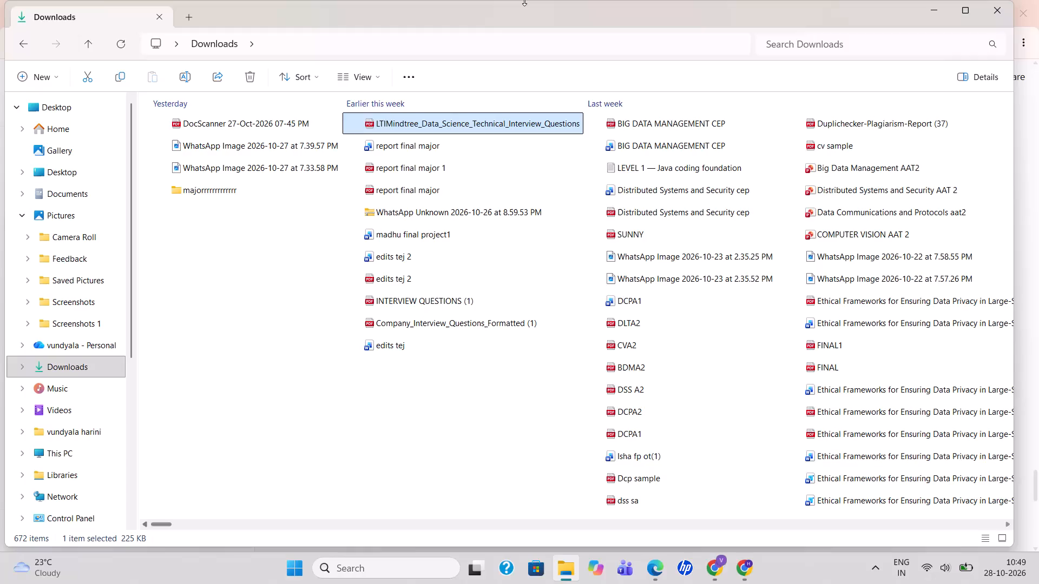
Maximize the Downloads folder window.
{"action": "left_click_drag", "start_coordinate": [484, 20], "coordinate": [484, 14]}
{"action": "left_click", "coordinate": [966, 8]}
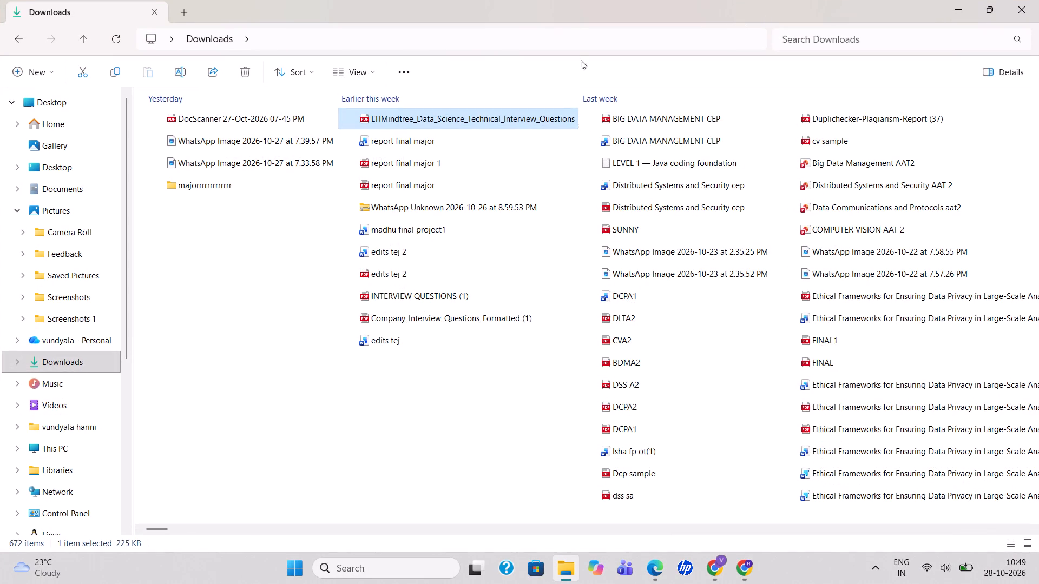
Clear the selection of the LTIMindtree_Data_Science_Technical_Interview_Questions file in the Downloads folder.
{"action": "left_click_drag", "start_coordinate": [271, 475], "coordinate": [357, 490]}
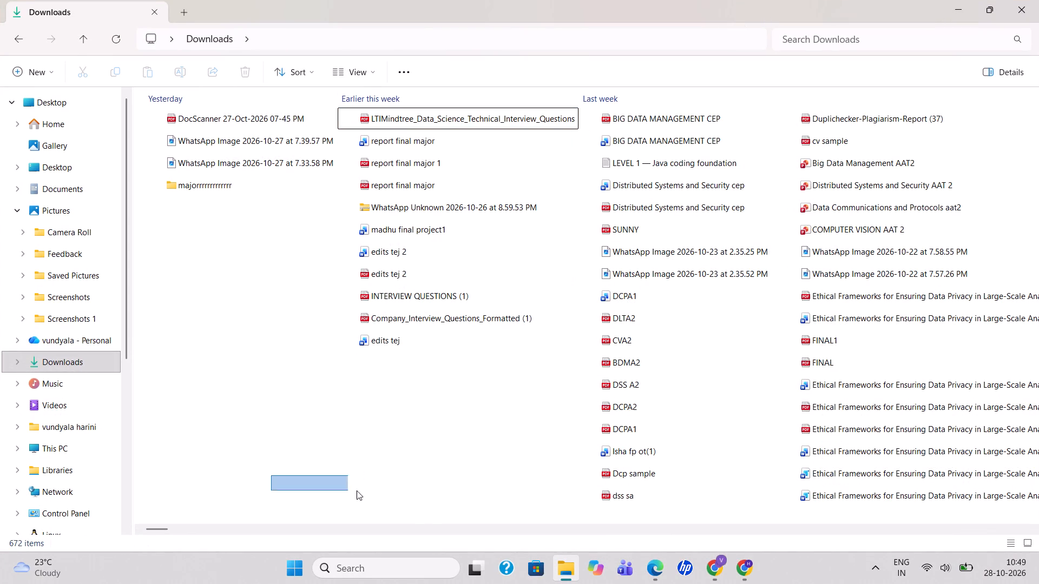
{"action": "left_click_drag", "start_coordinate": [357, 490], "coordinate": [545, 521]}
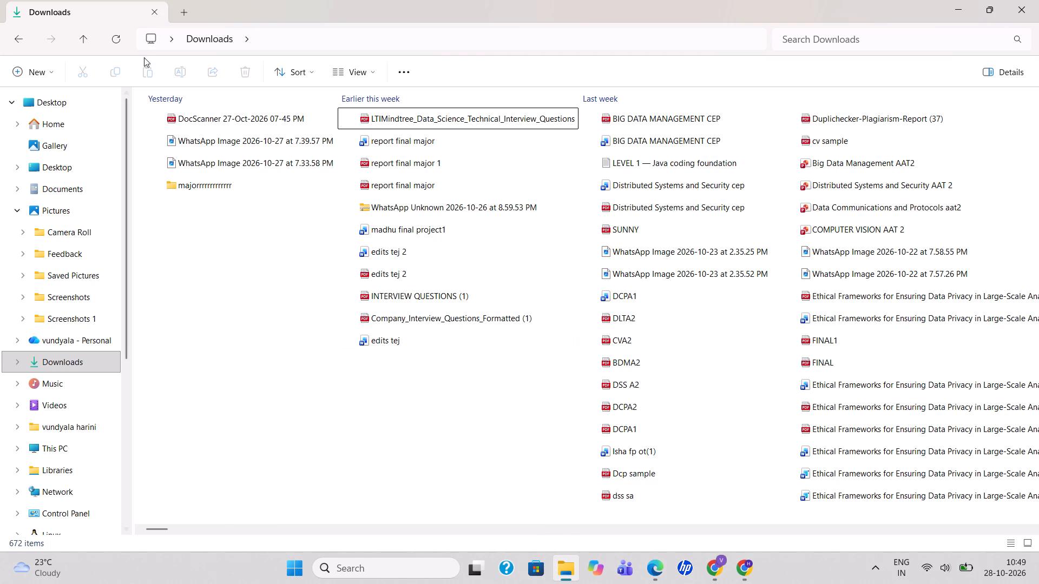
Make the folder navigation pane slightly narrower to give the Downloads file list more room.
{"action": "left_click", "coordinate": [135, 88]}
{"action": "left_click_drag", "start_coordinate": [133, 92], "coordinate": [133, 94]}
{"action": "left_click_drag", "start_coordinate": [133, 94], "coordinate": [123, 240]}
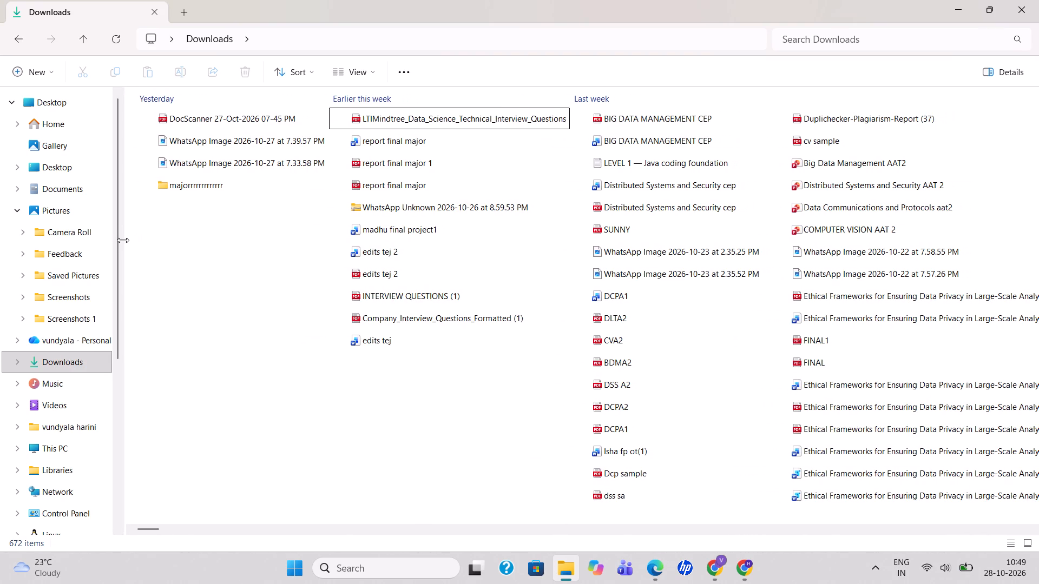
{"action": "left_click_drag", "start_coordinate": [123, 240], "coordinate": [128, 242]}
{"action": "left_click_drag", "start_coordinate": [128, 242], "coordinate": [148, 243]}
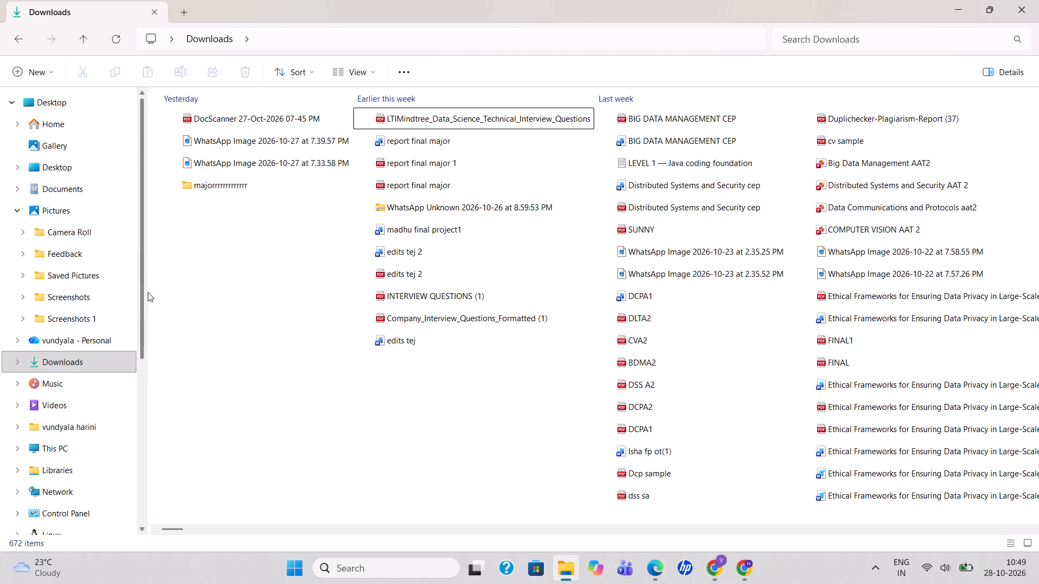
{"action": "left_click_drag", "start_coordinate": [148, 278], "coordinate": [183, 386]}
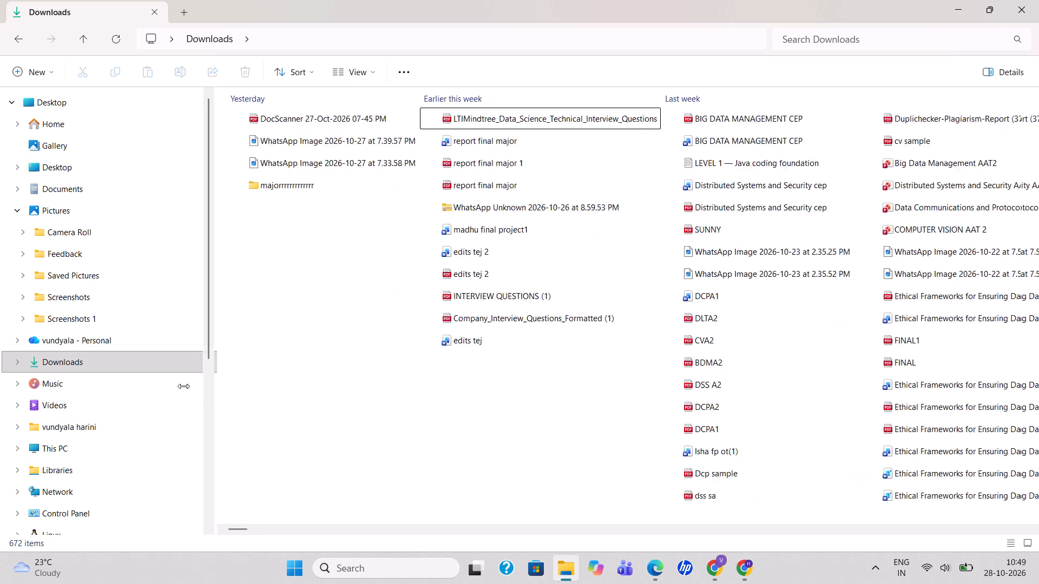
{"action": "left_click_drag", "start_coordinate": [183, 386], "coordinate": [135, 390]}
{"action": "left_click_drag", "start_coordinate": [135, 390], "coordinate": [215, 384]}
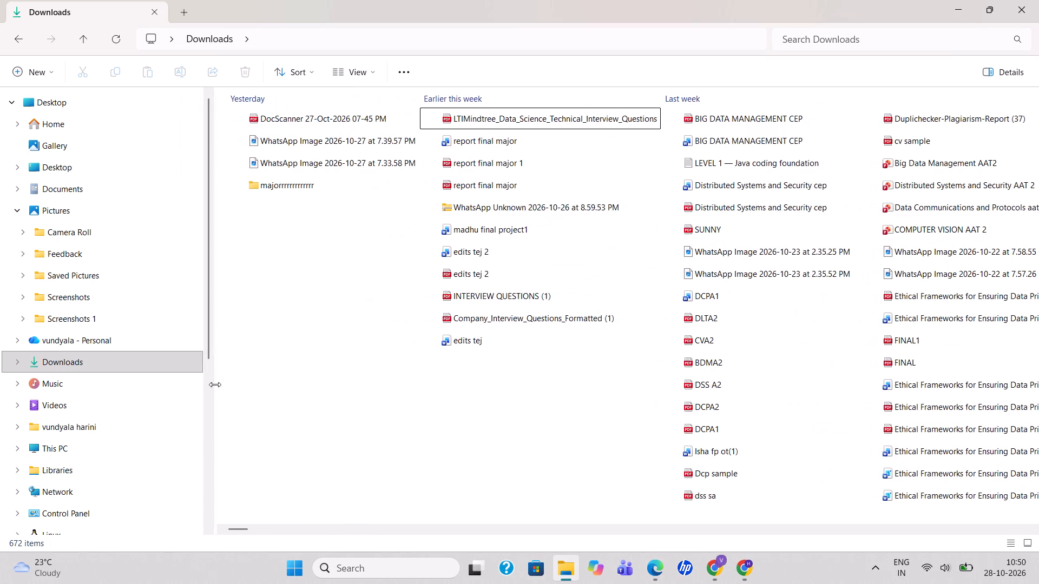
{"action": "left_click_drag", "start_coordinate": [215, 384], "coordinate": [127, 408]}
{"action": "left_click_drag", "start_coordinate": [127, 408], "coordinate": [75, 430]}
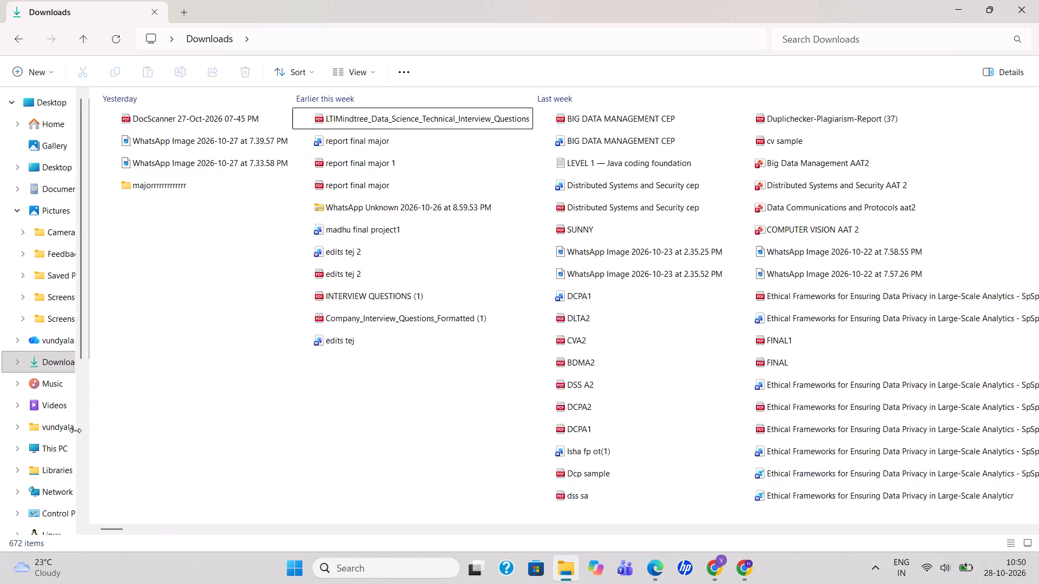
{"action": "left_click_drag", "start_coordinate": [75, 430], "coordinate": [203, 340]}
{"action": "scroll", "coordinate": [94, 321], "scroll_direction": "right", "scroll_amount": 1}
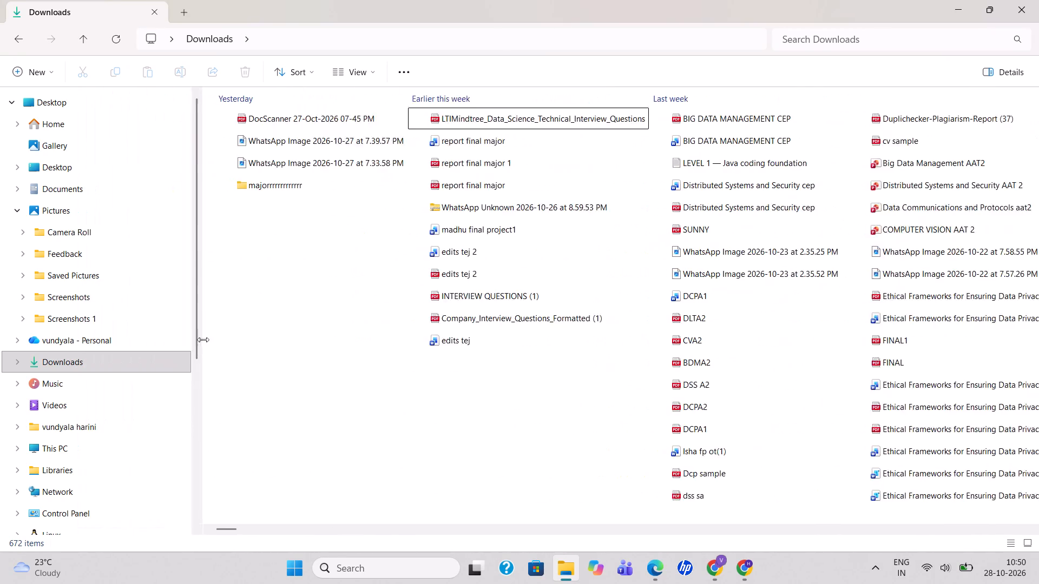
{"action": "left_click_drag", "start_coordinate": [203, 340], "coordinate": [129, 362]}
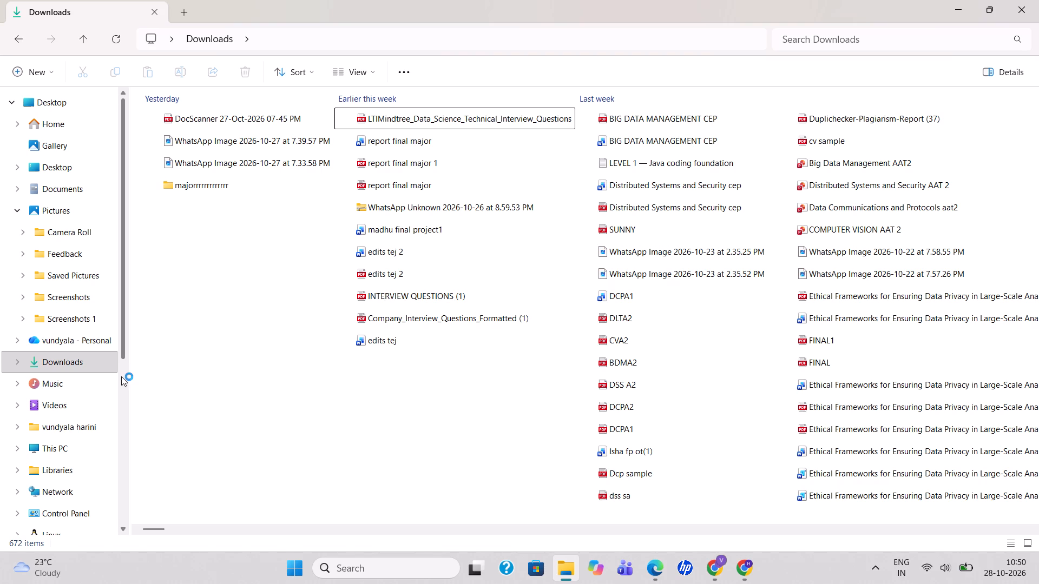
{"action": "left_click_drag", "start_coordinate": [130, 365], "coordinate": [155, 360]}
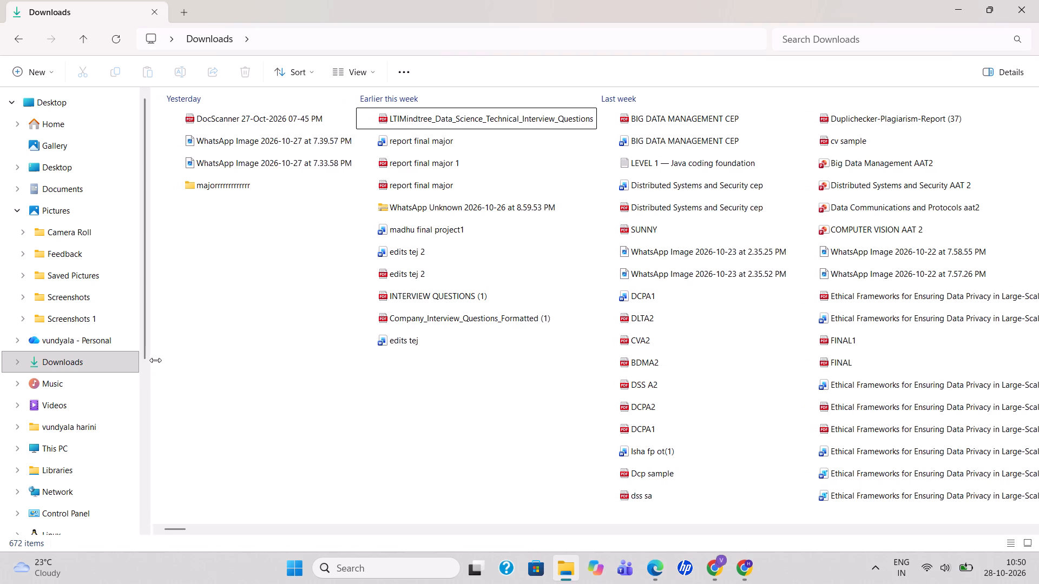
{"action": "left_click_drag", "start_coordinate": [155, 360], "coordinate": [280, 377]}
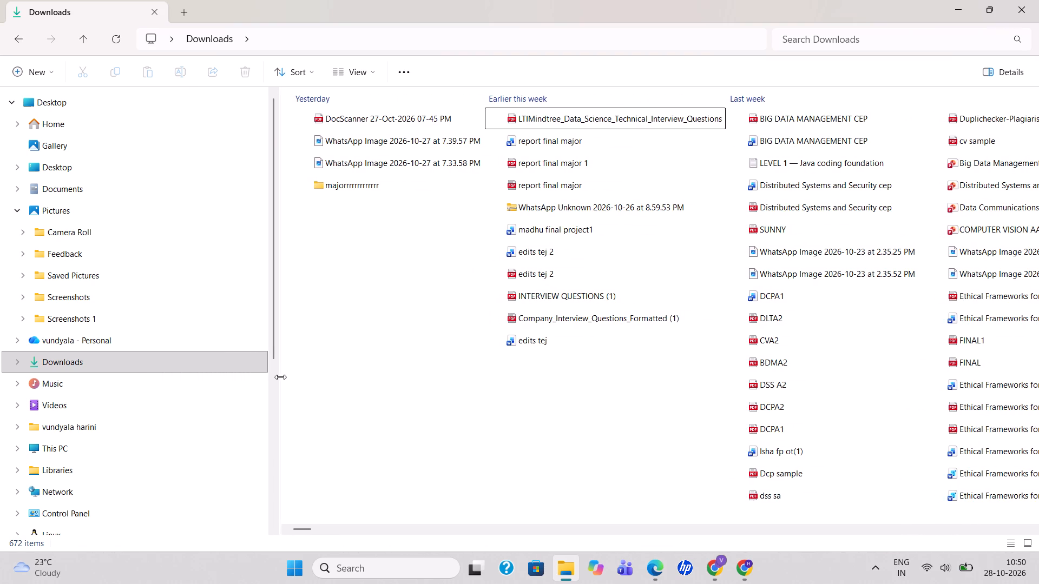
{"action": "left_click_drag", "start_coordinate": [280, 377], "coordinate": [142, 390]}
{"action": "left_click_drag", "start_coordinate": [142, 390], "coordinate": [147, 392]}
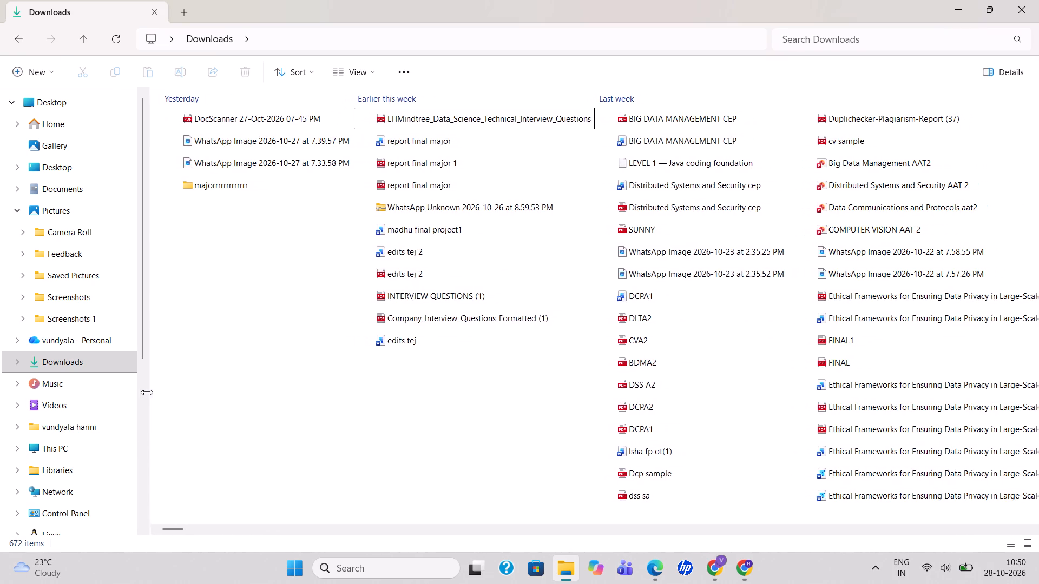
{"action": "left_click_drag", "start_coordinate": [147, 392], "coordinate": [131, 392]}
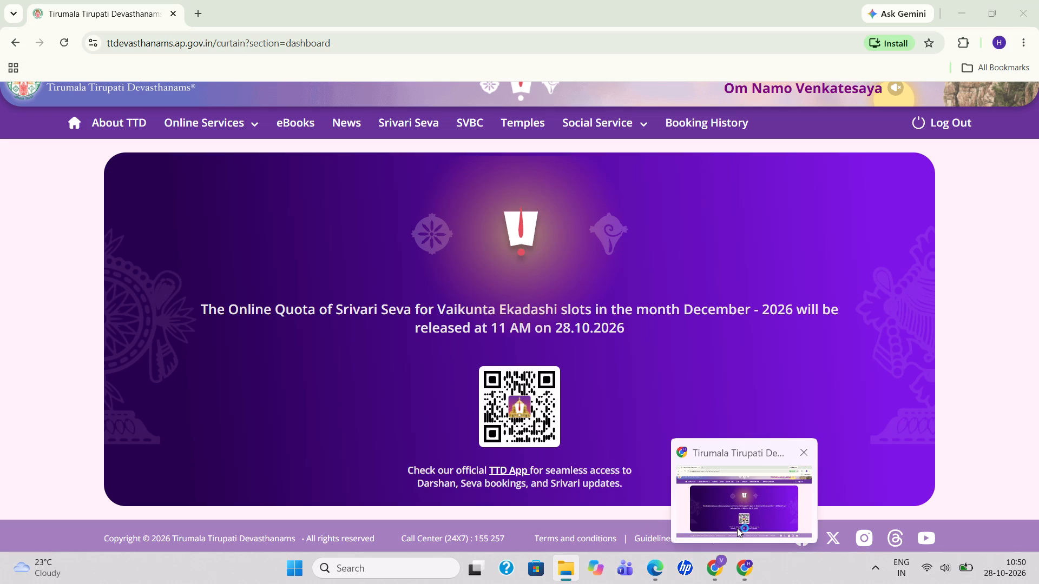
Switch to Chrome and check the Srivari Seva quota notice on the Tirumala Tirupati Devasthanams site.
{"action": "left_click", "coordinate": [737, 528]}
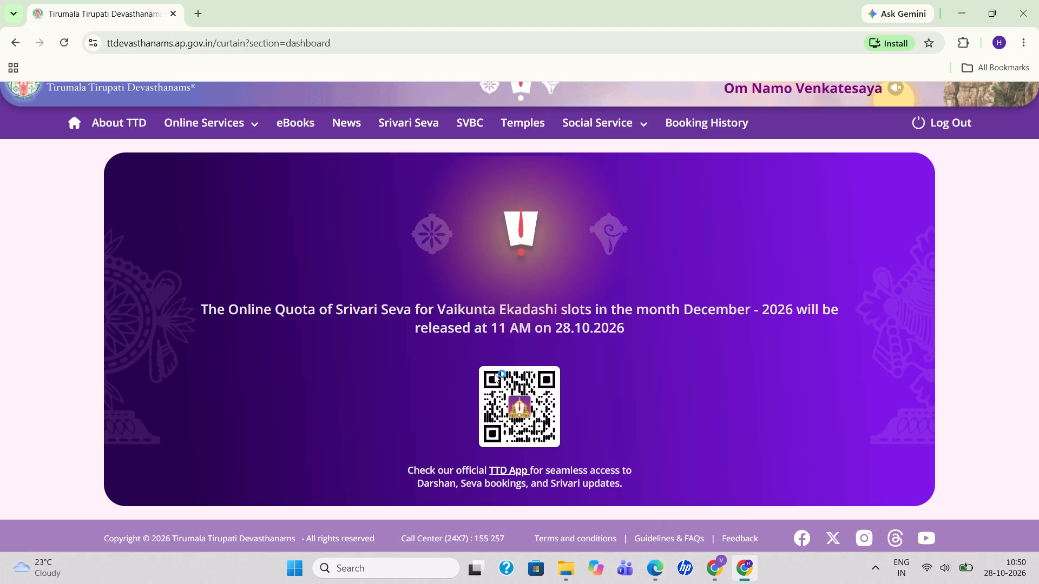
{"action": "left_click_drag", "start_coordinate": [512, 400], "coordinate": [607, 398]}
{"action": "left_click_drag", "start_coordinate": [507, 395], "coordinate": [600, 394]}
Switch to Edge, open samvidha.iare.ac.in/index in a new tab and sign in with the saved student credentials.
{"action": "left_click", "coordinate": [646, 575]}
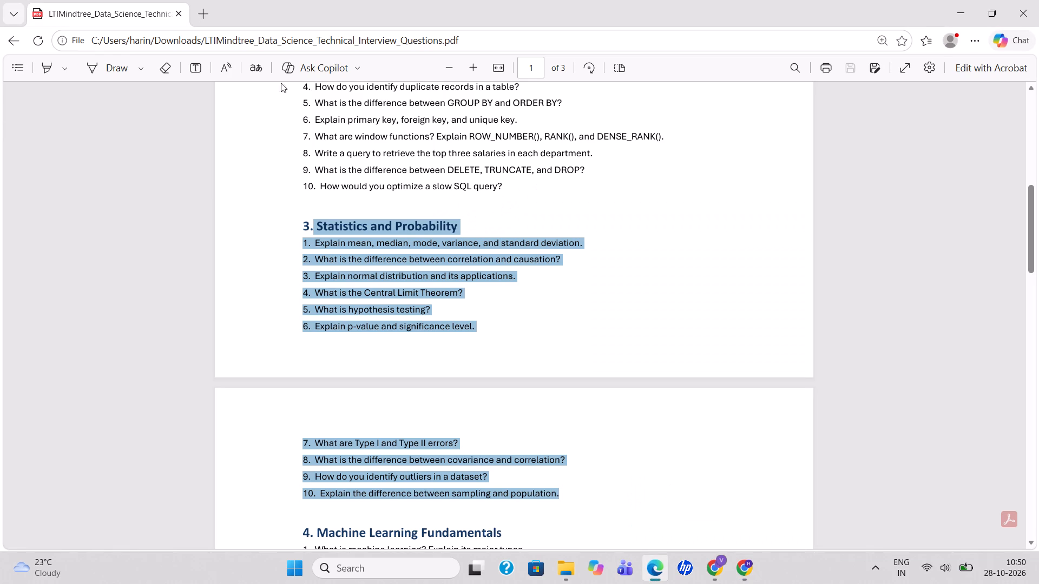
{"action": "left_click", "coordinate": [203, 17]}
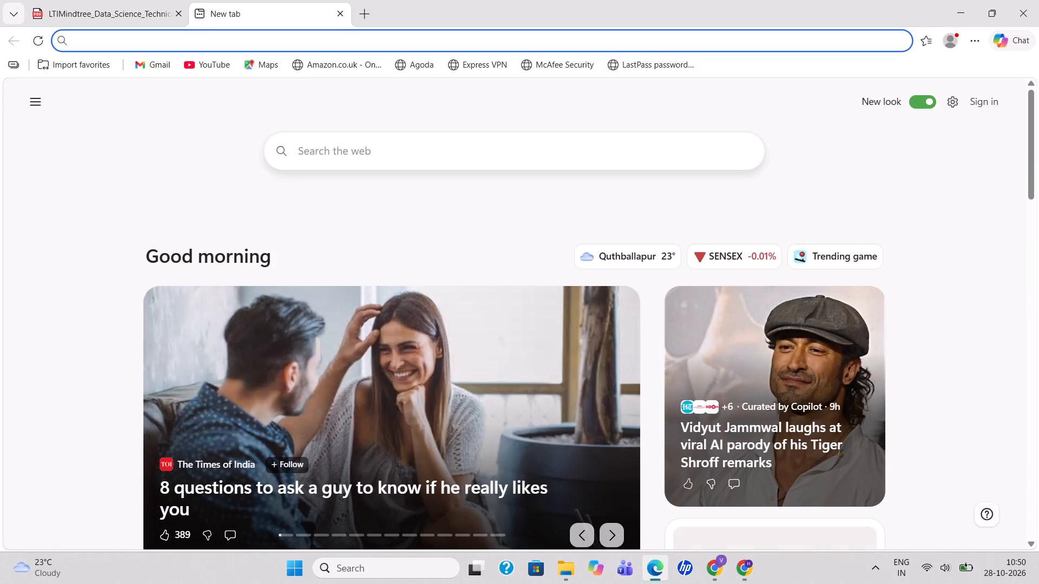
{"action": "left_click", "coordinate": [202, 33]}
{"action": "type", "text": "sa"}
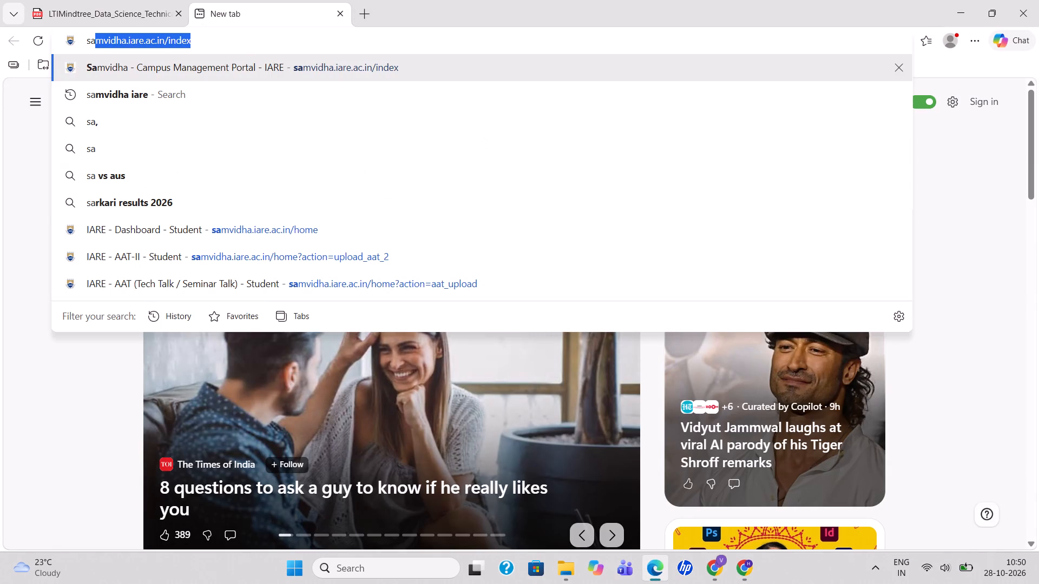
{"action": "type", "text": "mvi"}
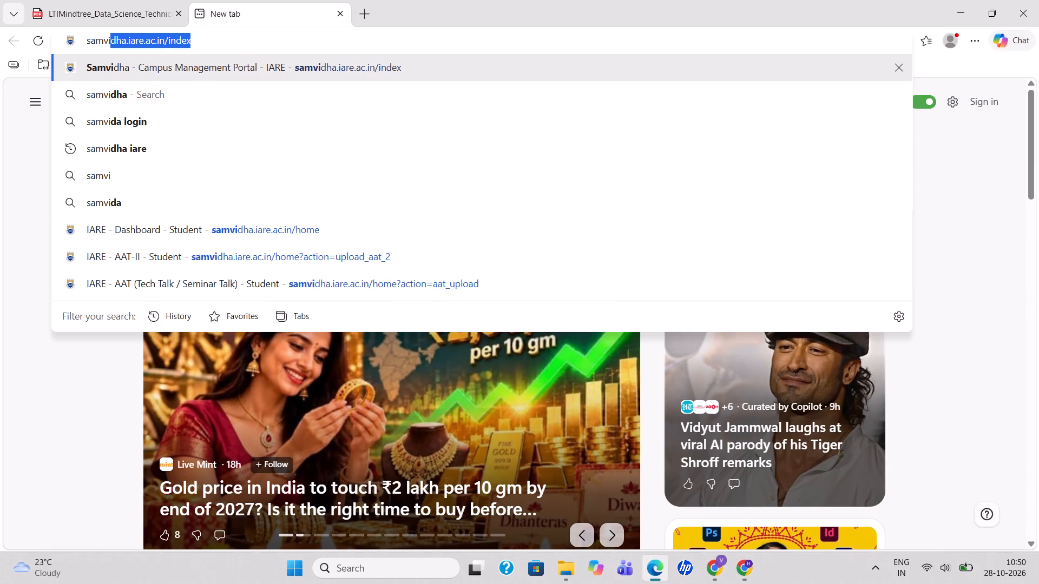
{"action": "key", "text": "Return"}
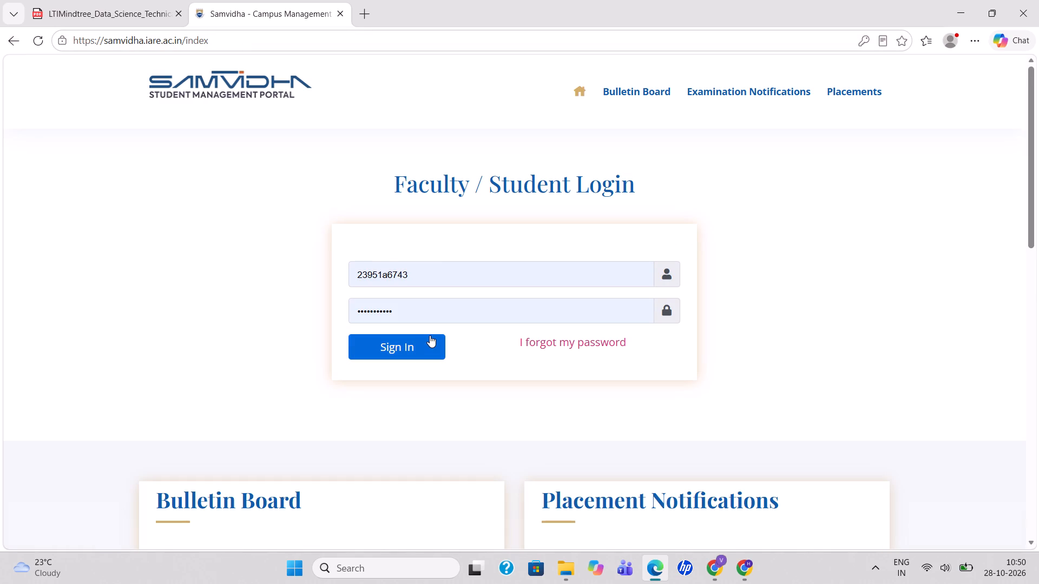
{"action": "left_click", "coordinate": [430, 335]}
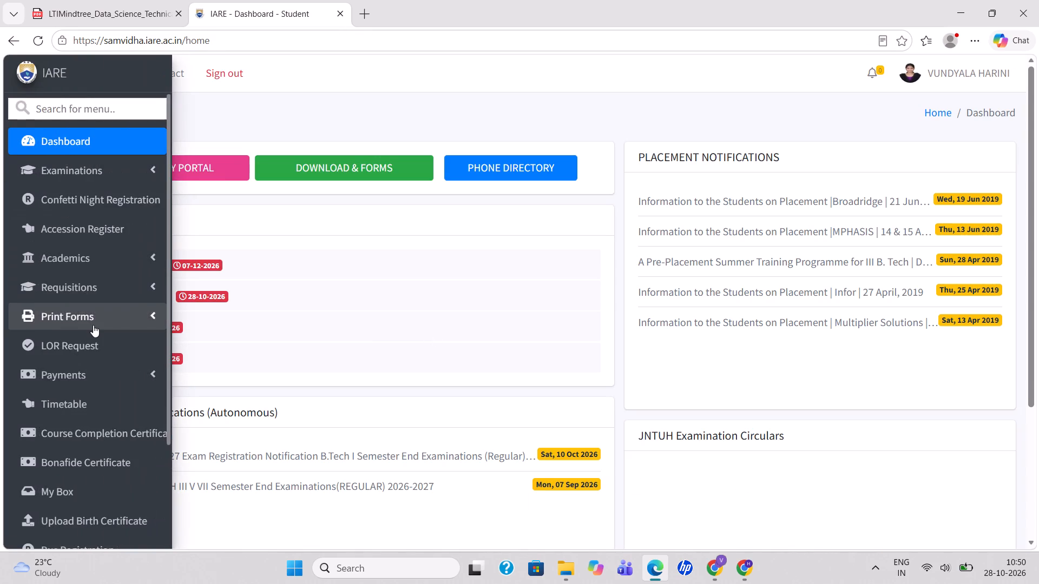
Look through the student portal's navigation entries, including the Academics section.
{"action": "scroll", "coordinate": [93, 325], "scroll_direction": "down", "scroll_amount": 6}
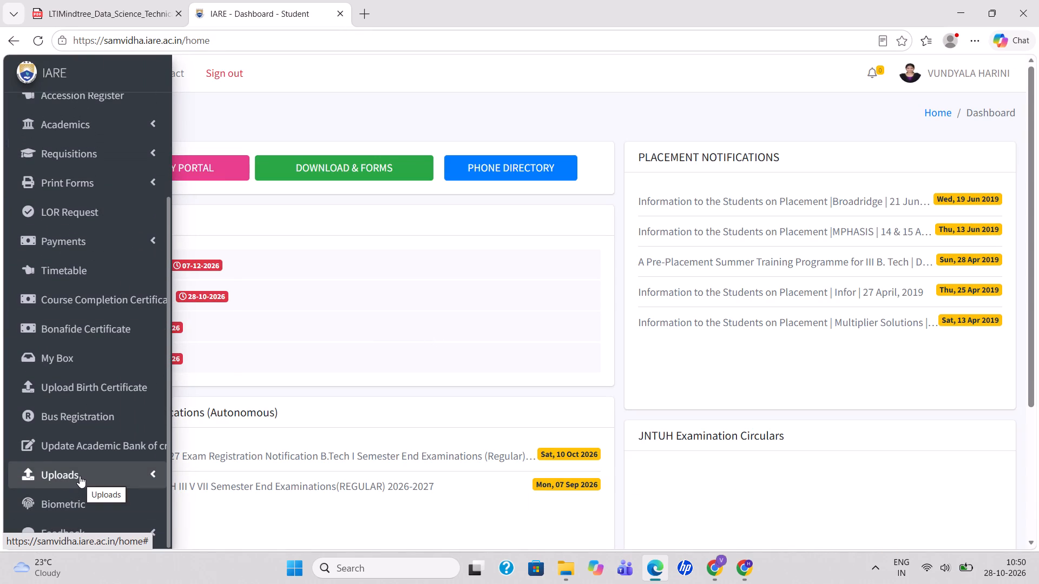
{"action": "scroll", "coordinate": [80, 476], "scroll_direction": "up", "scroll_amount": 2}
{"action": "left_click", "coordinate": [70, 254]}
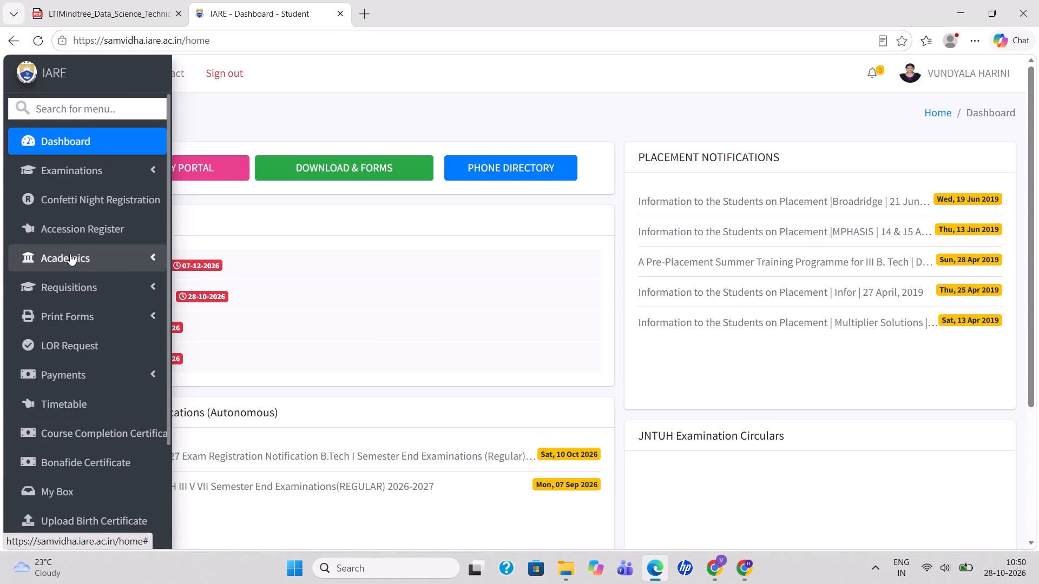
{"action": "left_click", "coordinate": [70, 256]}
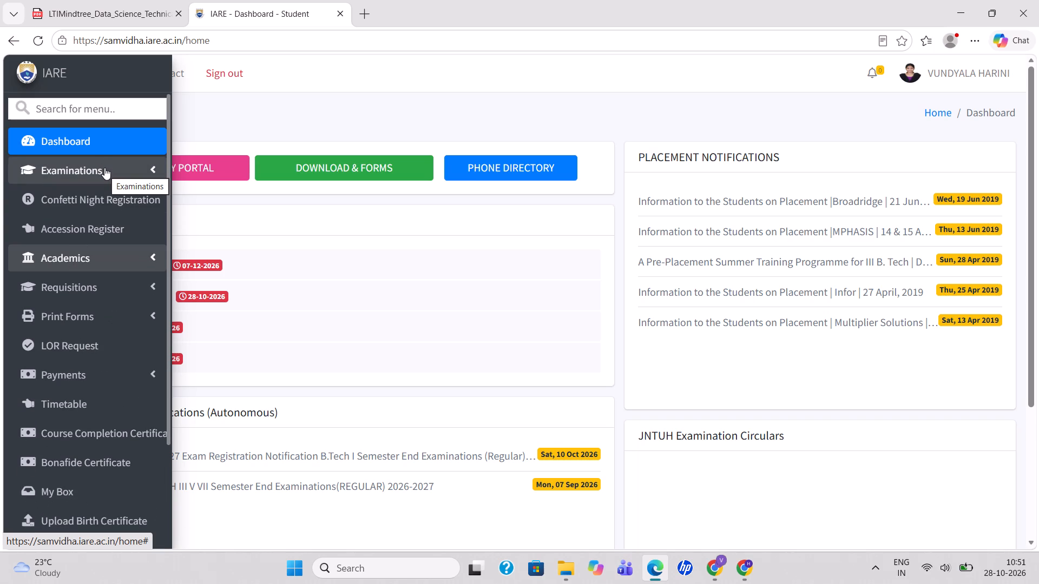
{"action": "left_click", "coordinate": [245, 90]}
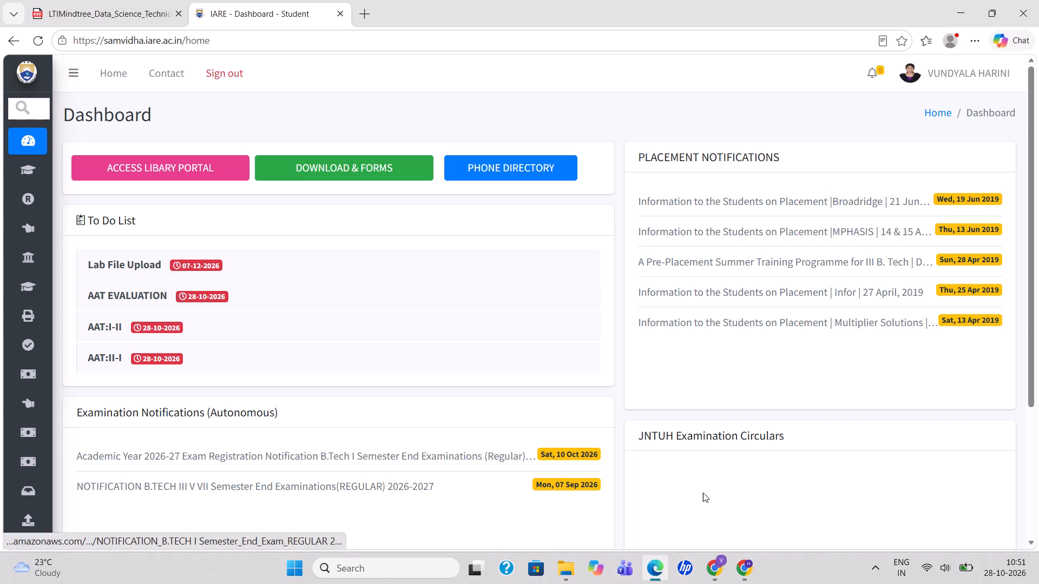
Switch back to Chrome with the Tirumala Tirupati Devasthanams page.
{"action": "left_click", "coordinate": [745, 570]}
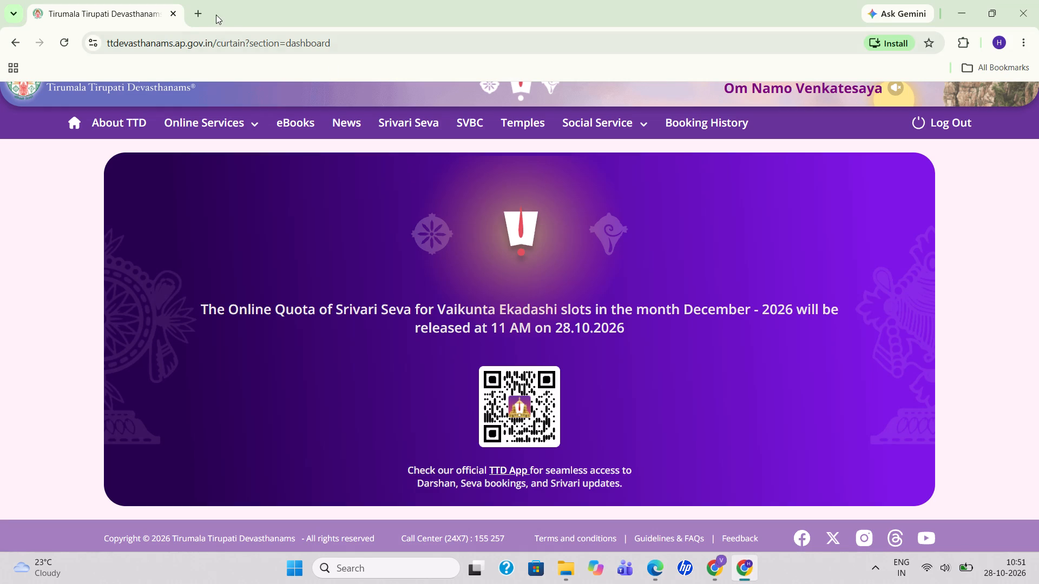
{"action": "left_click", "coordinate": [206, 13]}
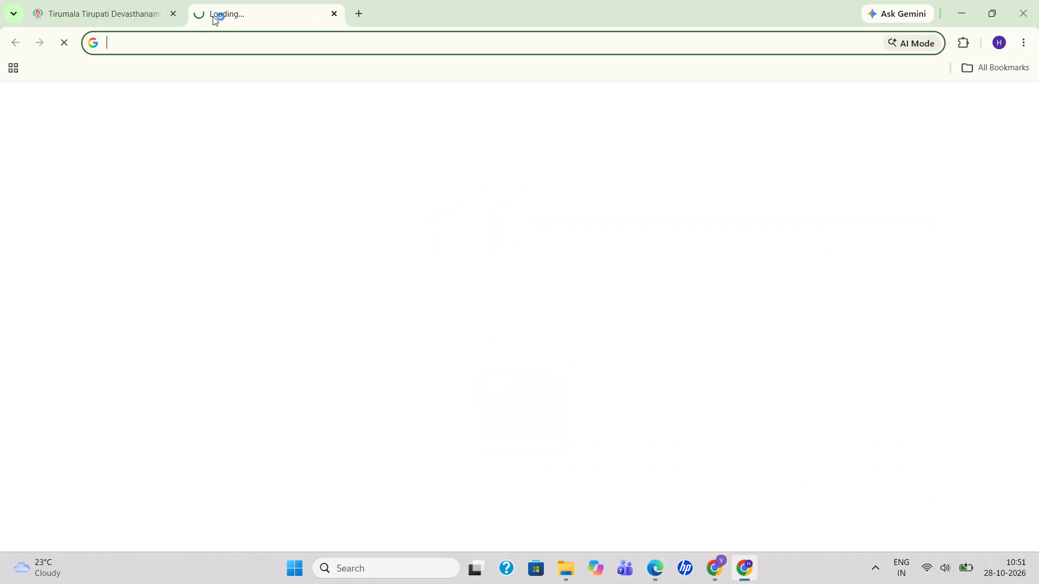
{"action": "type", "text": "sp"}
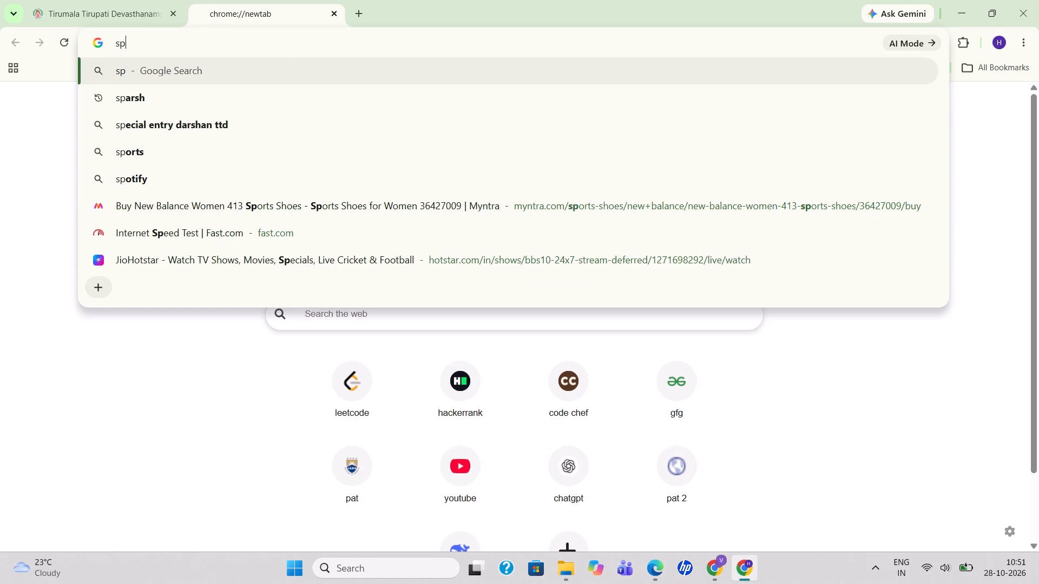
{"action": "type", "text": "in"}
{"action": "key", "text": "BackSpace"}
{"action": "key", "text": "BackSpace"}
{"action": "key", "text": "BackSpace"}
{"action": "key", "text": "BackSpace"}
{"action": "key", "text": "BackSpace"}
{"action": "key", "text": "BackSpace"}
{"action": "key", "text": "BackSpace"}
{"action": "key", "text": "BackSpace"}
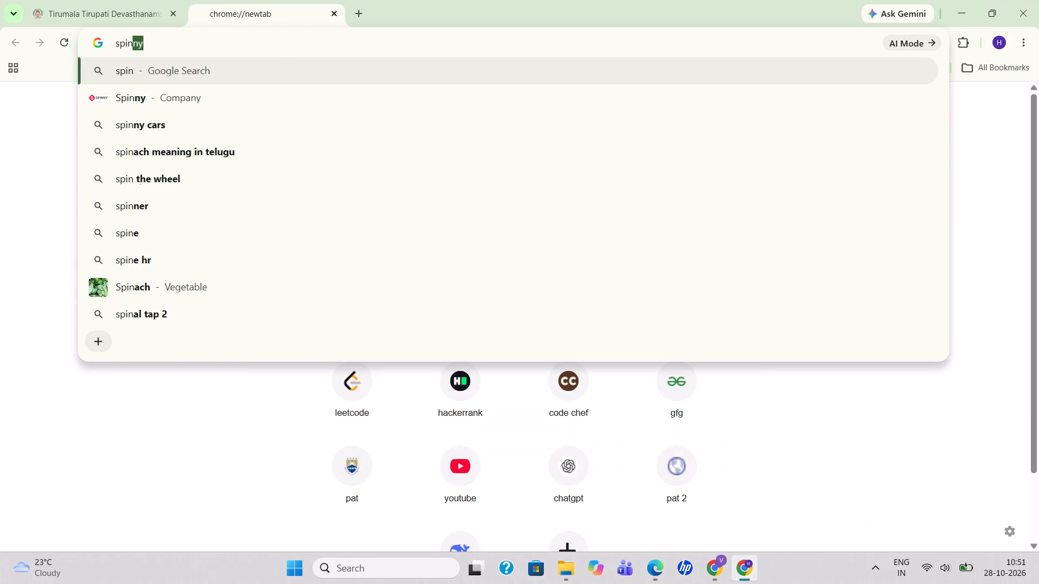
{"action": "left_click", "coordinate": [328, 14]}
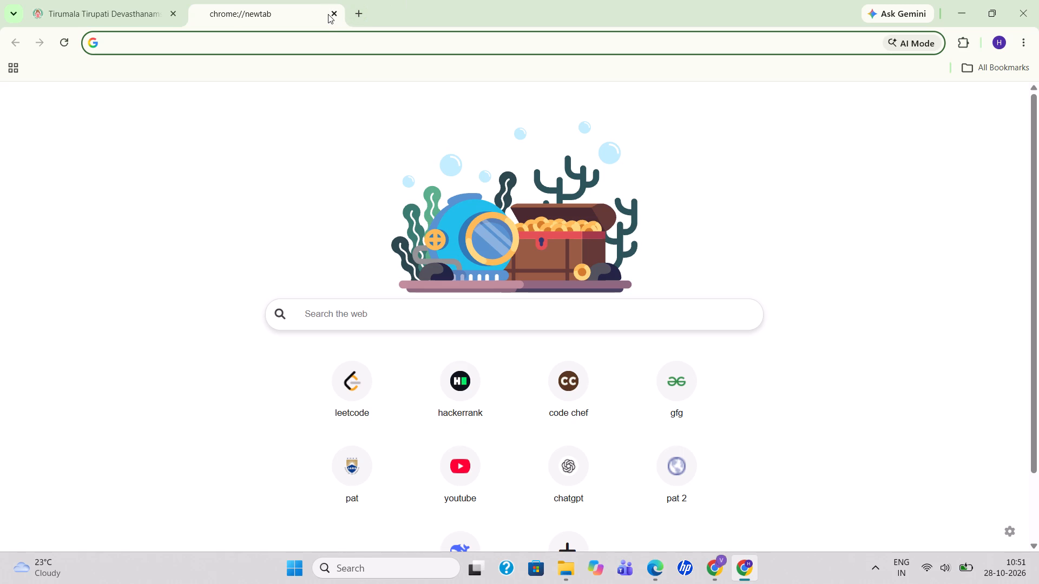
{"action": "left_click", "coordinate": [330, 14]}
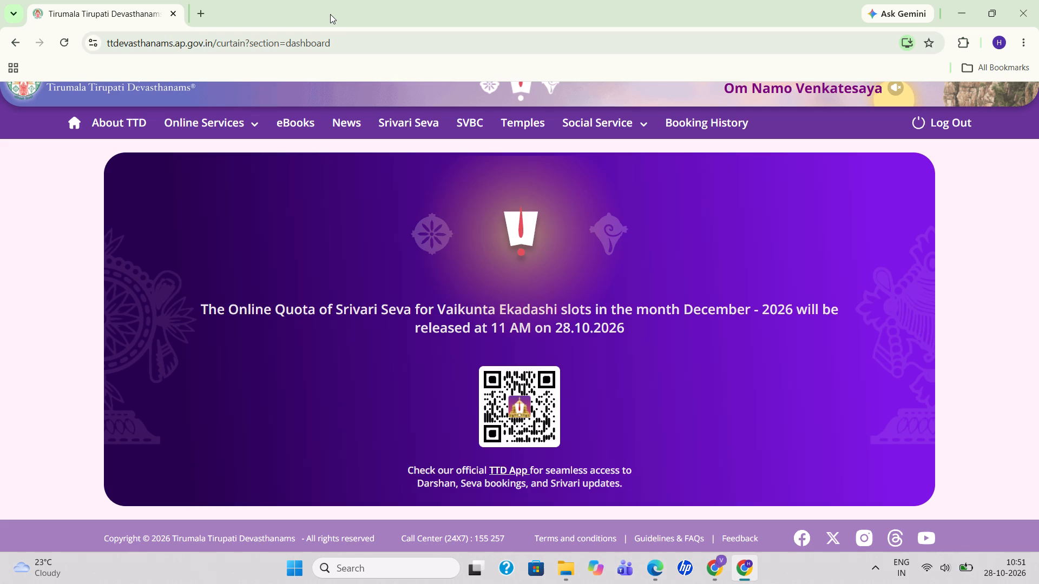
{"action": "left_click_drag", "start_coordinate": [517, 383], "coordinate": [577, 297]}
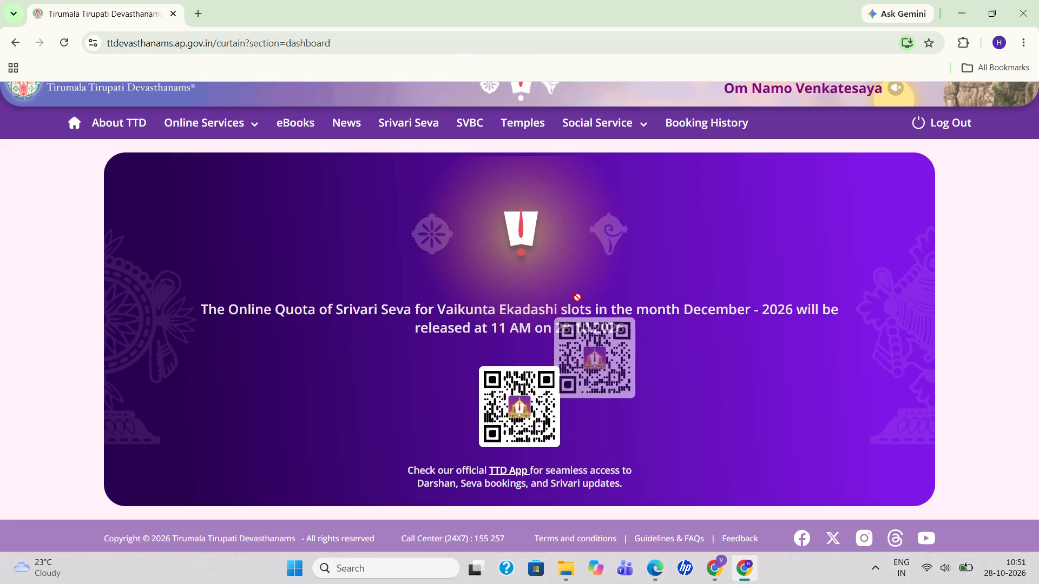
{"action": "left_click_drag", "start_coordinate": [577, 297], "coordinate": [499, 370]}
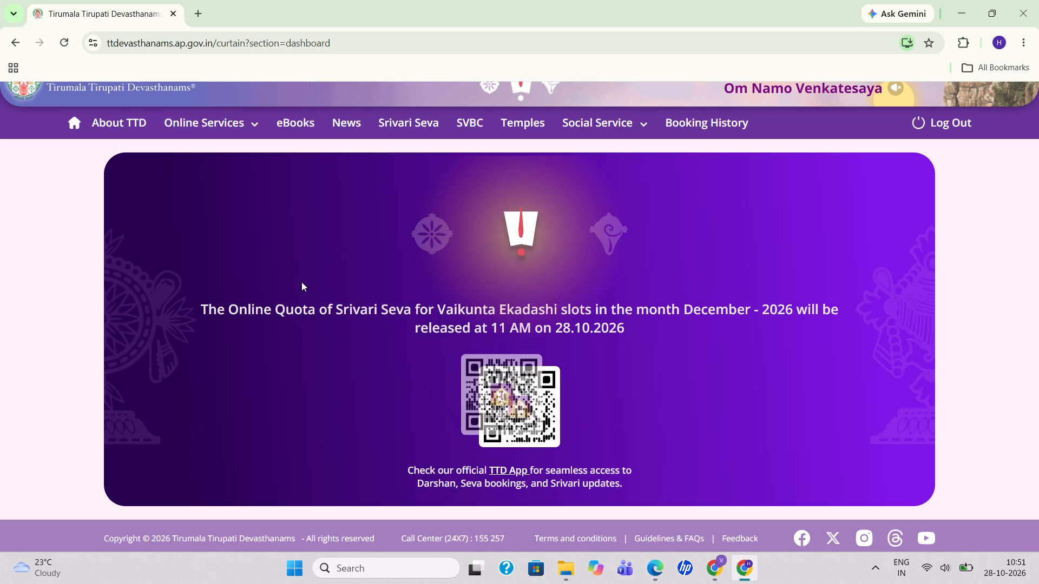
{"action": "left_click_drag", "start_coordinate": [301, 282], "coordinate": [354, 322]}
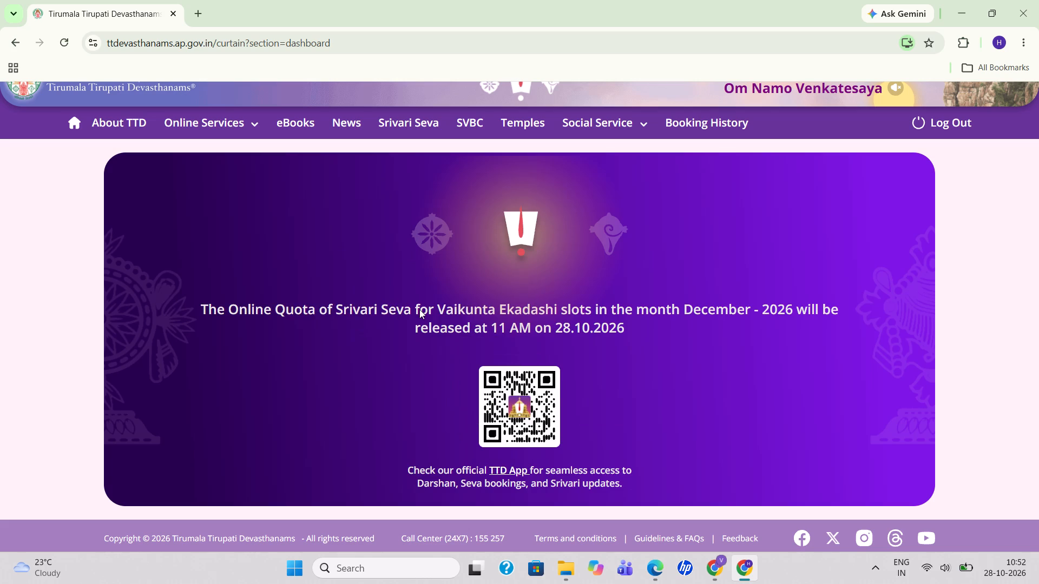
Try to open the Srivari Seva section of the Tirumala Tirupati Devasthanams site.
{"action": "double_click", "coordinate": [424, 117]}
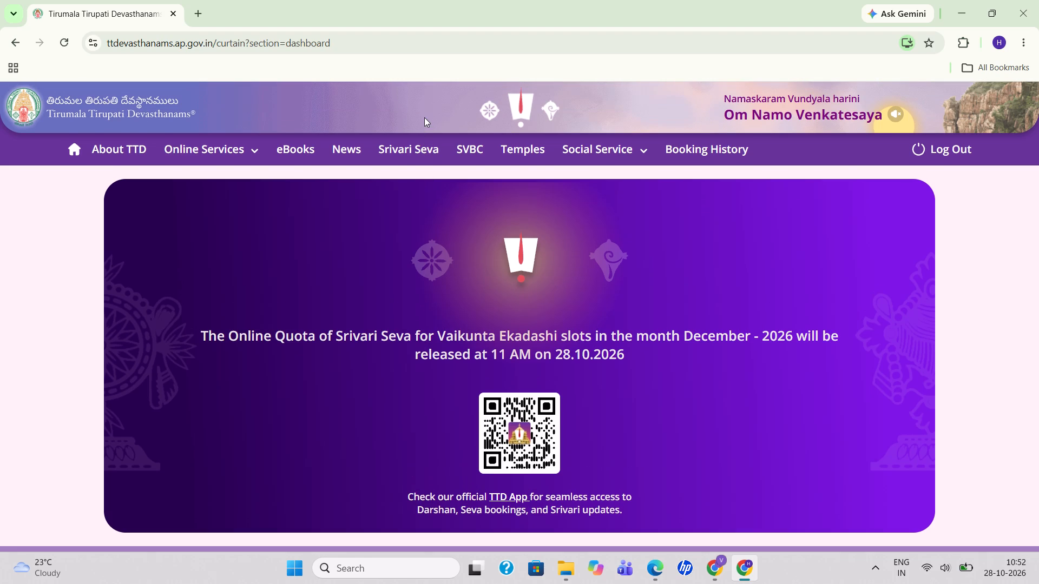
{"action": "left_click", "coordinate": [416, 140]}
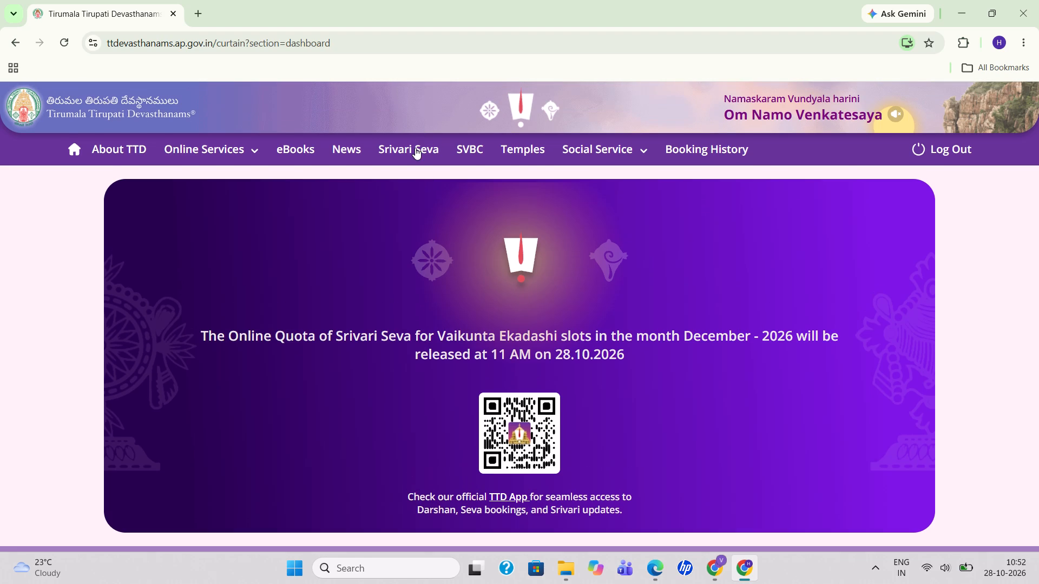
{"action": "left_click", "coordinate": [415, 148]}
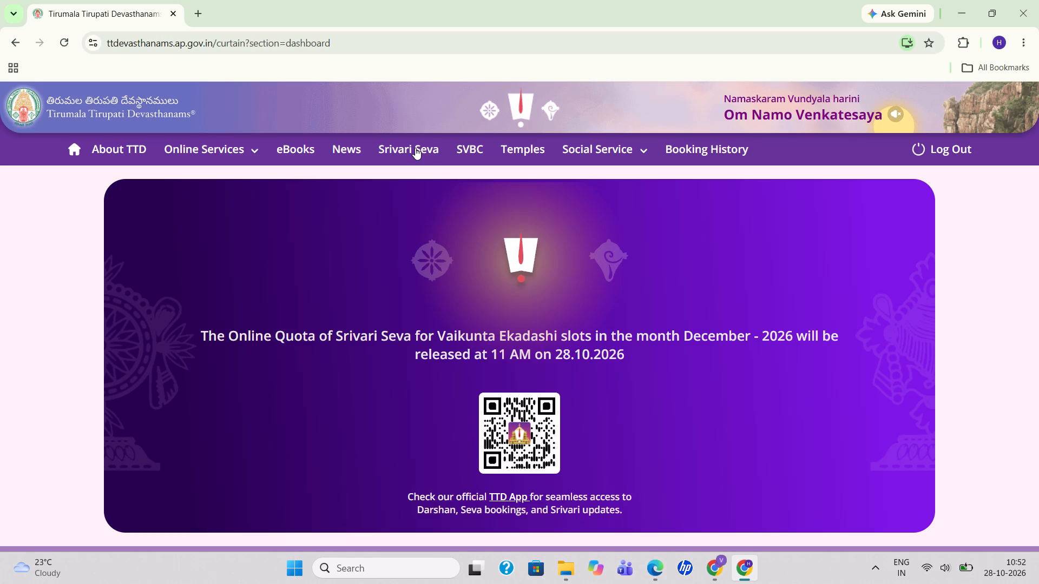
Close the Chrome window showing the Tirumala Tirupati Devasthanams page.
{"action": "left_click", "coordinate": [1012, 18]}
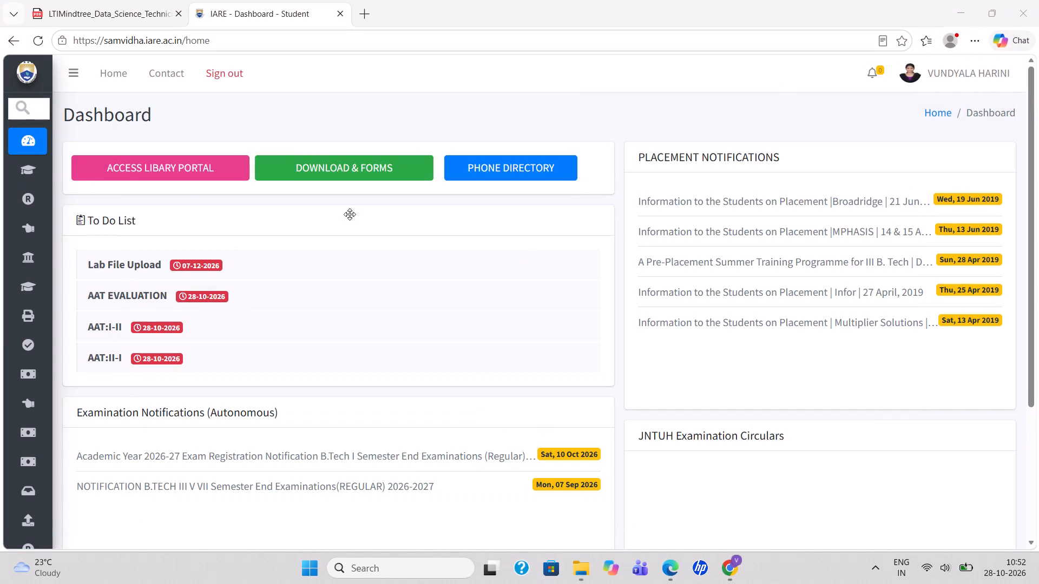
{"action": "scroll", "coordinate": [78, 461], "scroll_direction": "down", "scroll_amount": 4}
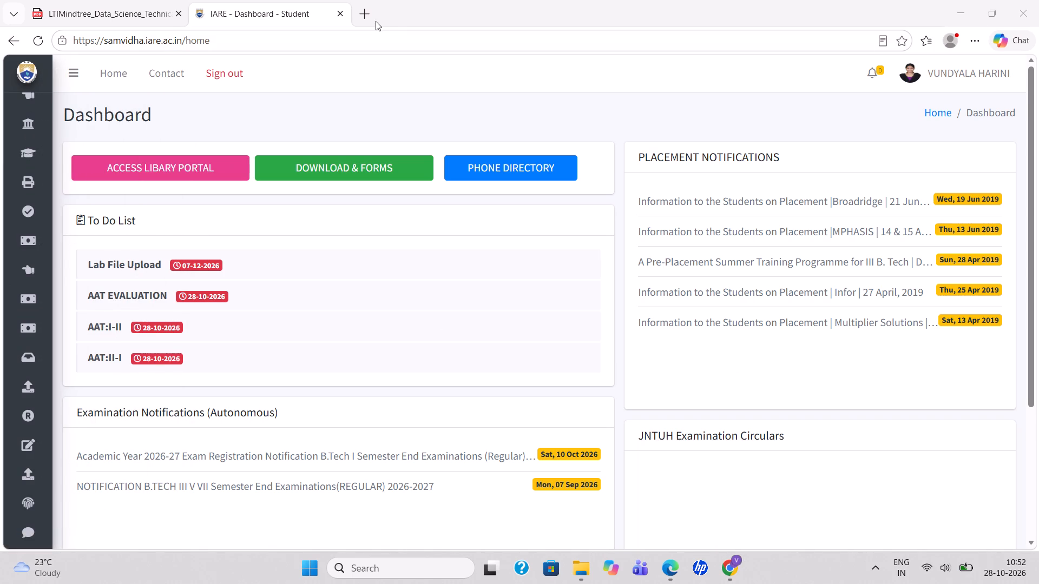
Relaunch Chrome from the Windows search and open it with the Honey profile.
{"action": "left_click", "coordinate": [373, 562]}
{"action": "left_click", "coordinate": [389, 145]}
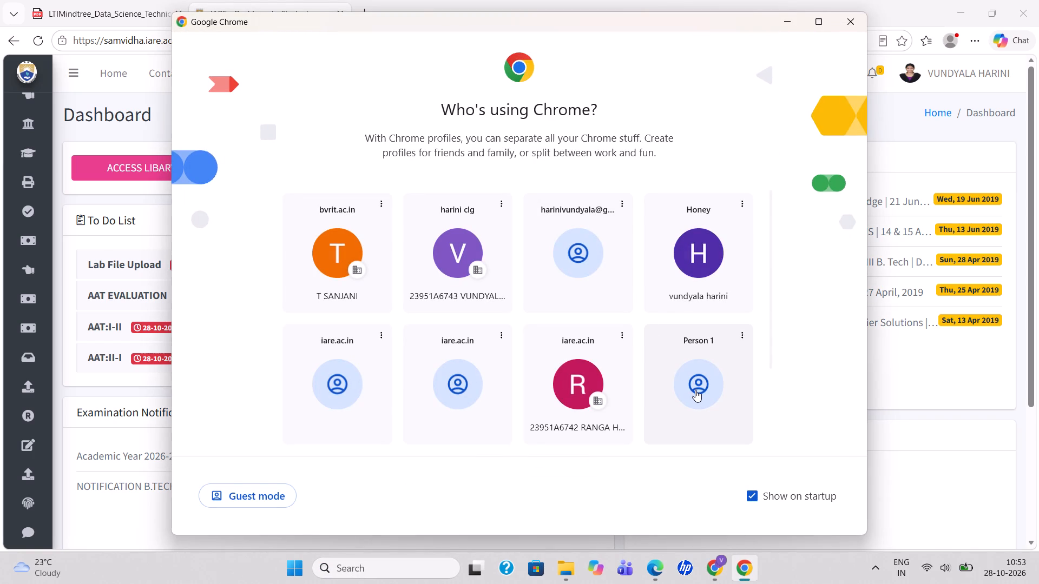
{"action": "left_click", "coordinate": [694, 298]}
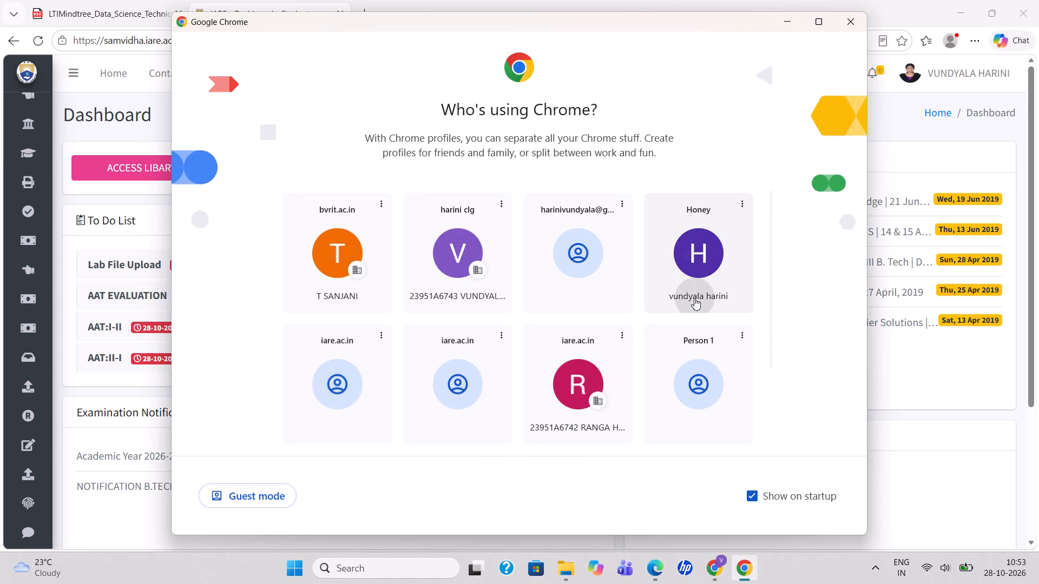
Enter cmt as the address to reach the Conference Management Toolkit conference list.
{"action": "left_click", "coordinate": [240, 43]}
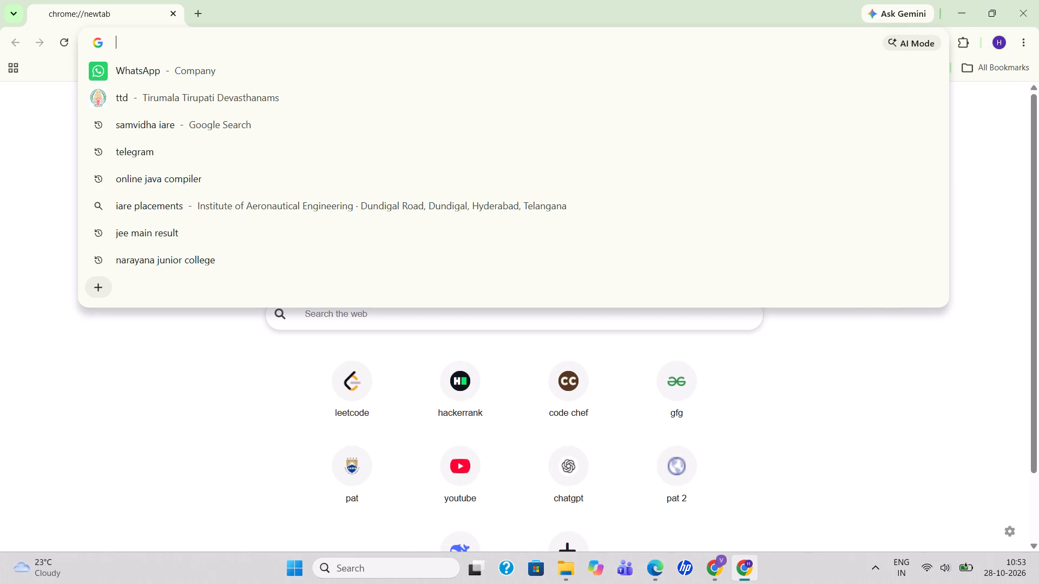
{"action": "type", "text": "cmt"}
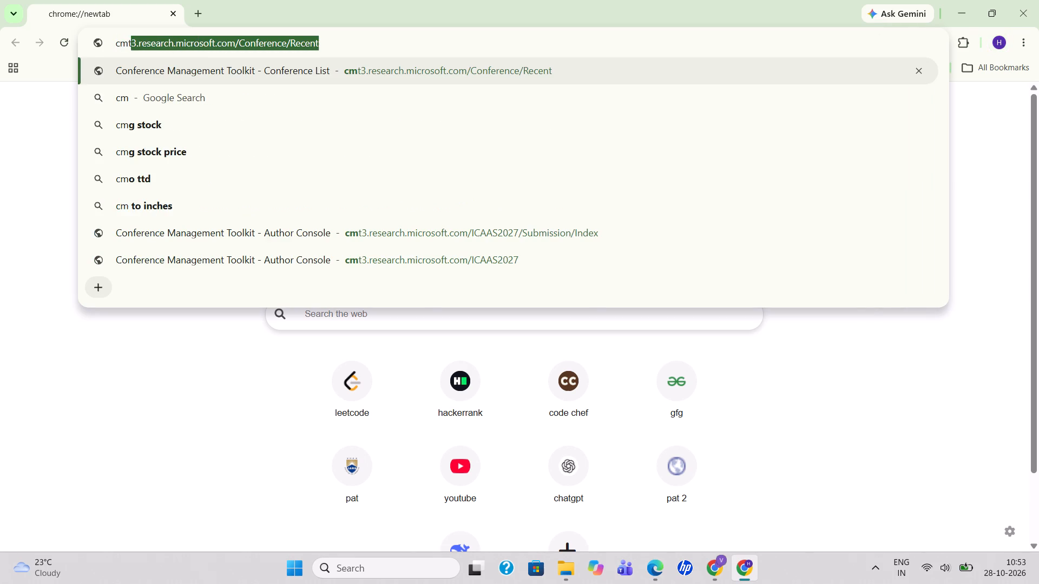
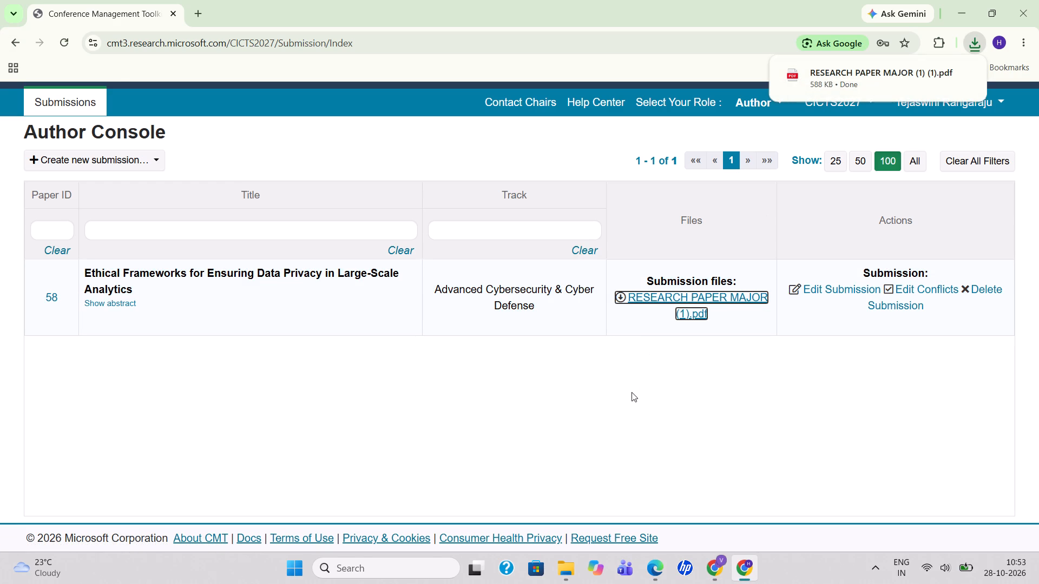
Return to the conference list and open the 2nd International Conference on Computational Intelligence, Data Science, and Digital Transformations (ICCIDSDT-2027).
{"action": "left_click", "coordinate": [14, 45]}
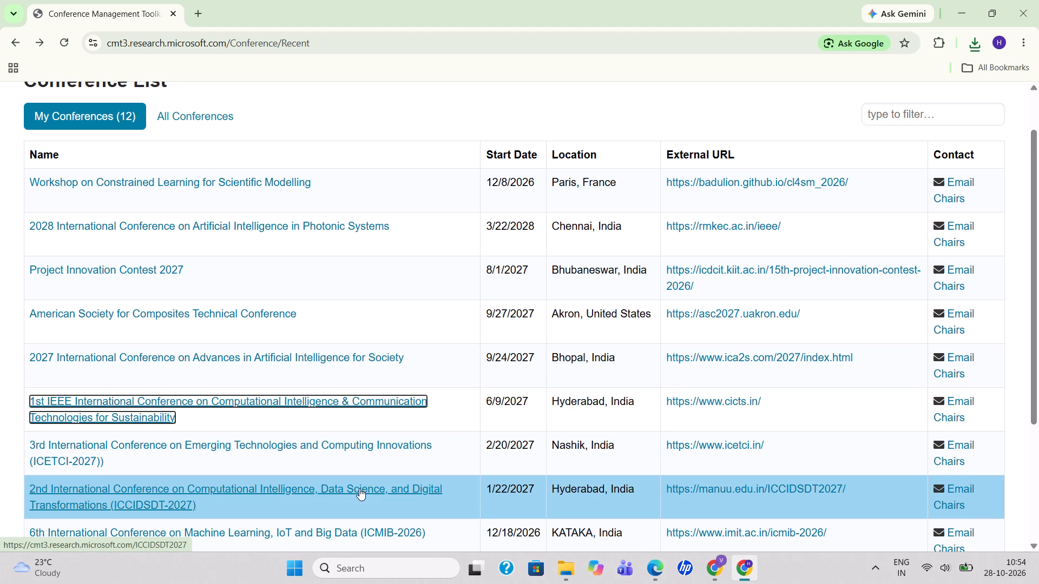
{"action": "scroll", "coordinate": [359, 488], "scroll_direction": "down", "scroll_amount": 1}
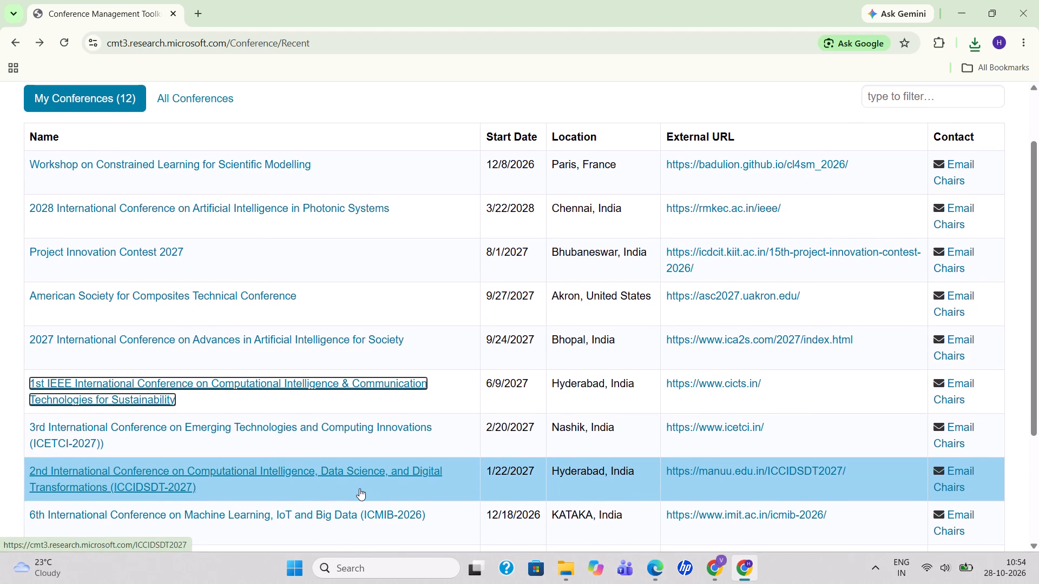
{"action": "scroll", "coordinate": [359, 488], "scroll_direction": "down", "scroll_amount": 1}
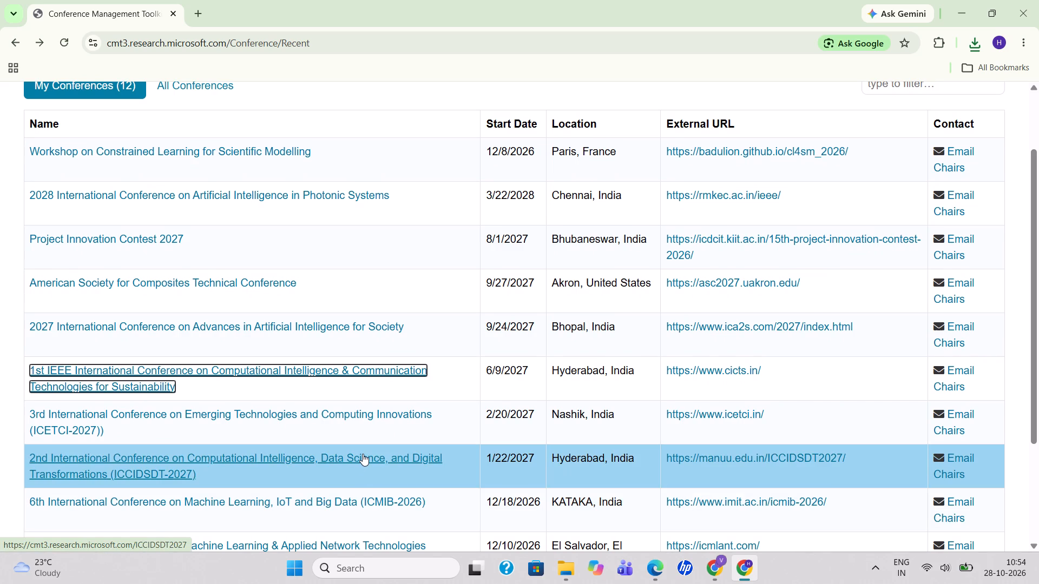
{"action": "left_click", "coordinate": [363, 454]}
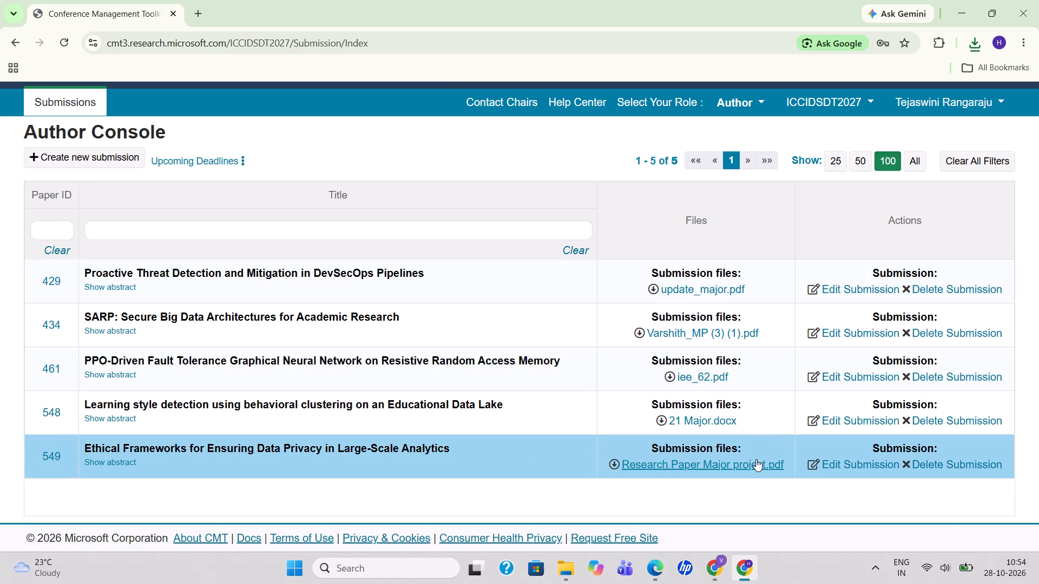
Download the submission file Research Paper Major project.pdf of paper 549, preview it in the browser and close the preview.
{"action": "left_click", "coordinate": [741, 461]}
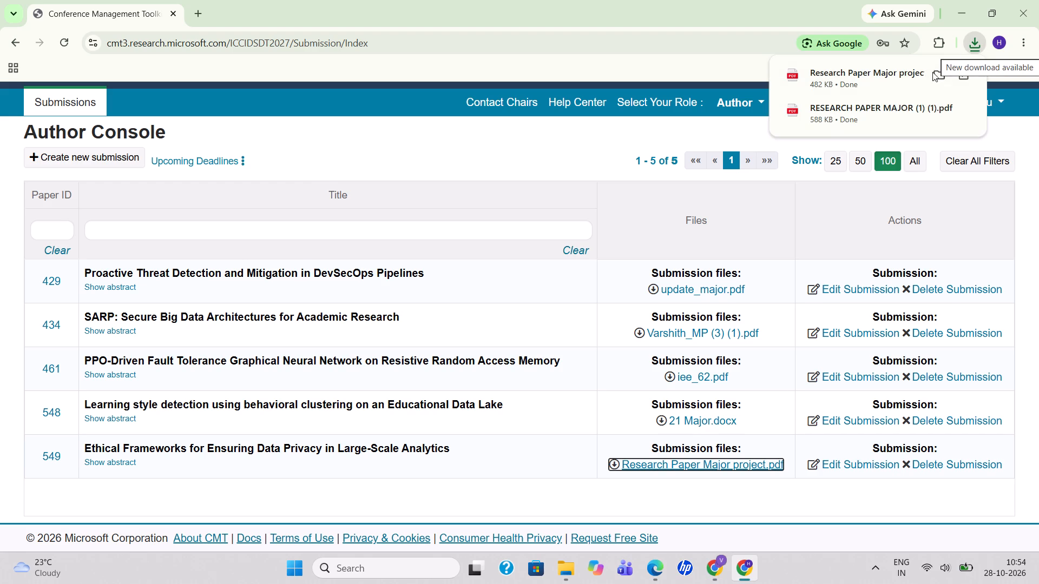
{"action": "left_click", "coordinate": [884, 82]}
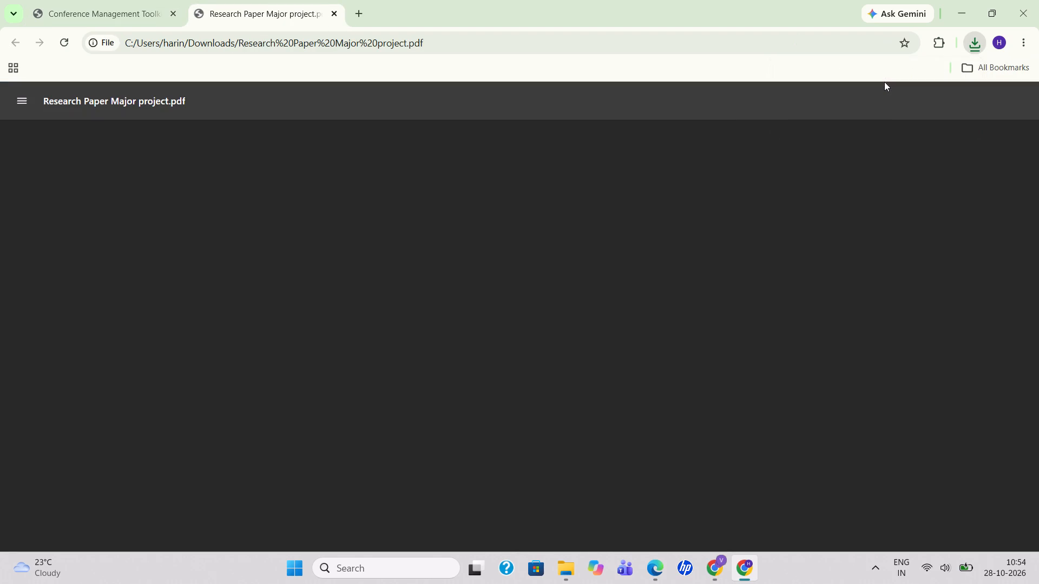
{"action": "scroll", "coordinate": [646, 368], "scroll_direction": "down", "scroll_amount": 1}
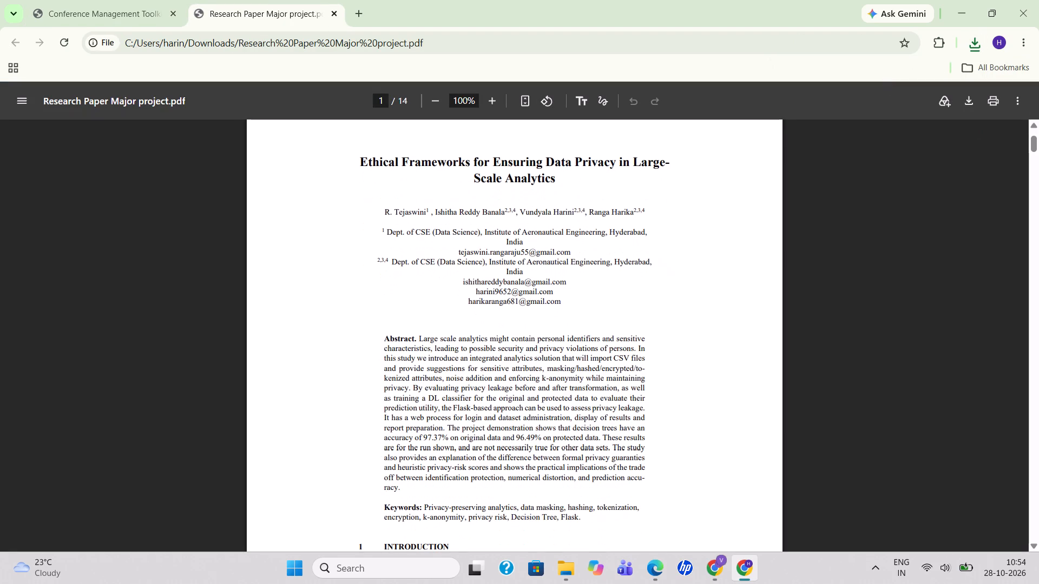
{"action": "scroll", "coordinate": [646, 368], "scroll_direction": "down", "scroll_amount": 1}
{"action": "left_click", "coordinate": [335, 10]}
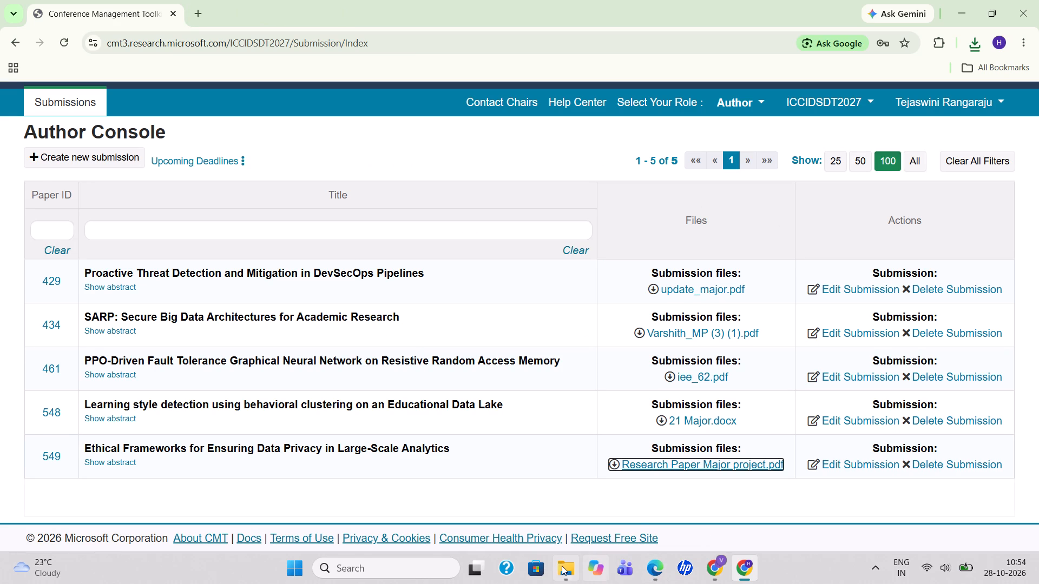
Check the Research Paper Major project PDF from the Downloads folder in File Explorer, then close it.
{"action": "left_click", "coordinate": [559, 566]}
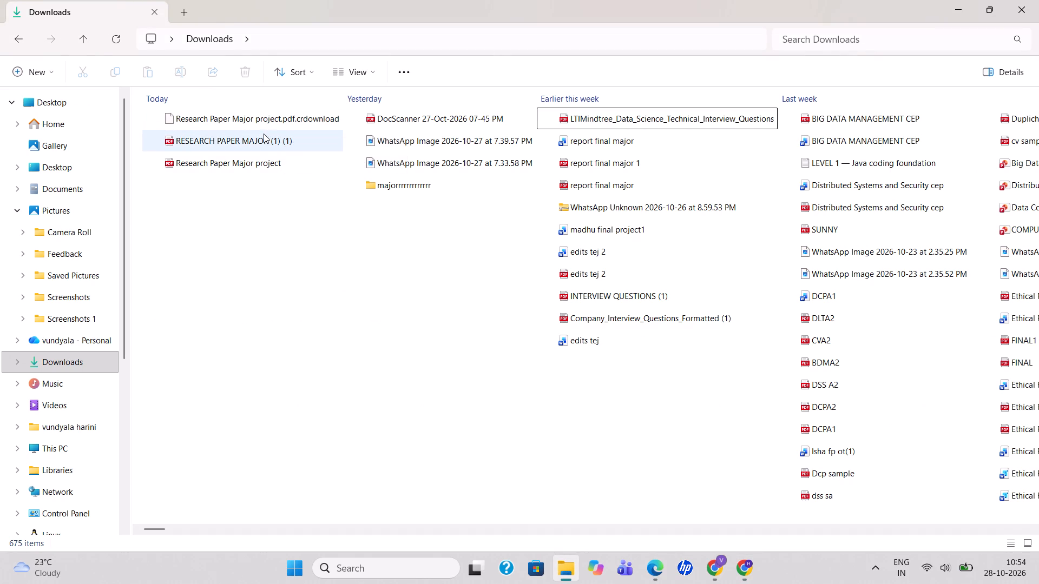
{"action": "right_click", "coordinate": [268, 127]}
{"action": "left_click", "coordinate": [299, 121]}
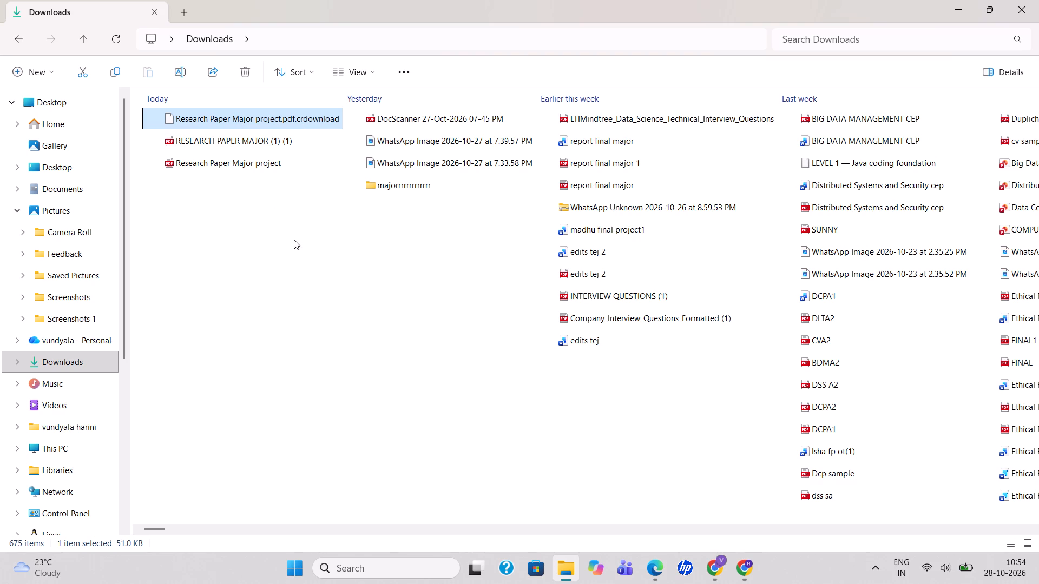
{"action": "double_click", "coordinate": [247, 164]}
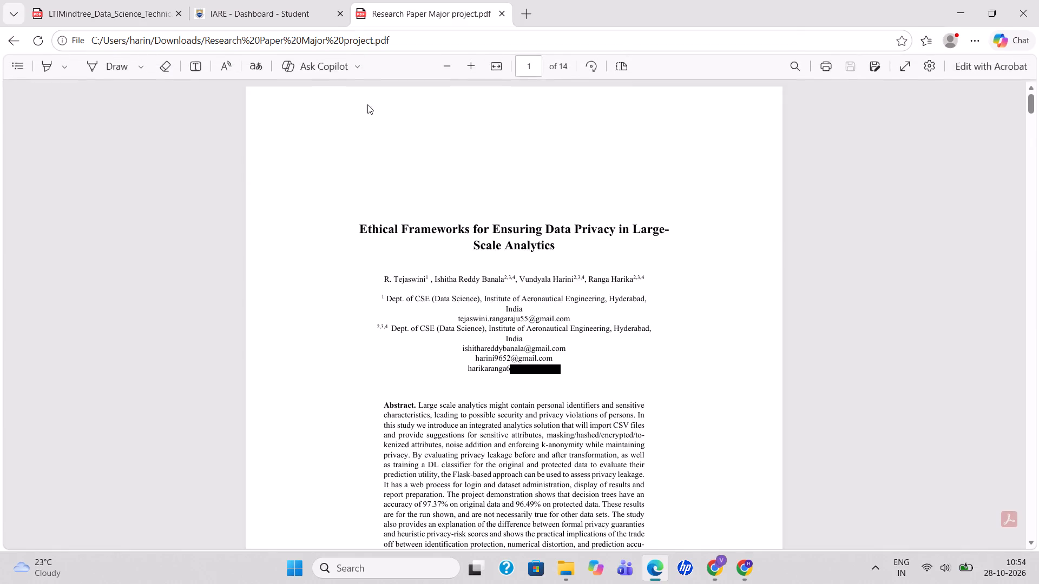
{"action": "left_click", "coordinate": [501, 12]}
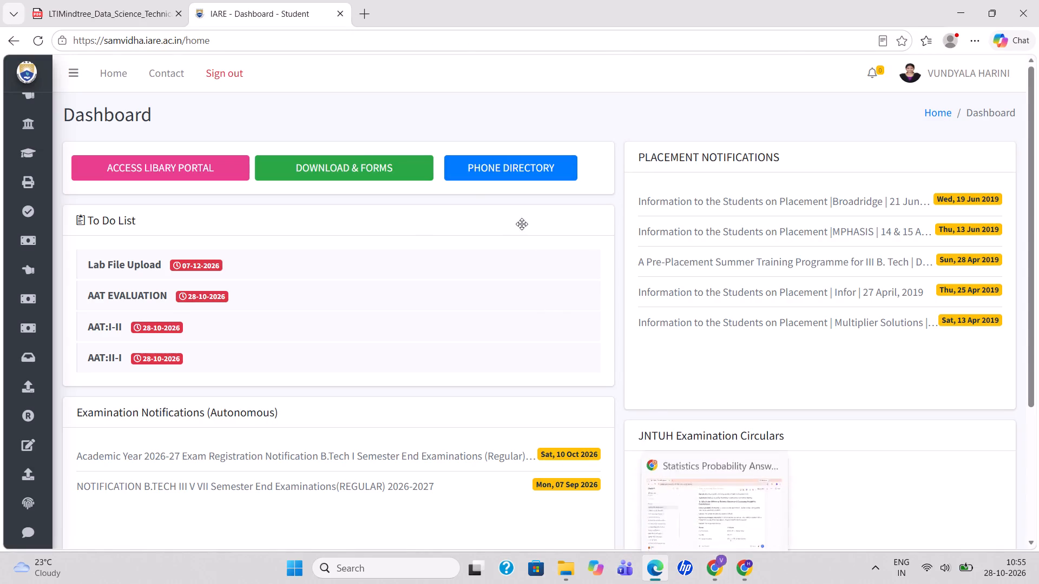
Search the web for i love pdf in a new Edge tab and open the iLovePDF site.
{"action": "left_click", "coordinate": [368, 22]}
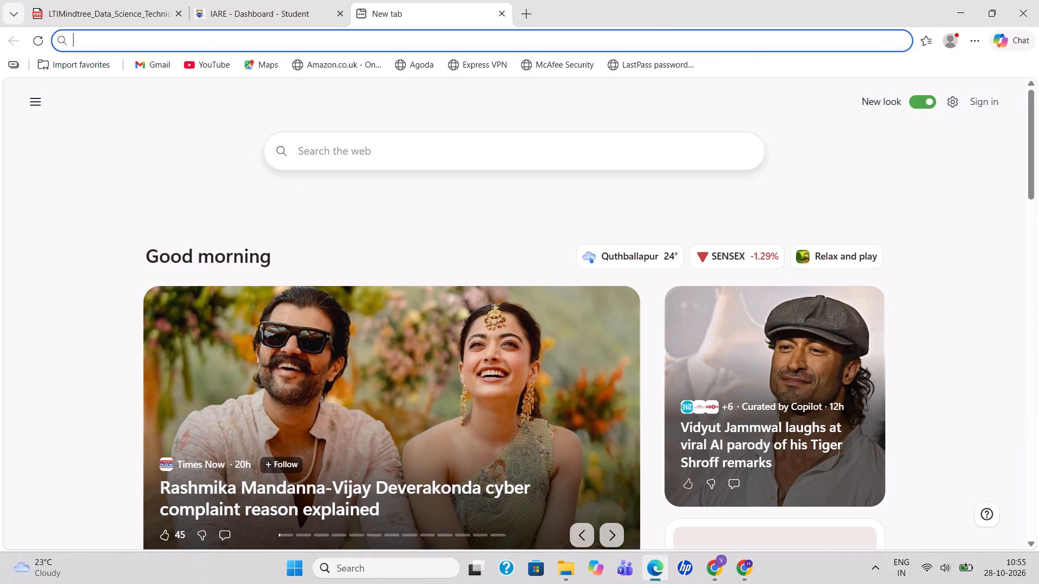
{"action": "left_click", "coordinate": [372, 48]}
{"action": "type", "text": "i love"}
{"action": "key", "text": "space"}
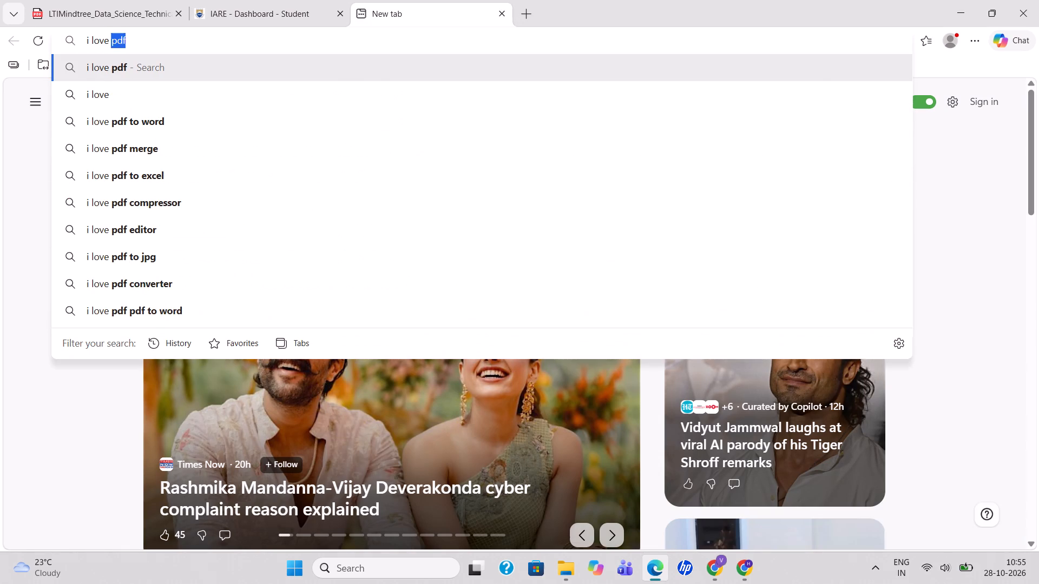
{"action": "type", "text": "pdf"}
{"action": "key", "text": "Return"}
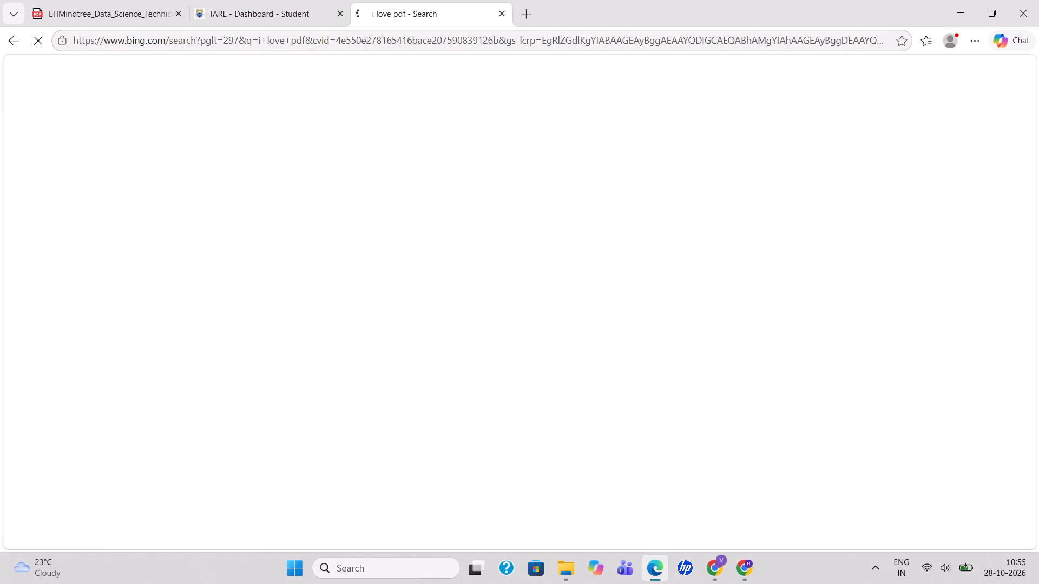
{"action": "left_click", "coordinate": [300, 241]}
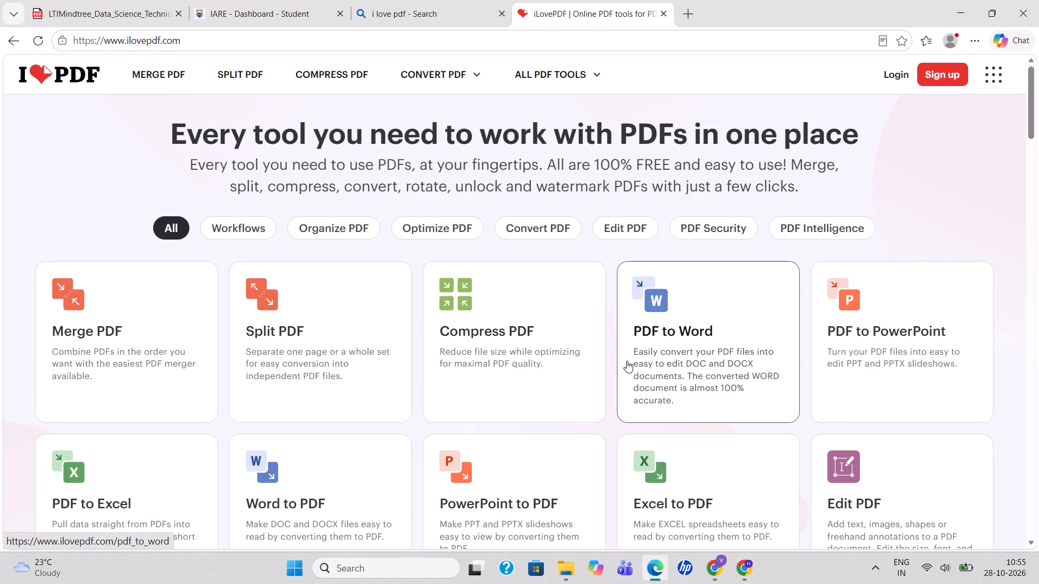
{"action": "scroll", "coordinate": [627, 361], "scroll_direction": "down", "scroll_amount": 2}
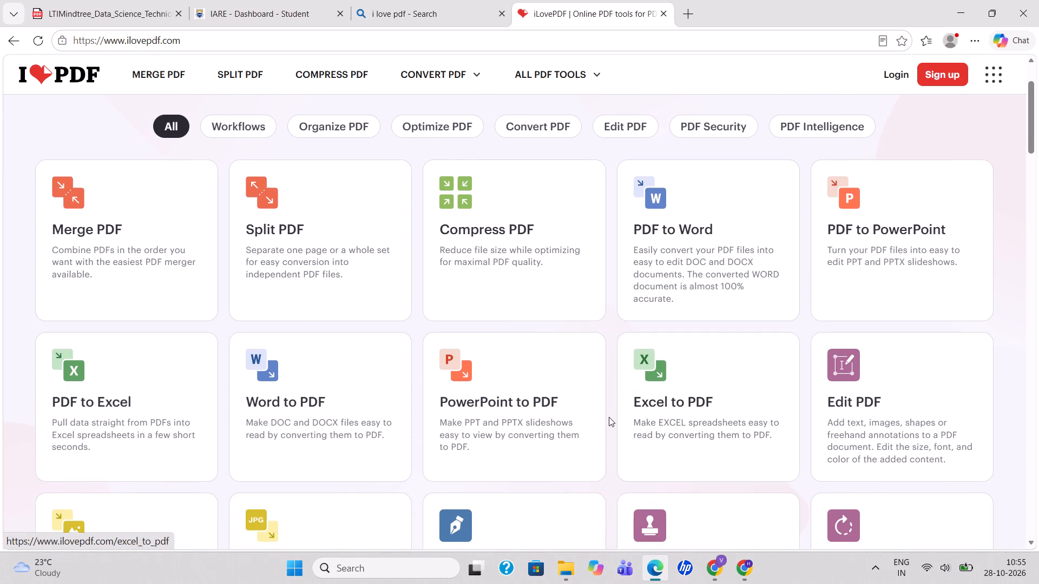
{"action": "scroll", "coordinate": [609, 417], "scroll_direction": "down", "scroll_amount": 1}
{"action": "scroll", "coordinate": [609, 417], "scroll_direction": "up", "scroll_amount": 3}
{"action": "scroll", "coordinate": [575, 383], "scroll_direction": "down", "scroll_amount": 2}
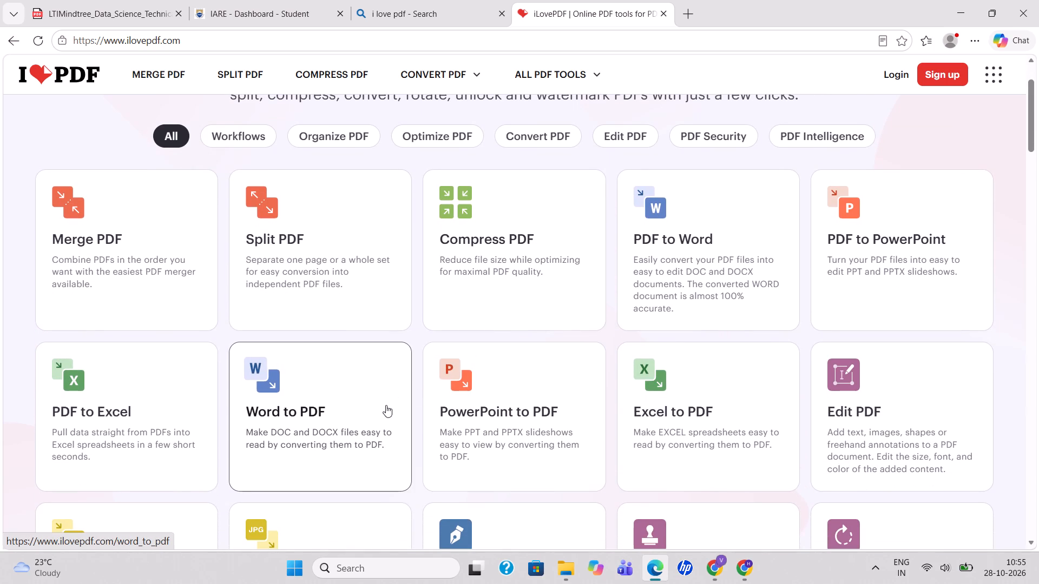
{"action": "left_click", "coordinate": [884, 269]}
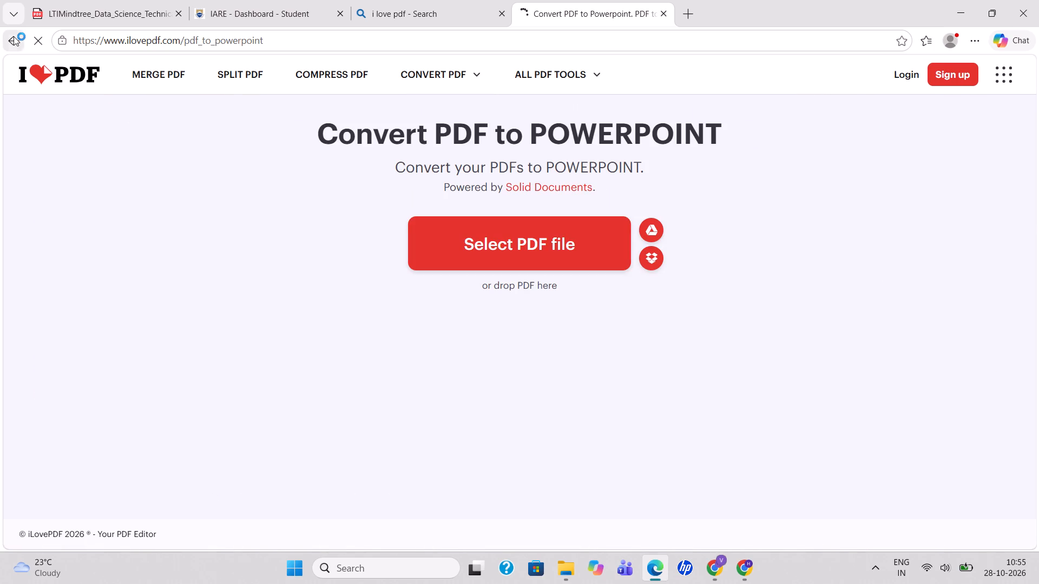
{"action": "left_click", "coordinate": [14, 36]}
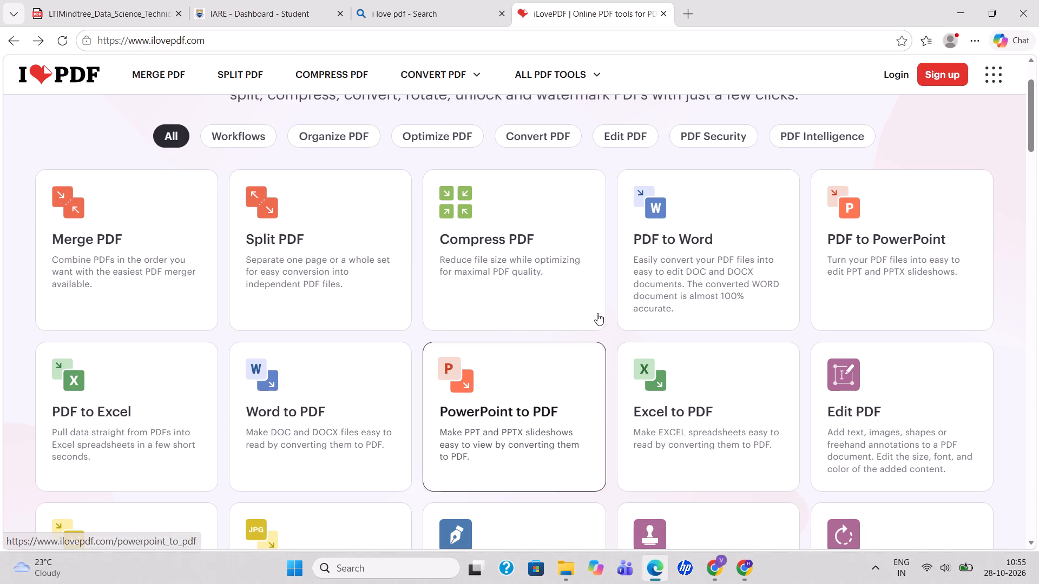
Convert the Research Paper Major project PDF to Word without OCR using the PDF to Word tool, and download the result.
{"action": "left_click", "coordinate": [675, 269]}
{"action": "left_click", "coordinate": [553, 264]}
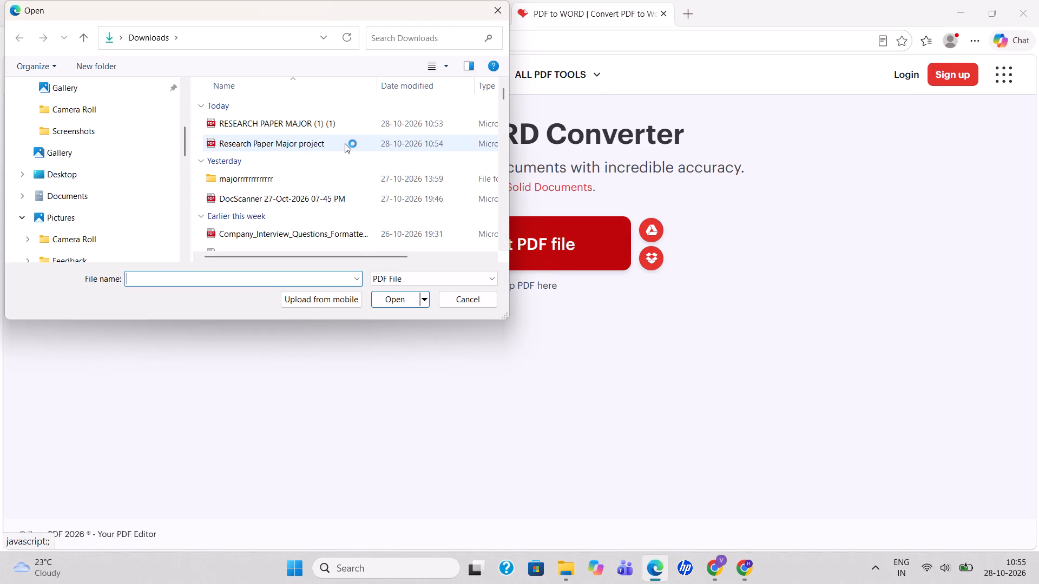
{"action": "left_click", "coordinate": [345, 143]}
{"action": "left_click", "coordinate": [384, 302]}
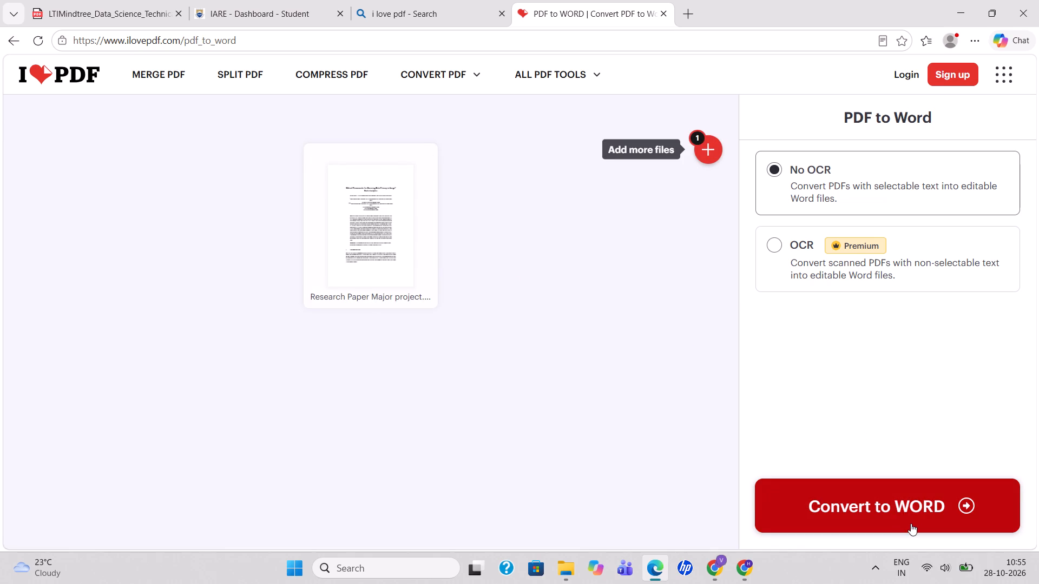
{"action": "left_click", "coordinate": [899, 504]}
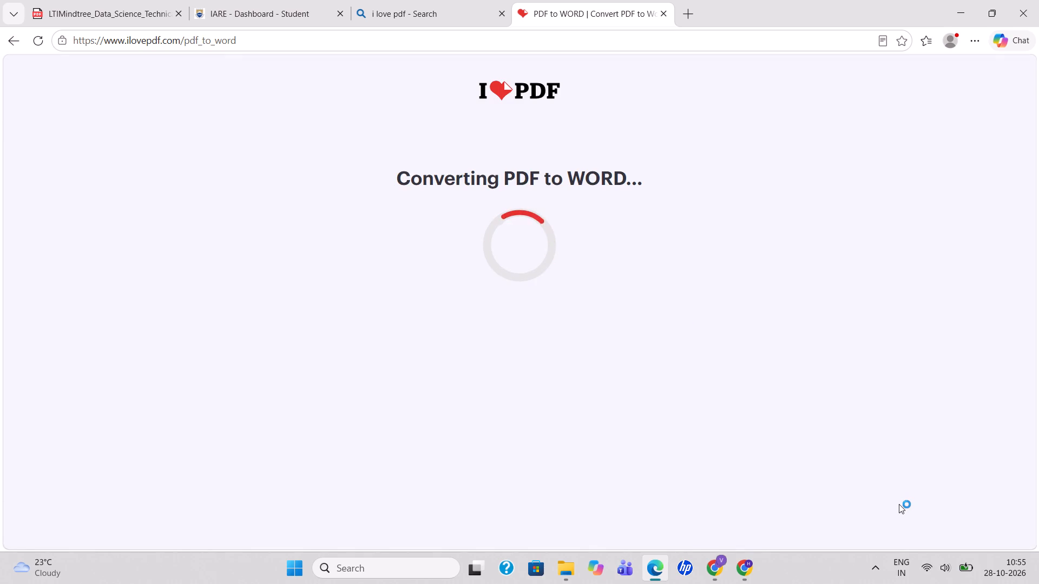
{"action": "left_click", "coordinate": [590, 198]}
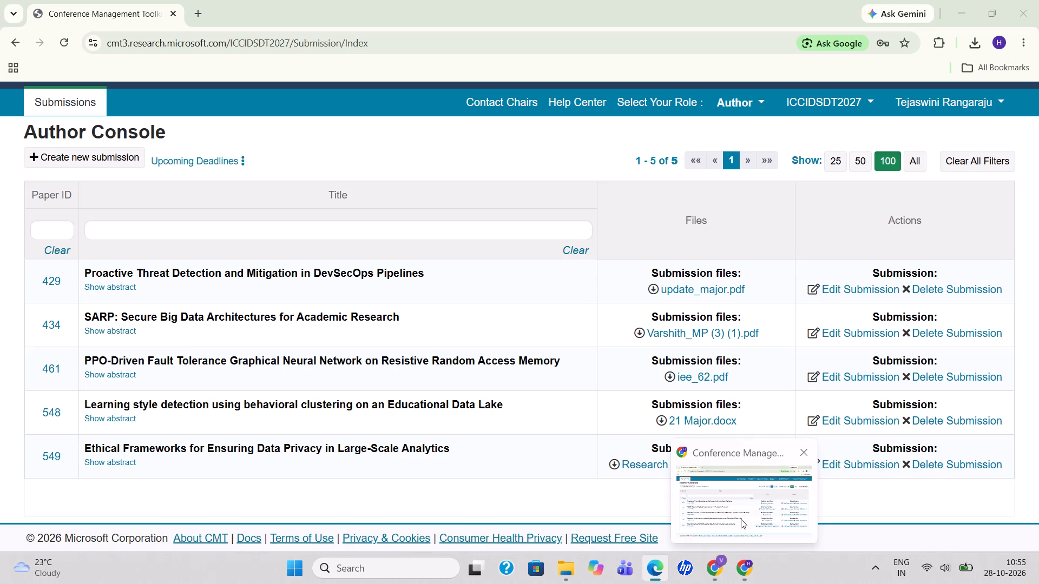
Switch to the Chrome window showing the Author Console and close it.
{"action": "left_click", "coordinate": [741, 515]}
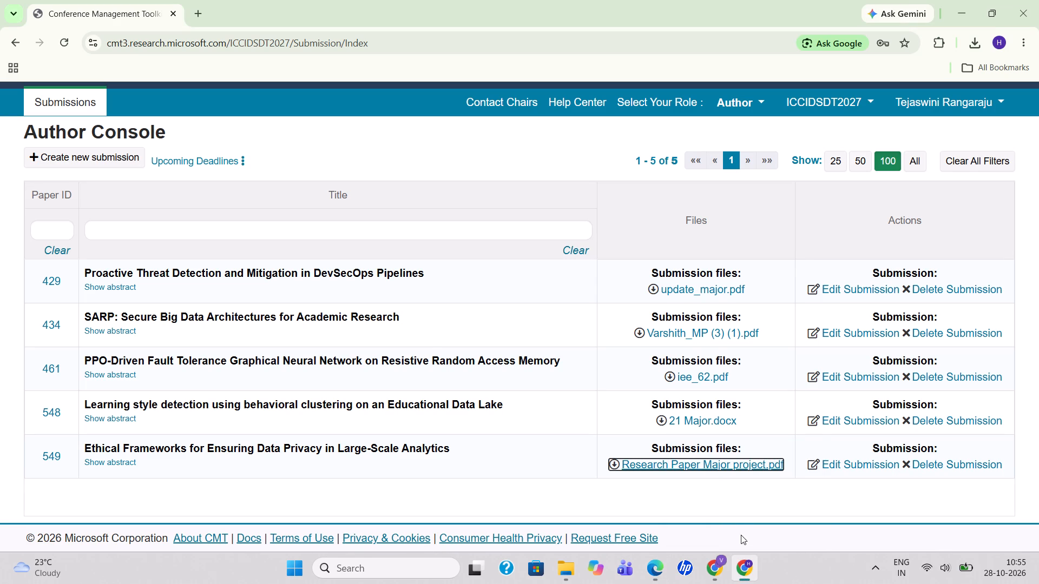
{"action": "left_click", "coordinate": [1038, 0]}
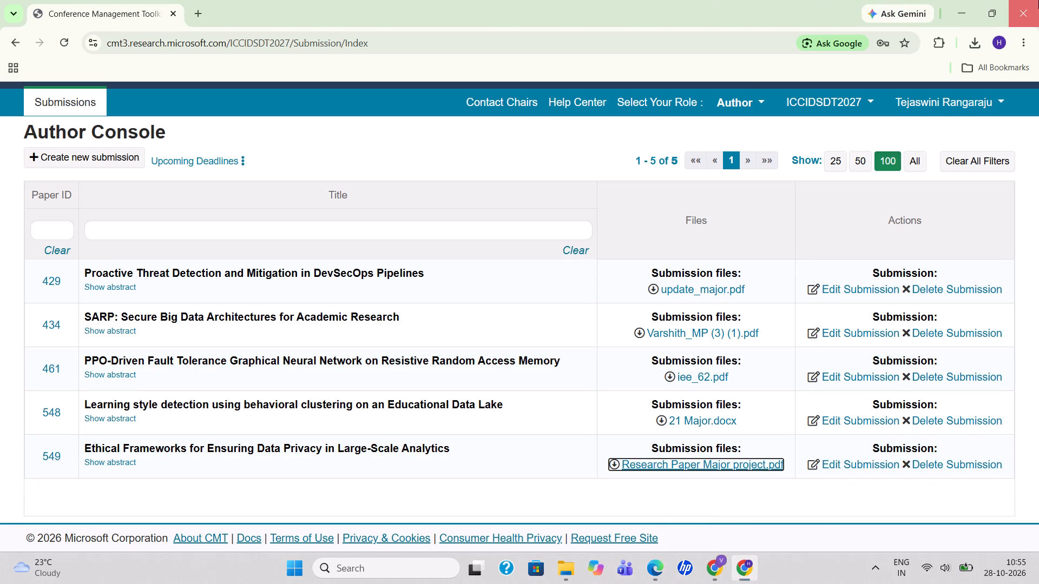
Open the converted Research Paper Major project Word document from the Downloads folder and enable editing.
{"action": "left_click", "coordinate": [590, 574]}
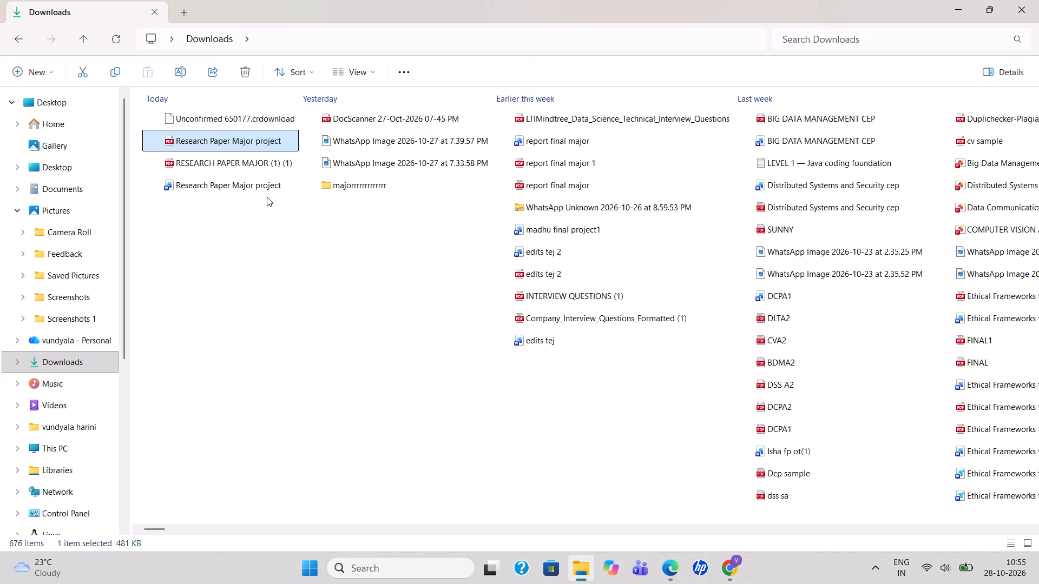
{"action": "double_click", "coordinate": [266, 187]}
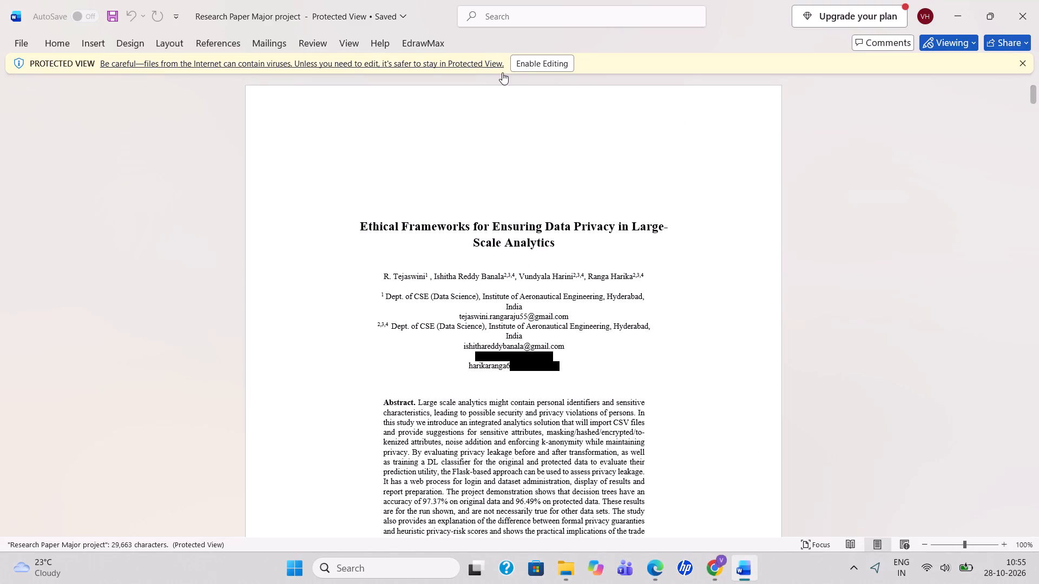
{"action": "left_click", "coordinate": [514, 68]}
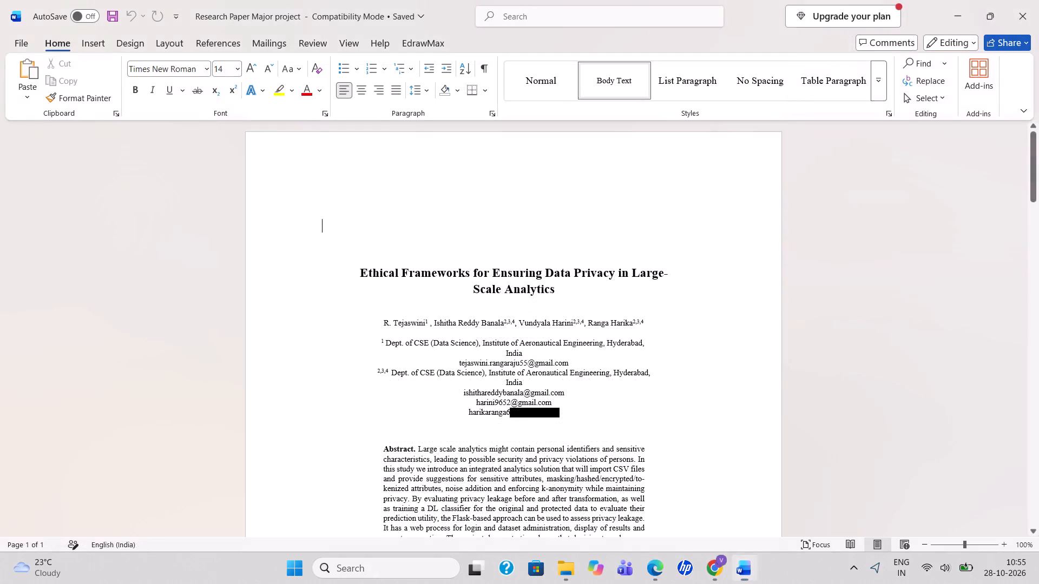
Delete the author names, affiliations and e-mail addresses between the paper's title and the abstract.
{"action": "left_click_drag", "start_coordinate": [581, 416], "coordinate": [403, 327]}
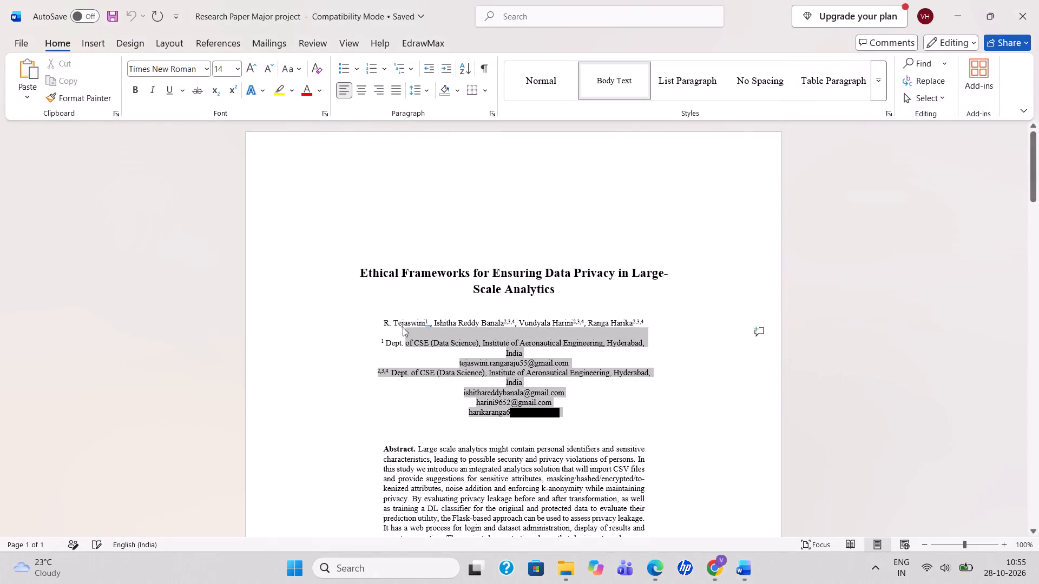
{"action": "left_click_drag", "start_coordinate": [403, 327], "coordinate": [383, 323]}
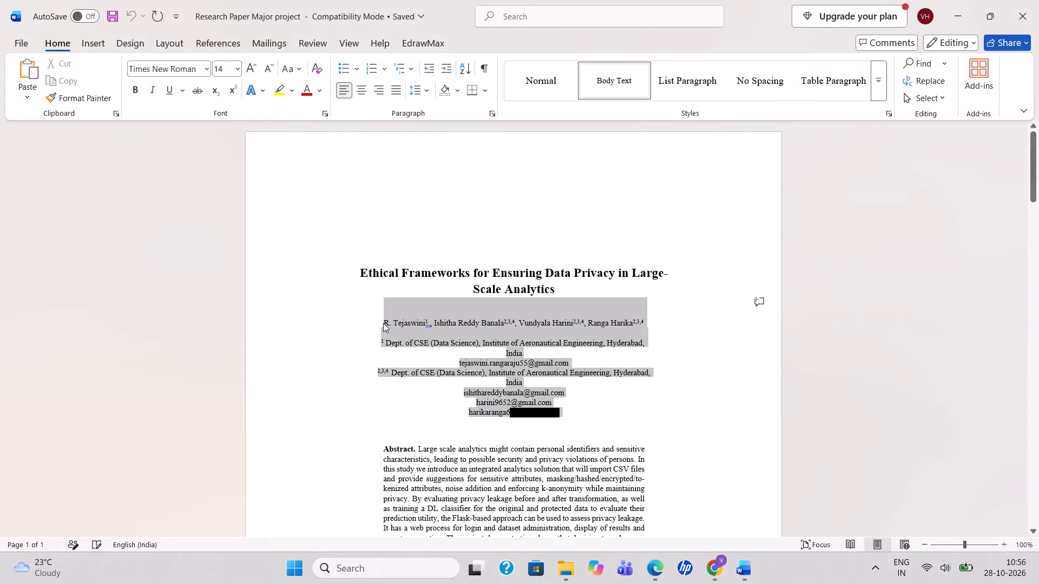
{"action": "left_click_drag", "start_coordinate": [383, 323], "coordinate": [385, 324]}
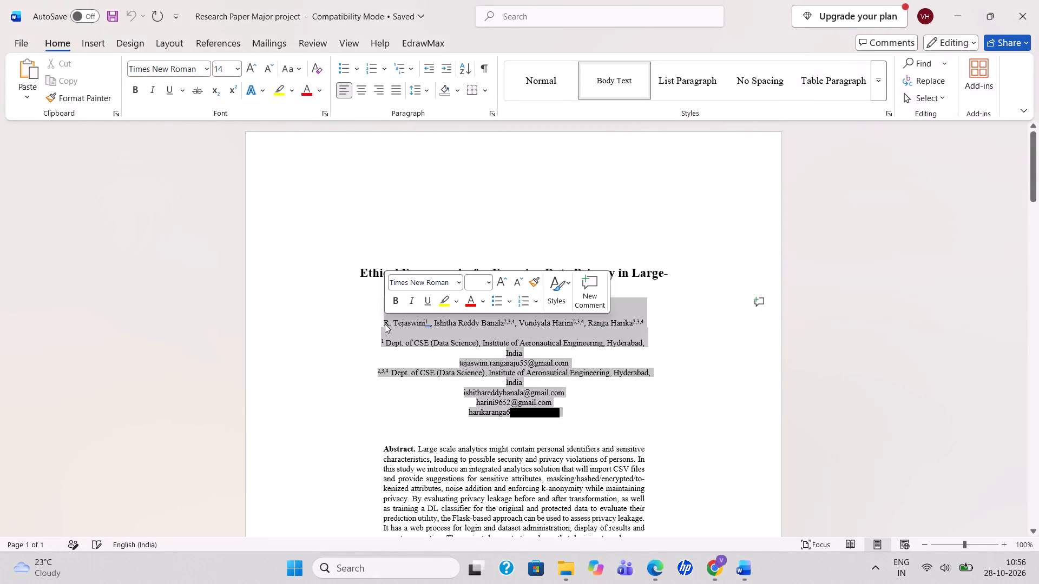
{"action": "key", "text": "BackSpace"}
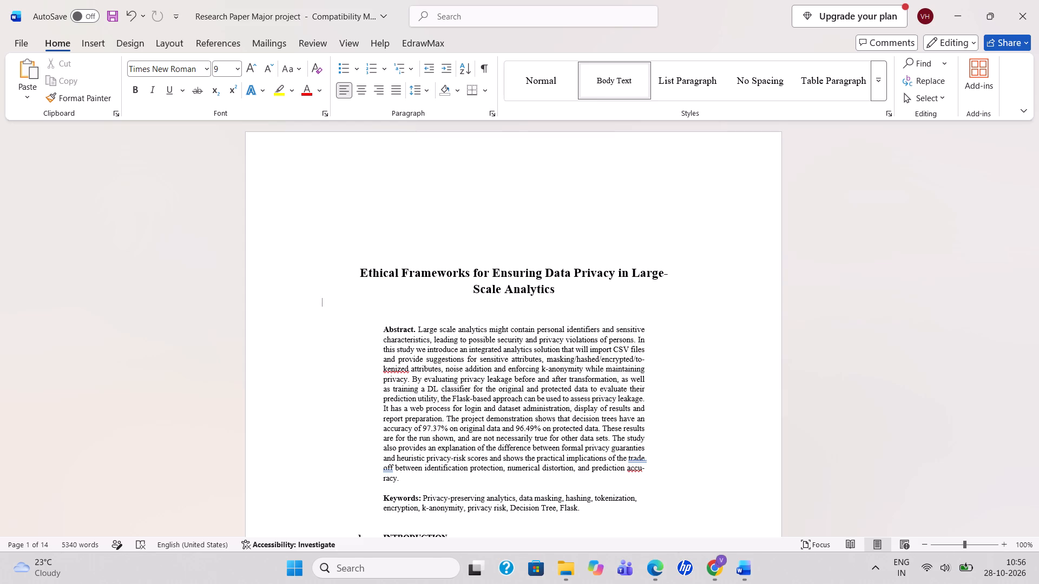
Examine the page break between the end of the Introduction and the text at the top of page 2.
{"action": "scroll", "coordinate": [767, 363], "scroll_direction": "down", "scroll_amount": 5}
{"action": "scroll", "coordinate": [767, 363], "scroll_direction": "up", "scroll_amount": 2}
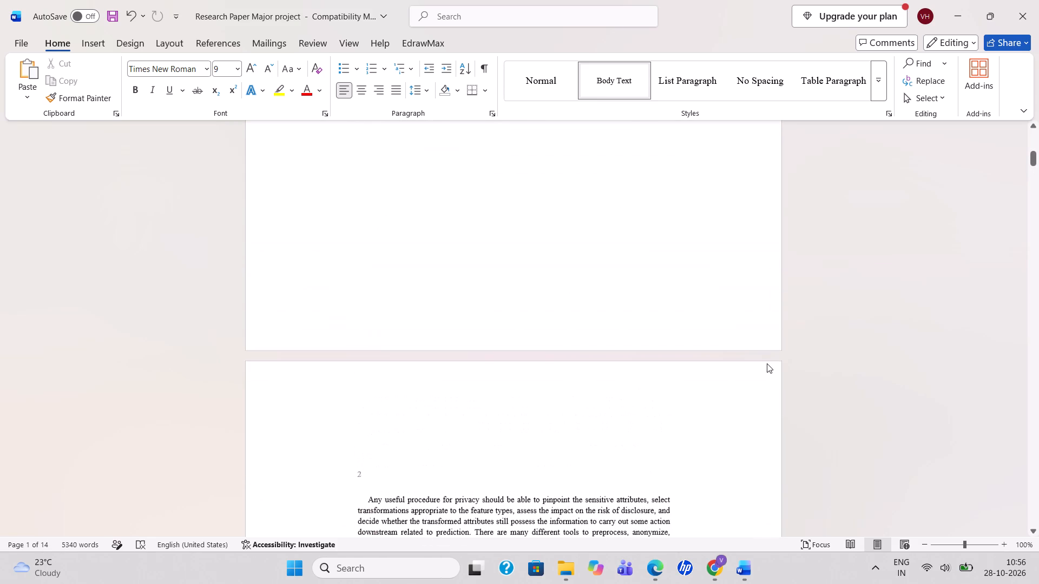
{"action": "scroll", "coordinate": [767, 363], "scroll_direction": "up", "scroll_amount": 1}
{"action": "scroll", "coordinate": [767, 363], "scroll_direction": "down", "scroll_amount": 3}
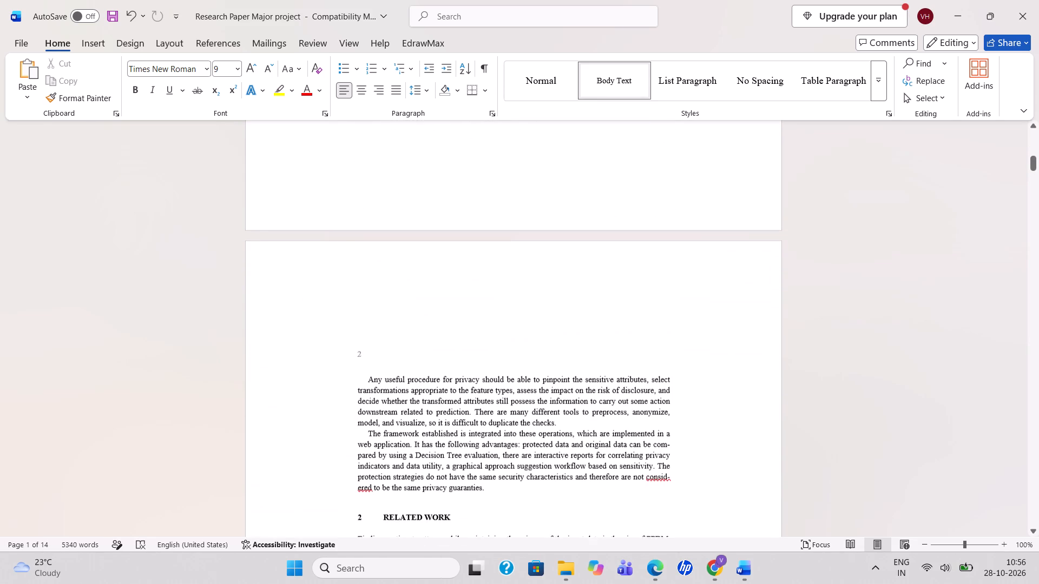
{"action": "scroll", "coordinate": [767, 363], "scroll_direction": "down", "scroll_amount": 1}
{"action": "scroll", "coordinate": [767, 363], "scroll_direction": "up", "scroll_amount": 1}
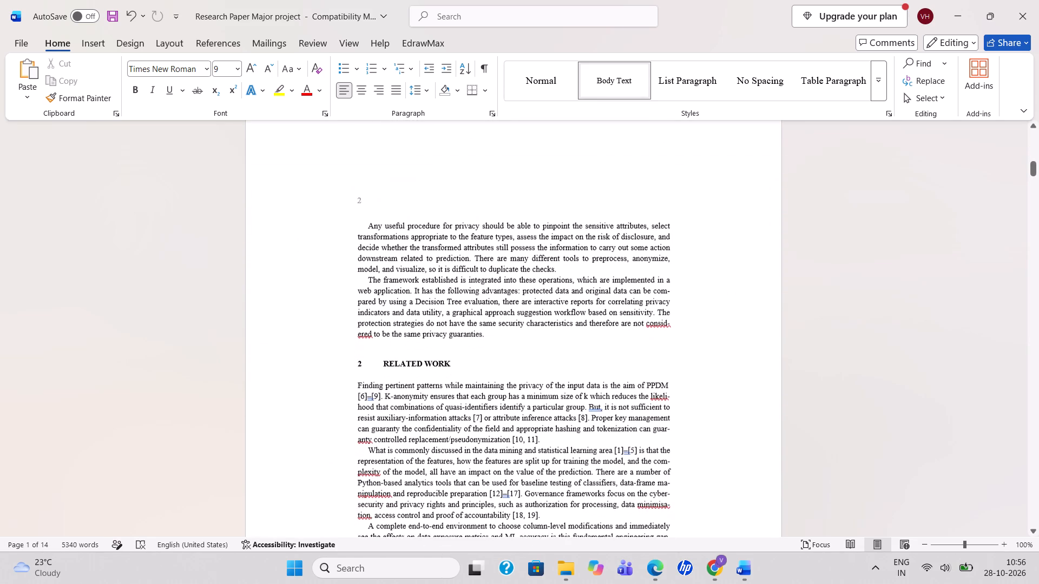
{"action": "scroll", "coordinate": [767, 363], "scroll_direction": "up", "scroll_amount": 2}
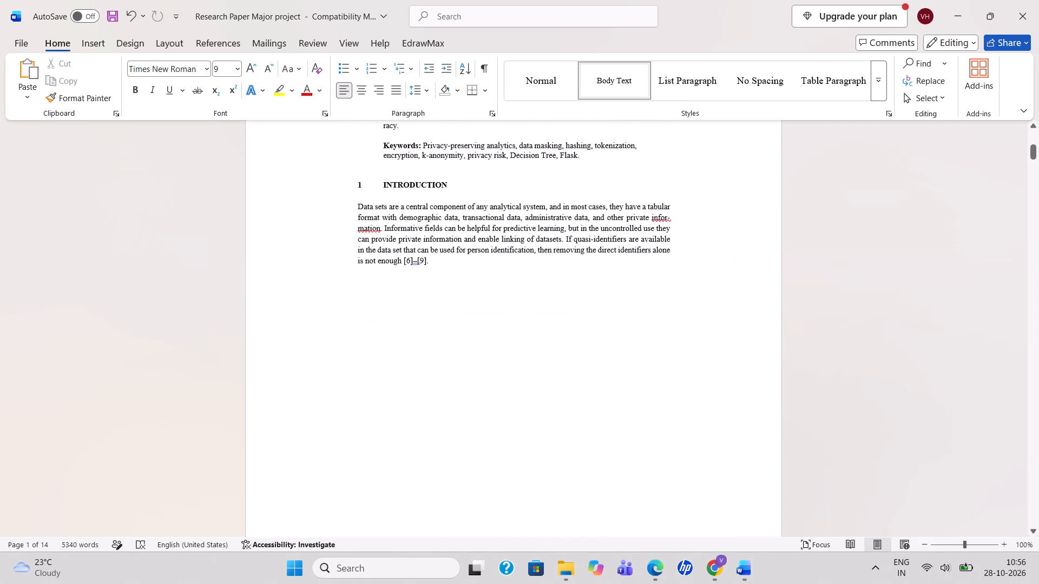
{"action": "scroll", "coordinate": [702, 472], "scroll_direction": "down", "scroll_amount": 2}
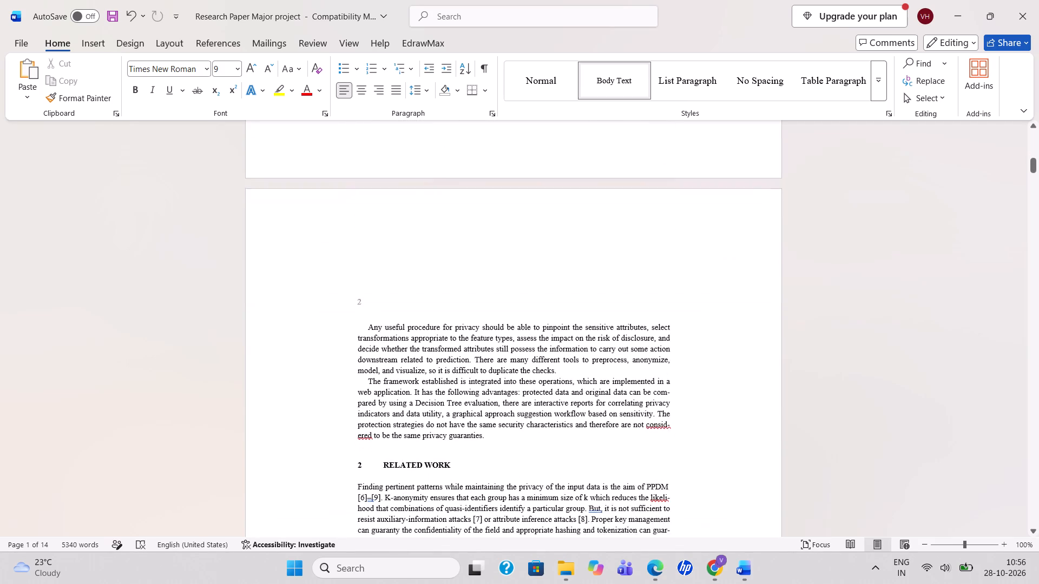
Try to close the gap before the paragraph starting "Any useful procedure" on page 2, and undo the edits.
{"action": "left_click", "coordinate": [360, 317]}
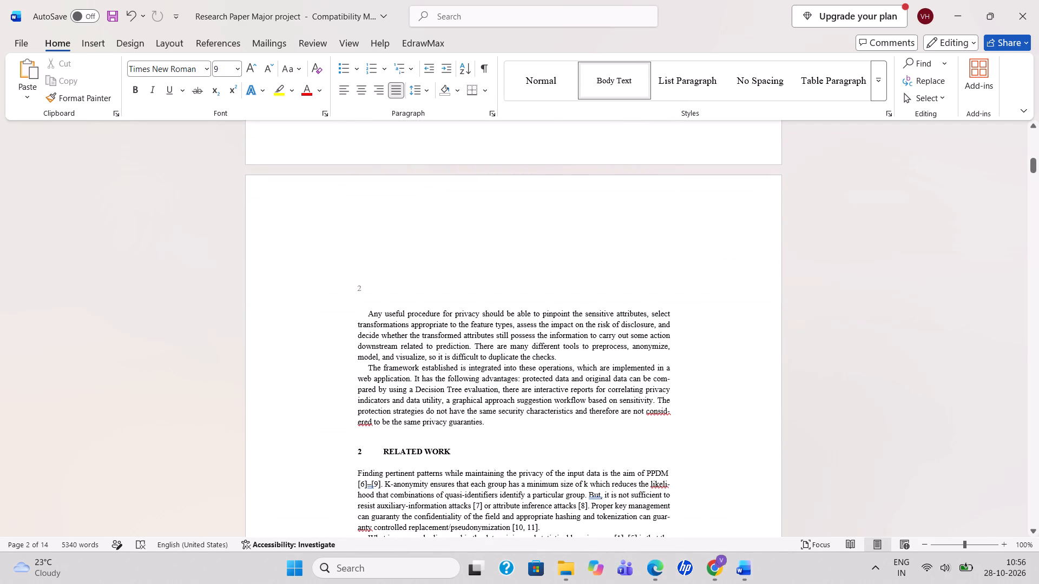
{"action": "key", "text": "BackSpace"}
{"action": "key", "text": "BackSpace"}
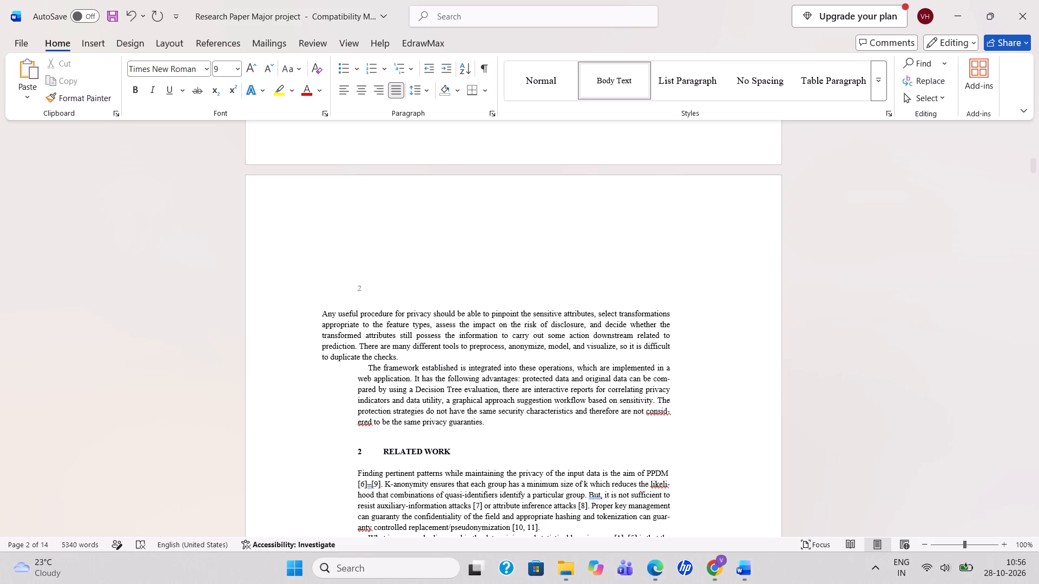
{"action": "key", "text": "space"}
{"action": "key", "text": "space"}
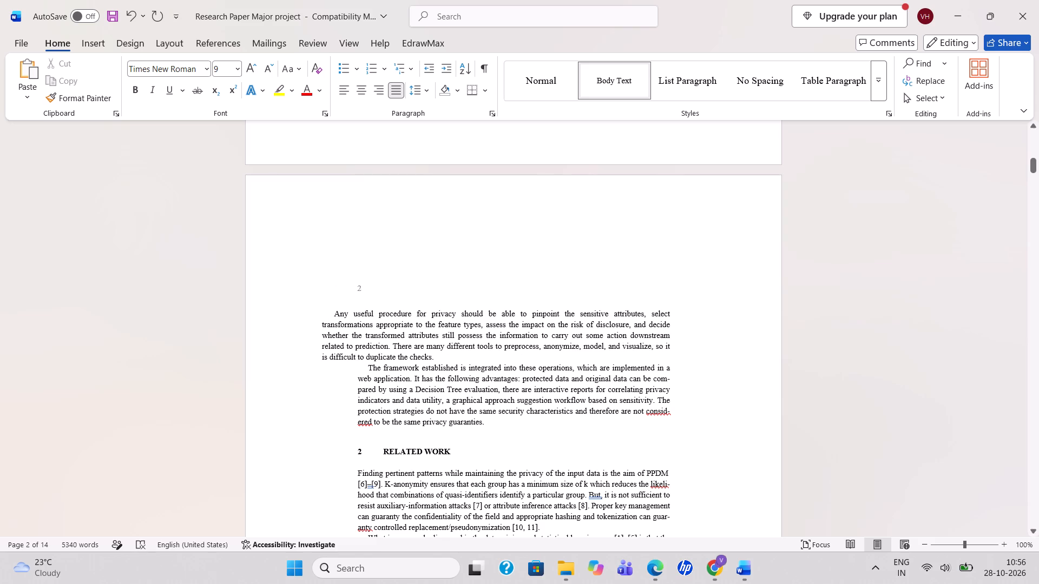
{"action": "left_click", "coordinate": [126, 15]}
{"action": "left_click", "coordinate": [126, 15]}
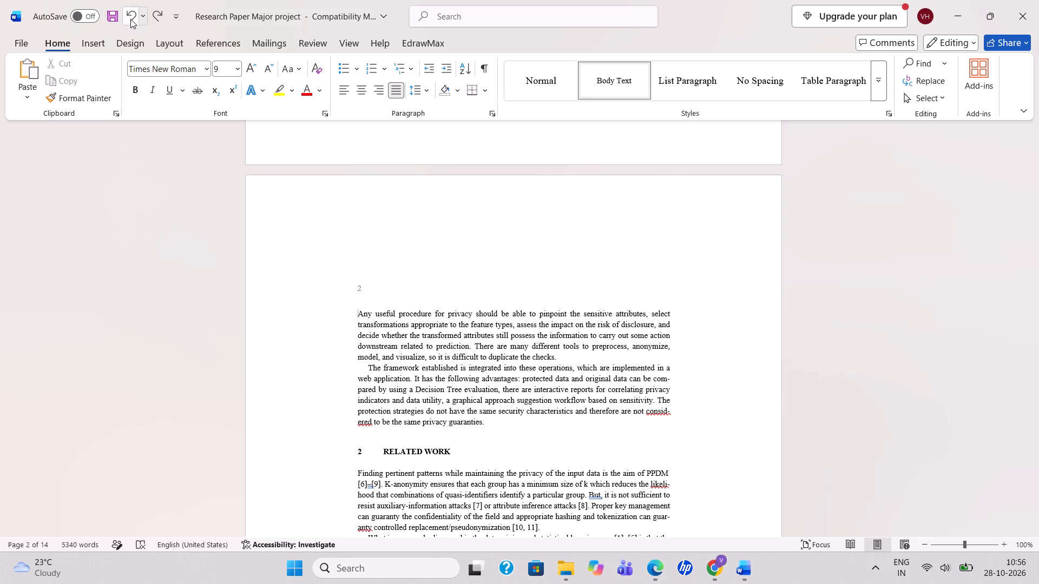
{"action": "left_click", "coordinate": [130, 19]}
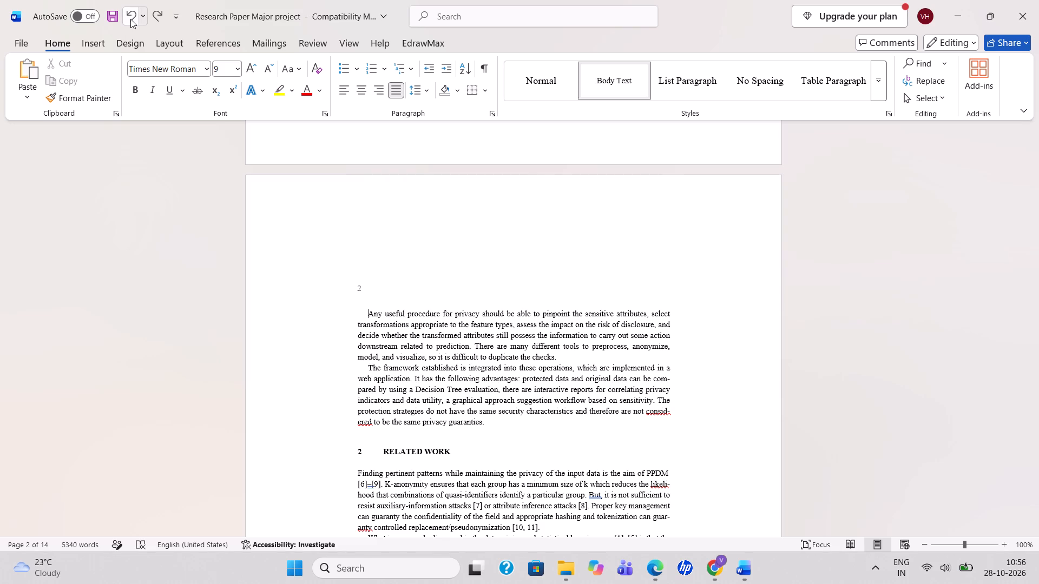
Review the layout of the first pages, from the paper's title through the Related Work section.
{"action": "scroll", "coordinate": [305, 275], "scroll_direction": "up", "scroll_amount": 4}
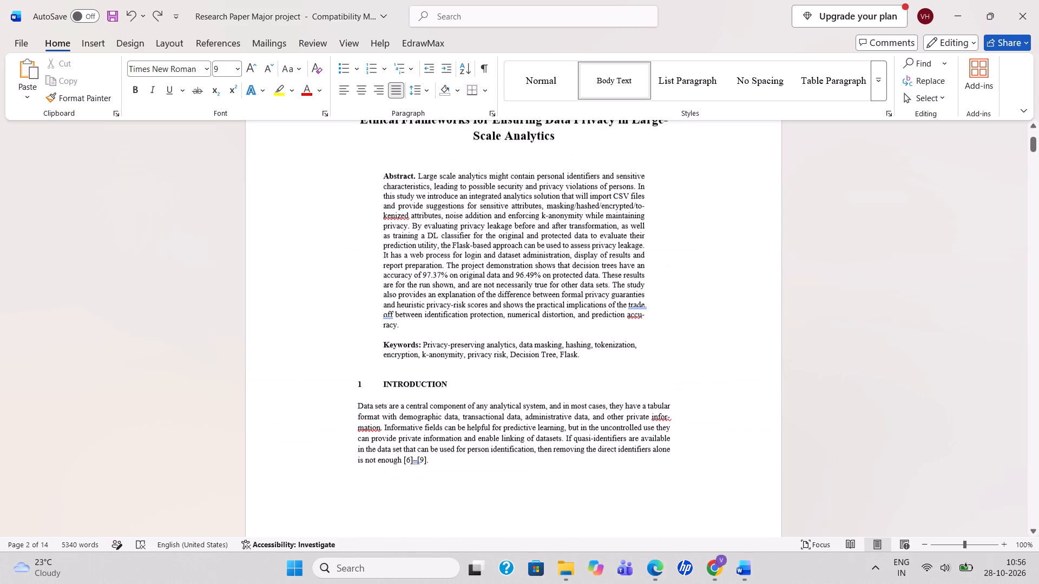
{"action": "scroll", "coordinate": [305, 275], "scroll_direction": "up", "scroll_amount": 2}
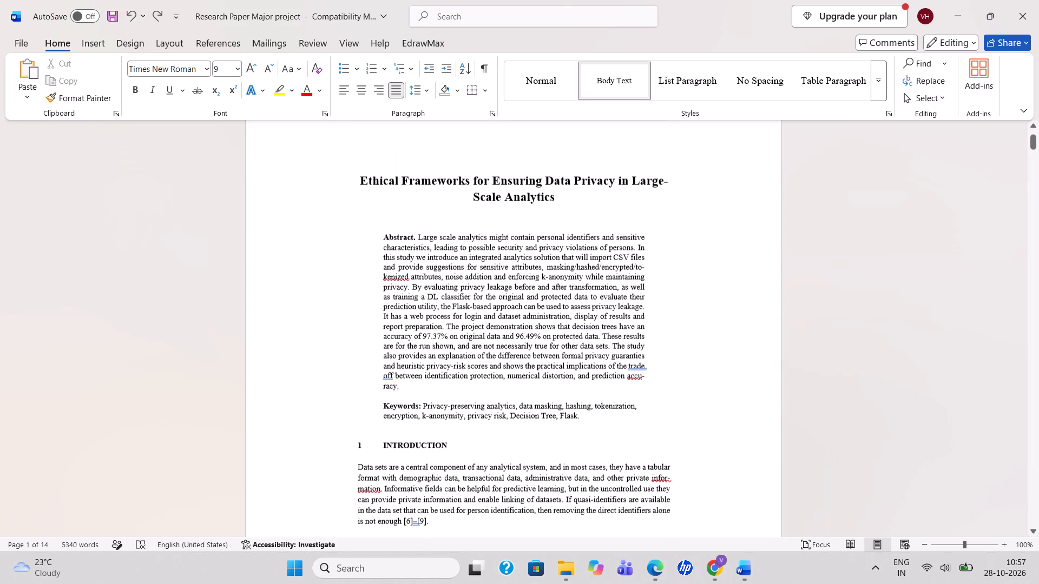
{"action": "scroll", "coordinate": [305, 275], "scroll_direction": "up", "scroll_amount": 3}
{"action": "scroll", "coordinate": [343, 363], "scroll_direction": "down", "scroll_amount": 1}
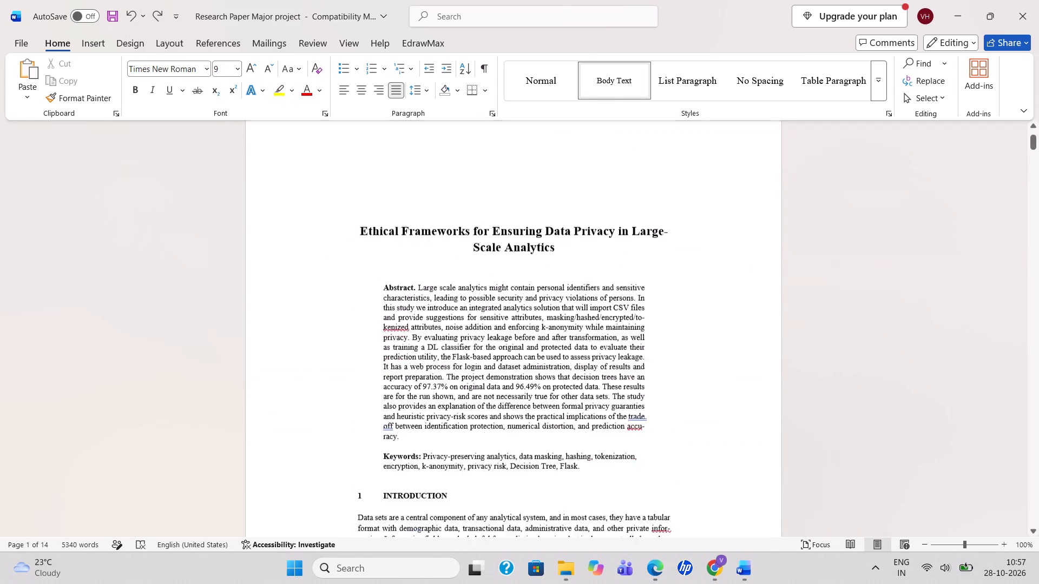
{"action": "scroll", "coordinate": [343, 363], "scroll_direction": "down", "scroll_amount": 4}
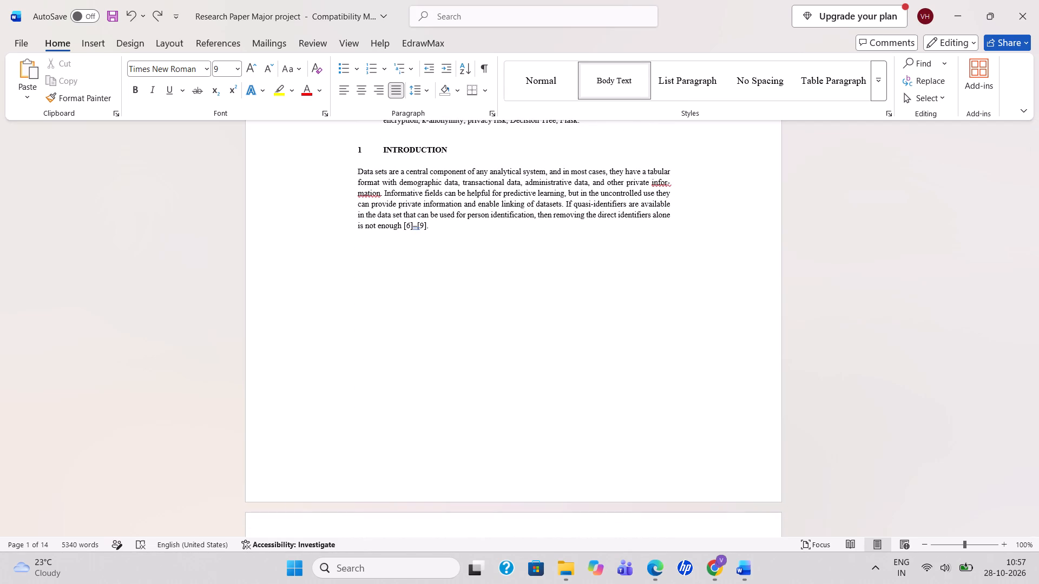
{"action": "scroll", "coordinate": [343, 363], "scroll_direction": "down", "scroll_amount": 4}
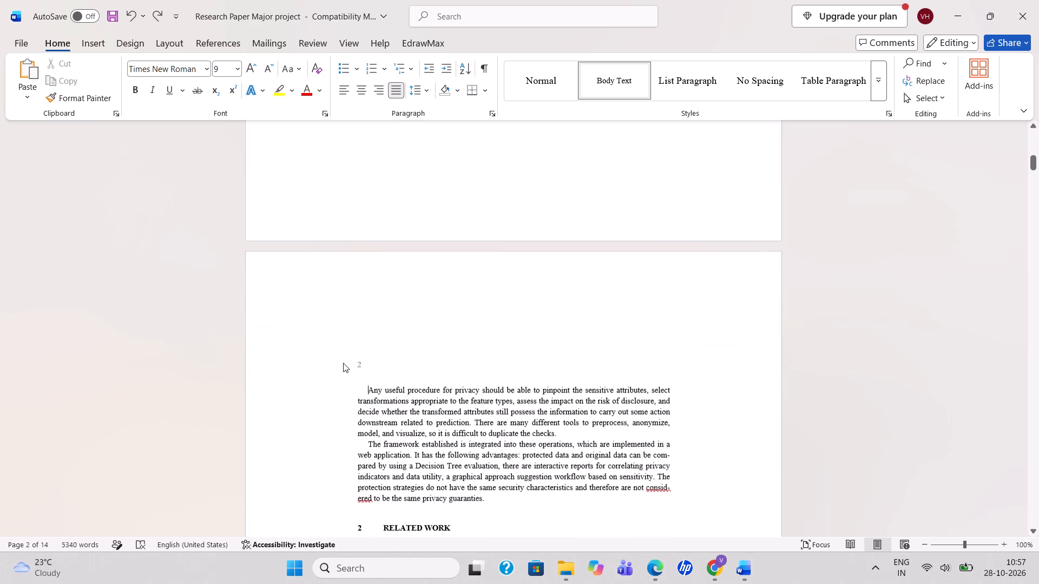
{"action": "scroll", "coordinate": [343, 363], "scroll_direction": "down", "scroll_amount": 3}
{"action": "scroll", "coordinate": [343, 363], "scroll_direction": "up", "scroll_amount": 1}
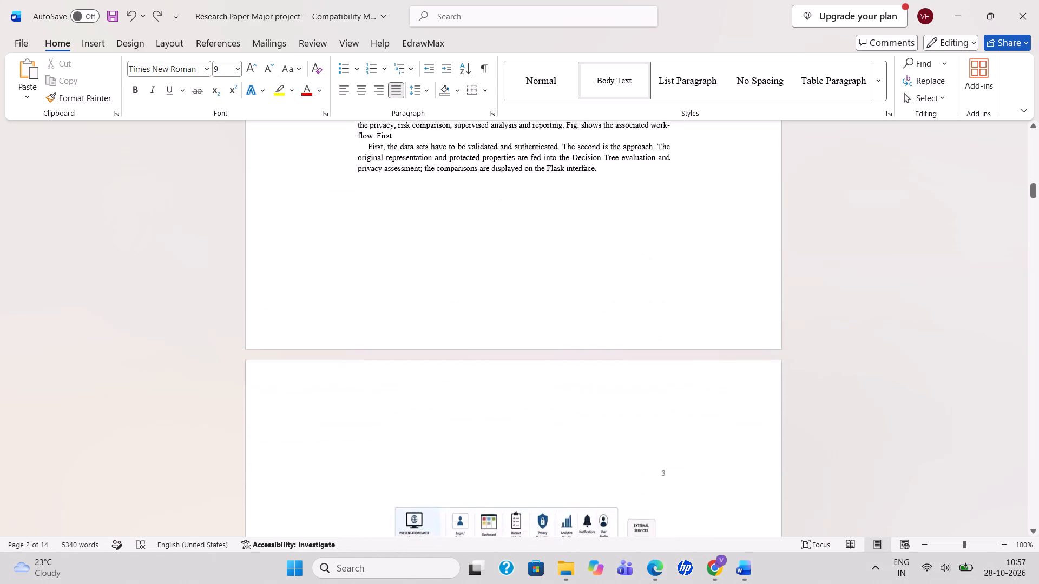
{"action": "scroll", "coordinate": [343, 363], "scroll_direction": "up", "scroll_amount": 2}
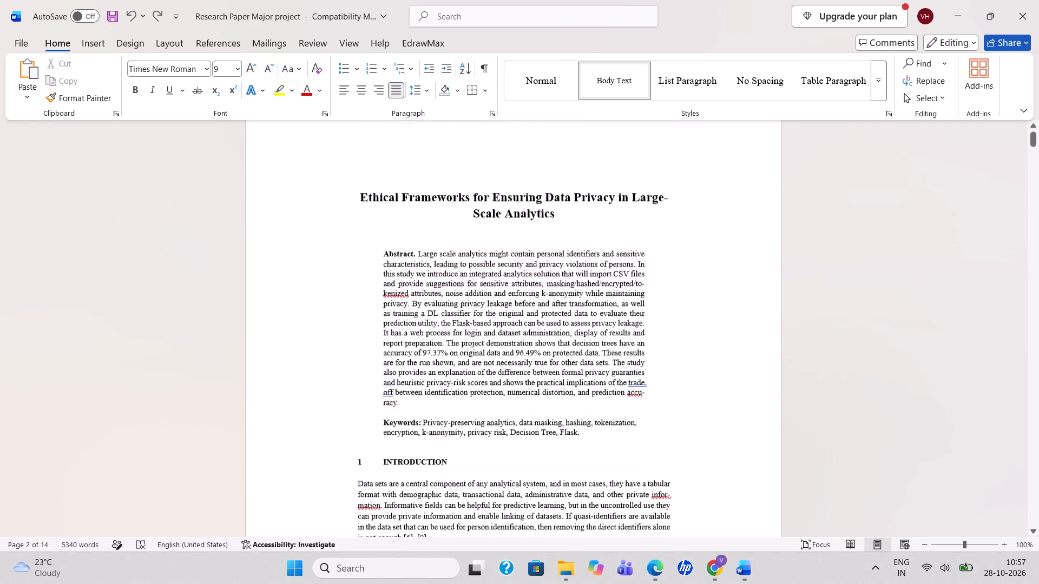
{"action": "scroll", "coordinate": [343, 363], "scroll_direction": "down", "scroll_amount": 3}
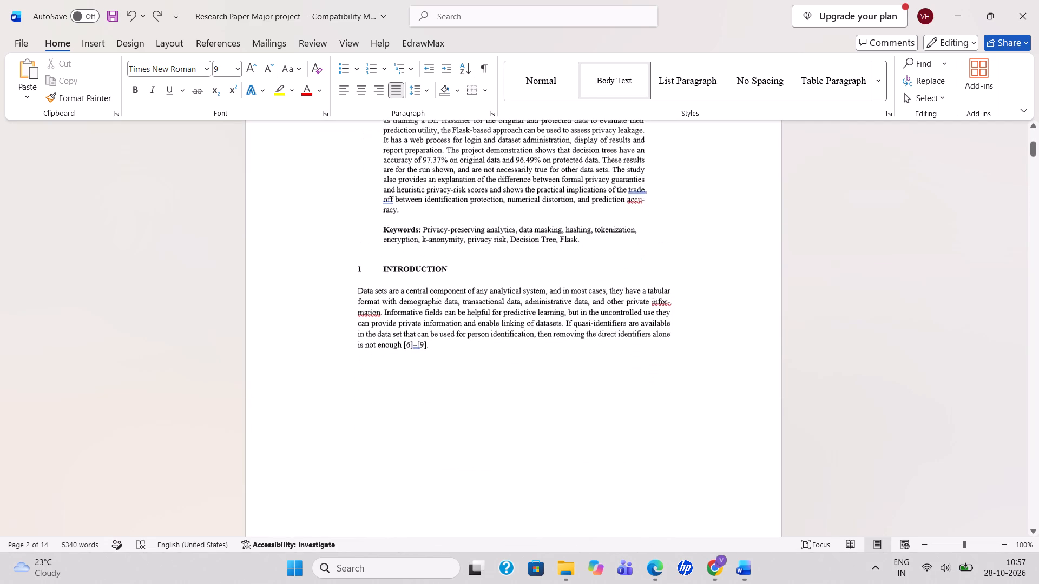
{"action": "scroll", "coordinate": [343, 363], "scroll_direction": "down", "scroll_amount": 4}
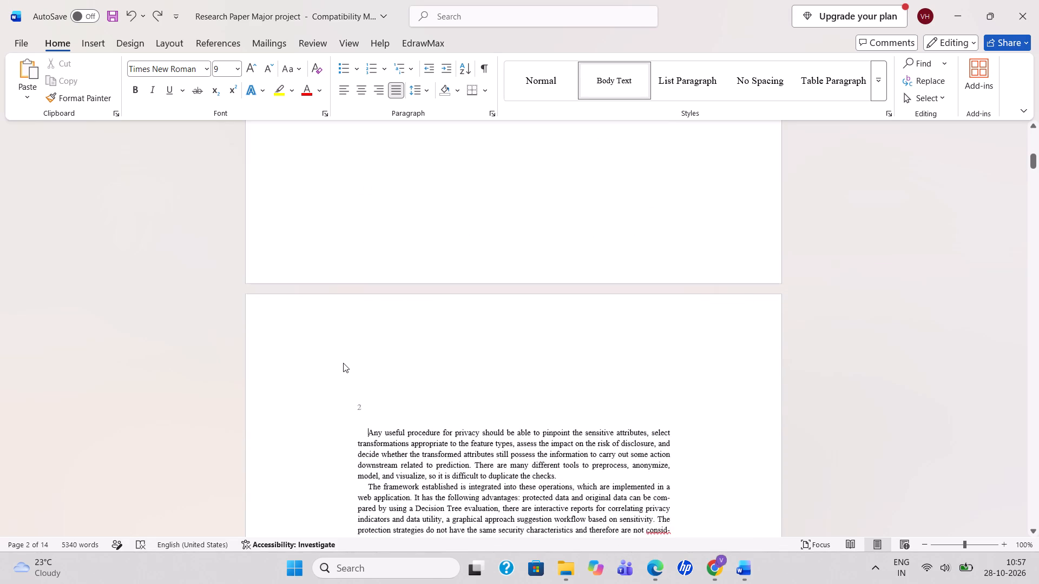
{"action": "scroll", "coordinate": [343, 363], "scroll_direction": "down", "scroll_amount": 1}
{"action": "scroll", "coordinate": [343, 363], "scroll_direction": "up", "scroll_amount": 1}
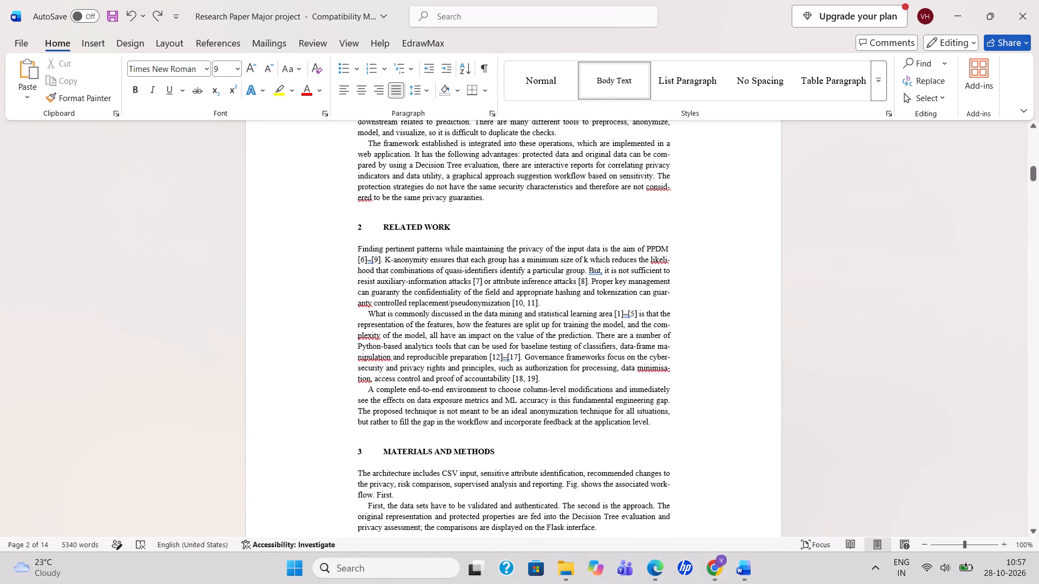
Review the system architecture figure and dataset table on page 3, and the Table 1 caption on page 4.
{"action": "scroll", "coordinate": [369, 298], "scroll_direction": "down", "scroll_amount": 6}
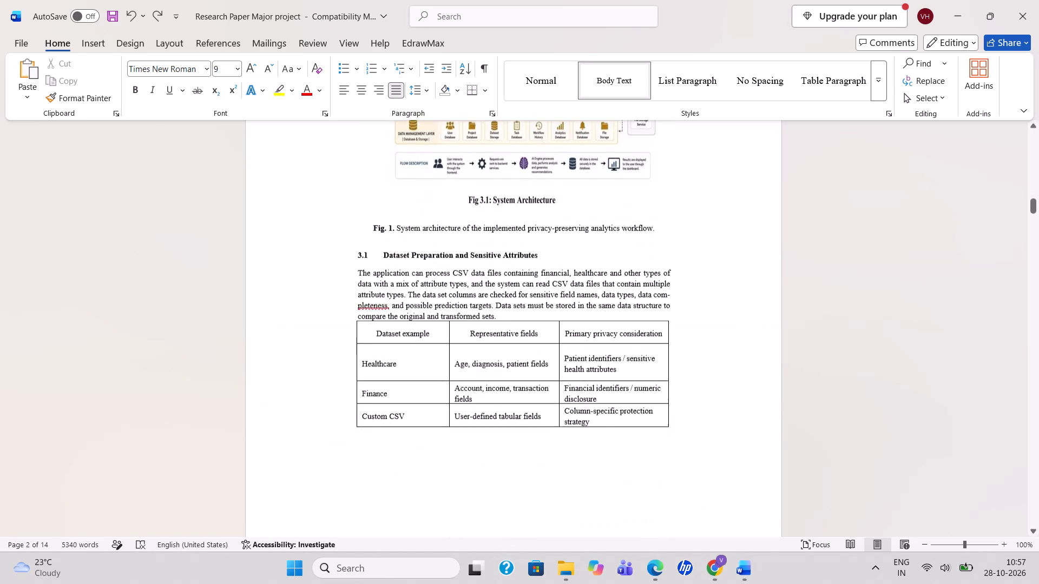
{"action": "scroll", "coordinate": [369, 298], "scroll_direction": "down", "scroll_amount": 1}
{"action": "scroll", "coordinate": [369, 298], "scroll_direction": "up", "scroll_amount": 4}
{"action": "scroll", "coordinate": [369, 298], "scroll_direction": "down", "scroll_amount": 1}
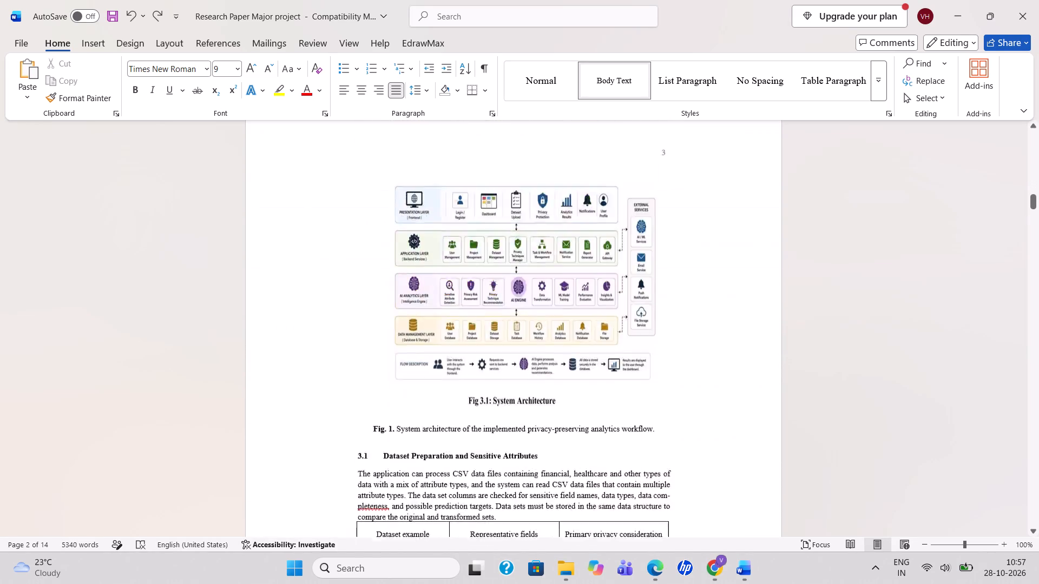
{"action": "scroll", "coordinate": [369, 298], "scroll_direction": "down", "scroll_amount": 4}
{"action": "scroll", "coordinate": [369, 298], "scroll_direction": "up", "scroll_amount": 1}
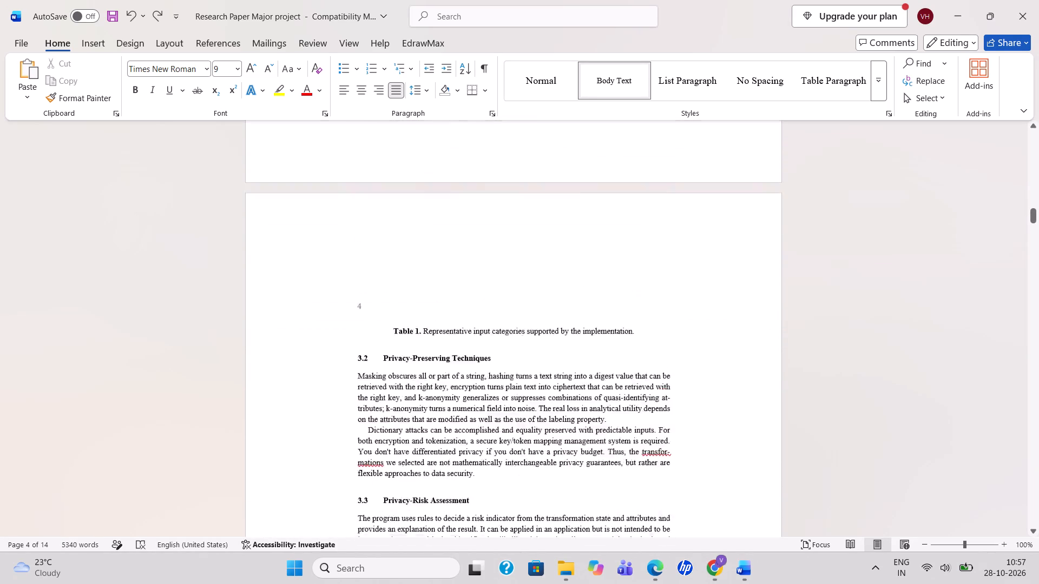
Remove the spacing and indent before the Table 1 caption at the top of page 4.
{"action": "scroll", "coordinate": [369, 298], "scroll_direction": "down", "scroll_amount": 1}
{"action": "left_click", "coordinate": [386, 314]}
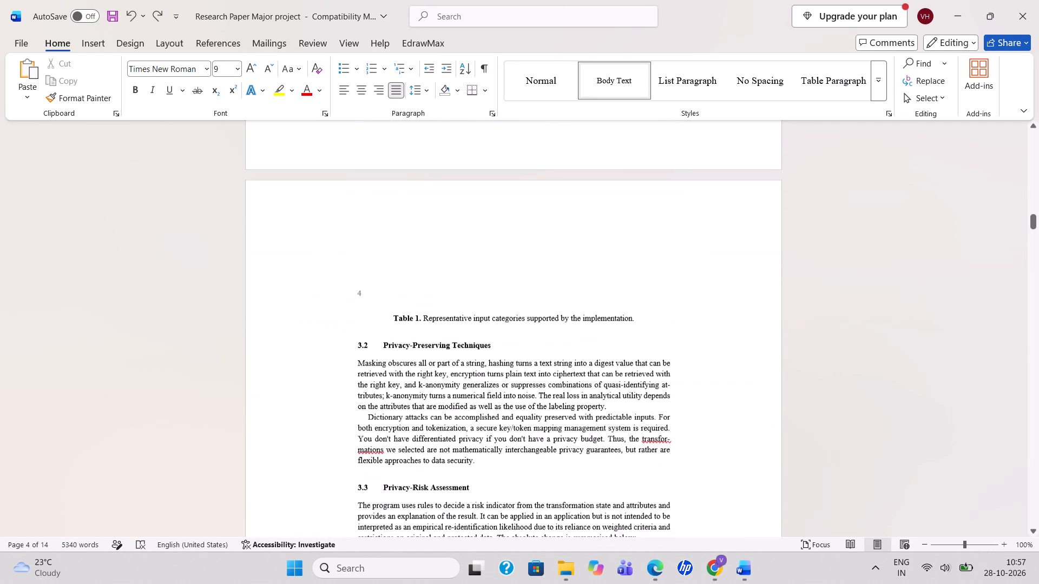
{"action": "key", "text": "BackSpace"}
{"action": "key", "text": "BackSpace"}
{"action": "key", "text": "BackSpace"}
{"action": "key", "text": "BackSpace"}
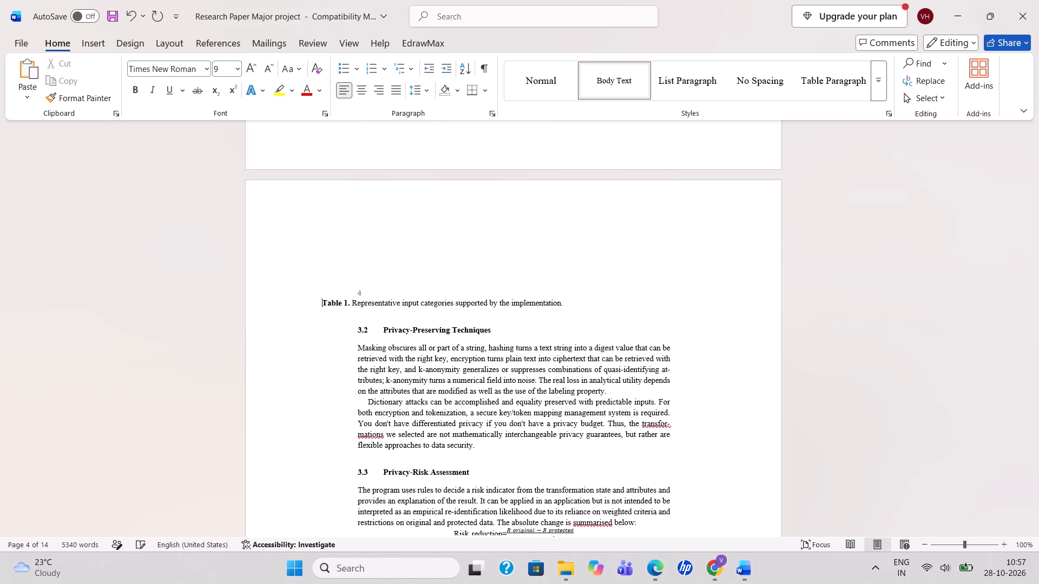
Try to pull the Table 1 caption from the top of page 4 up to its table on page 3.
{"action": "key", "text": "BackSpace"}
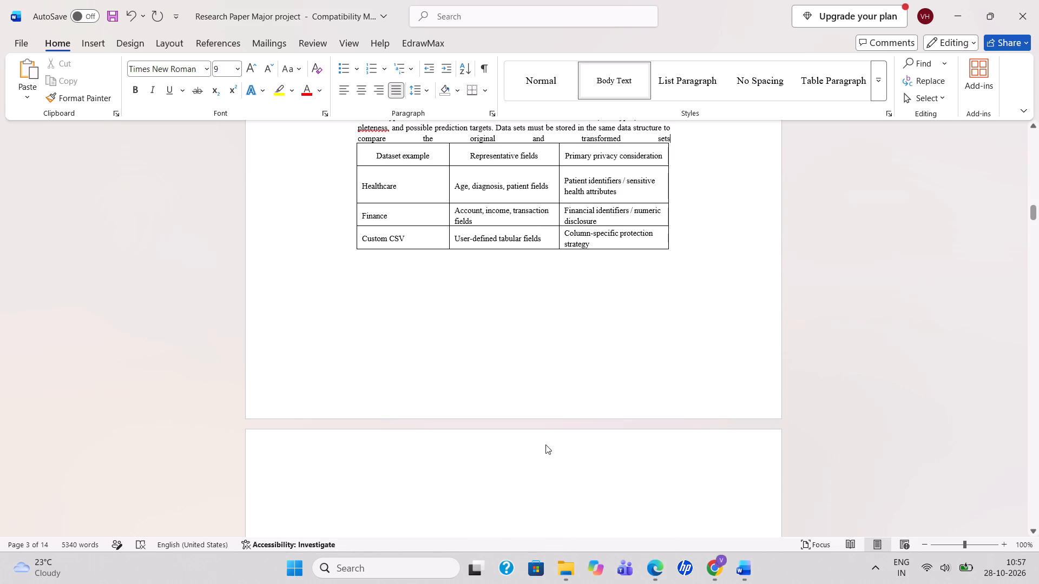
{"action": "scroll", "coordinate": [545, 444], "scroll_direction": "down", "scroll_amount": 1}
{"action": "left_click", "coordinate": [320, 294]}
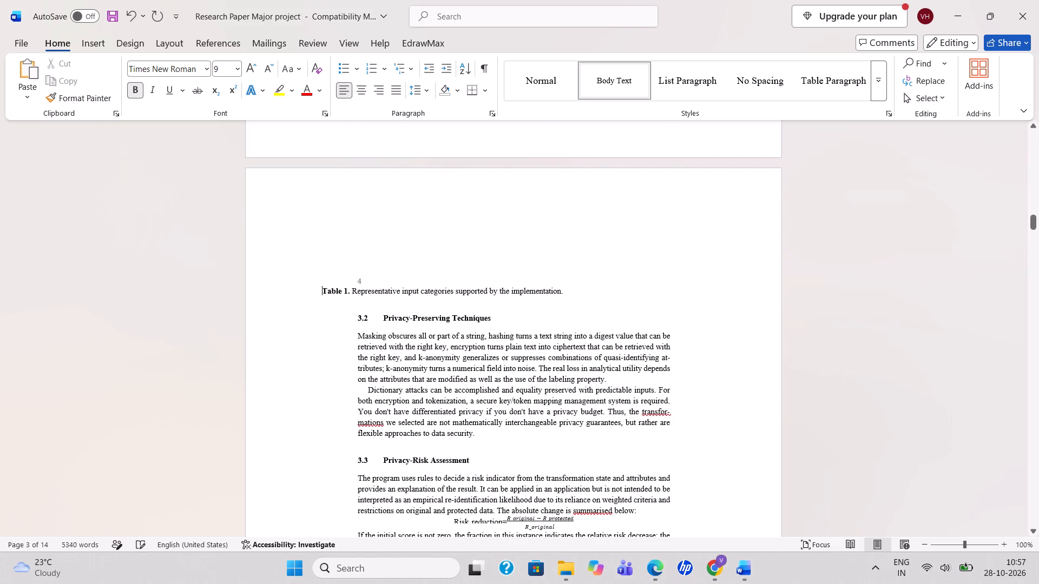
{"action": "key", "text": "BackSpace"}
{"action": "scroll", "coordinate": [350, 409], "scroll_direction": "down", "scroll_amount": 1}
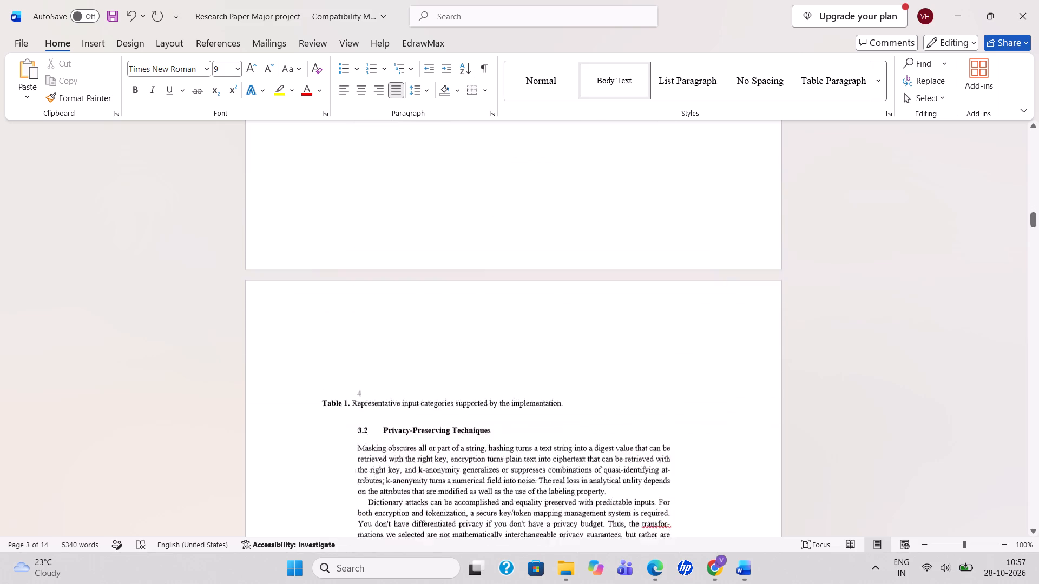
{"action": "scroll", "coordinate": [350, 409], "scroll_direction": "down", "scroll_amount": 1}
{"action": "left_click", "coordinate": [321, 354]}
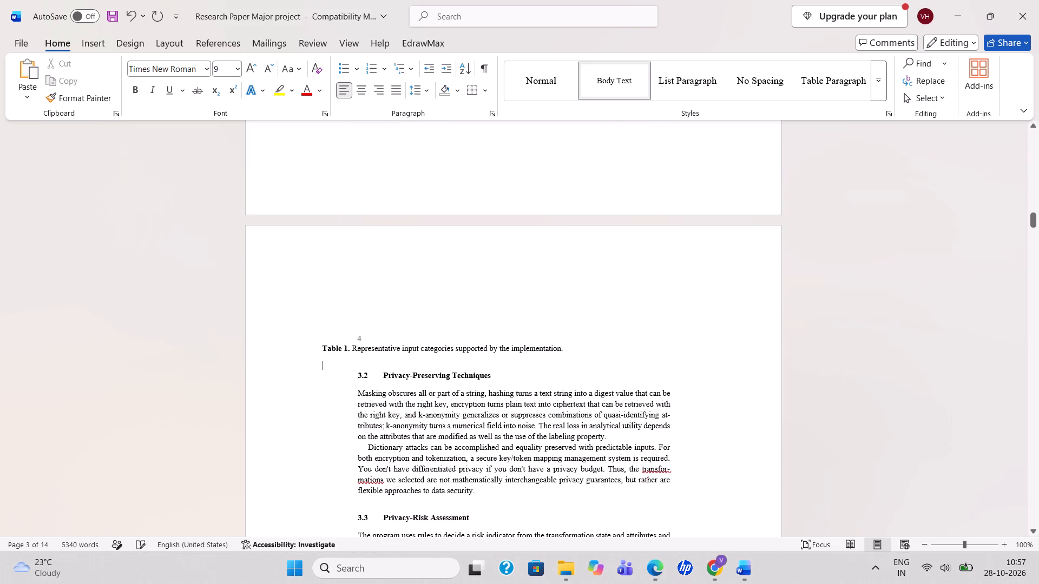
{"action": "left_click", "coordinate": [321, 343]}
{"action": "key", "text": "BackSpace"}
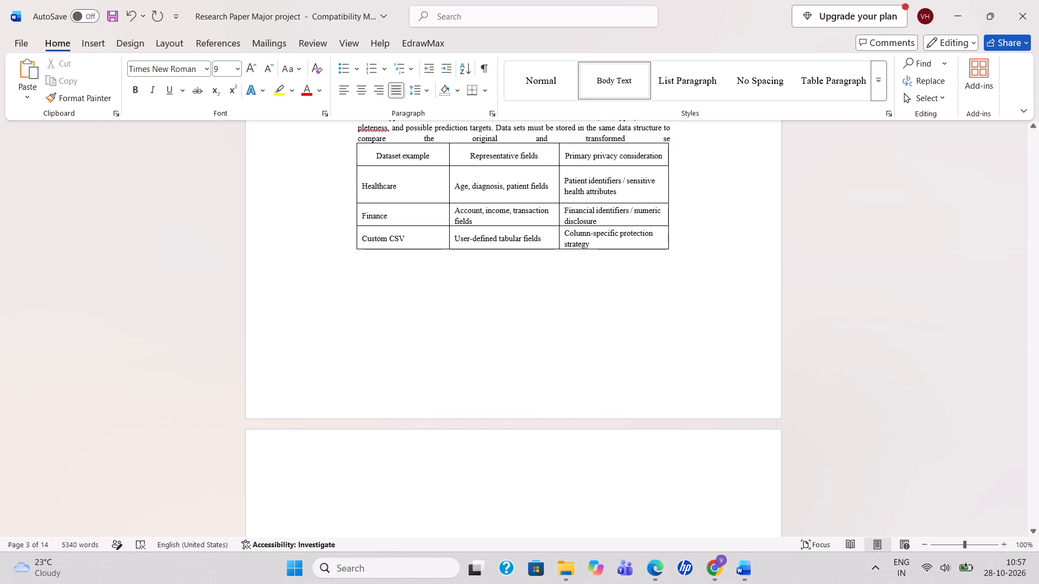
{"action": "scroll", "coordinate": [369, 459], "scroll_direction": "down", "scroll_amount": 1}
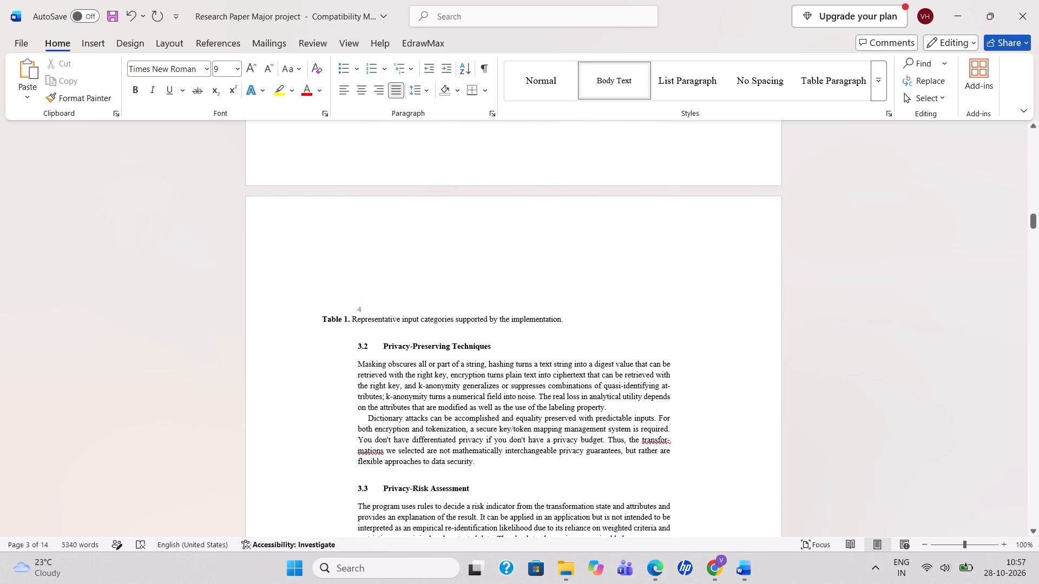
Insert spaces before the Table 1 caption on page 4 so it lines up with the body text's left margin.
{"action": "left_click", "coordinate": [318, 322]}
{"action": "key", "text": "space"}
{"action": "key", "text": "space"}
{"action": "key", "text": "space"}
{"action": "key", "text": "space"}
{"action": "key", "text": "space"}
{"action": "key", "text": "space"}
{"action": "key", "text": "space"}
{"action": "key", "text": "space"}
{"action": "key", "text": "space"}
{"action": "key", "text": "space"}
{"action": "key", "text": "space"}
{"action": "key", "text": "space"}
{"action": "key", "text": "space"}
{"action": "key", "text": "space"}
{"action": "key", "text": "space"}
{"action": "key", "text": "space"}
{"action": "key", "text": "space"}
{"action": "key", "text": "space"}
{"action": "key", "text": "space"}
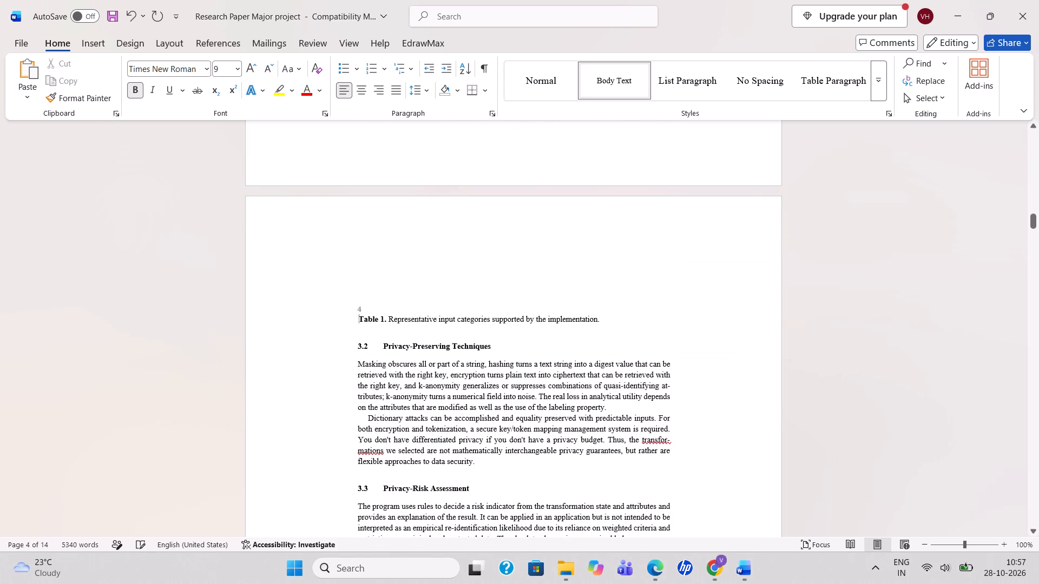
Undo the recent spacing, indent and alignment changes to the Table 1 caption on page 4.
{"action": "left_click", "coordinate": [130, 13]}
{"action": "left_click", "coordinate": [130, 13]}
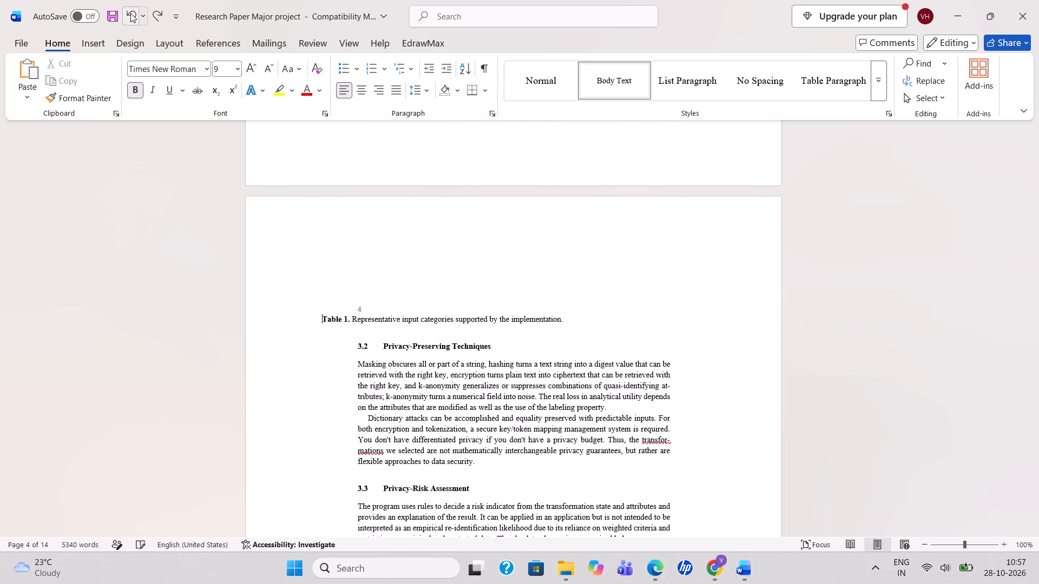
{"action": "left_click", "coordinate": [130, 13]}
{"action": "left_click", "coordinate": [130, 13]}
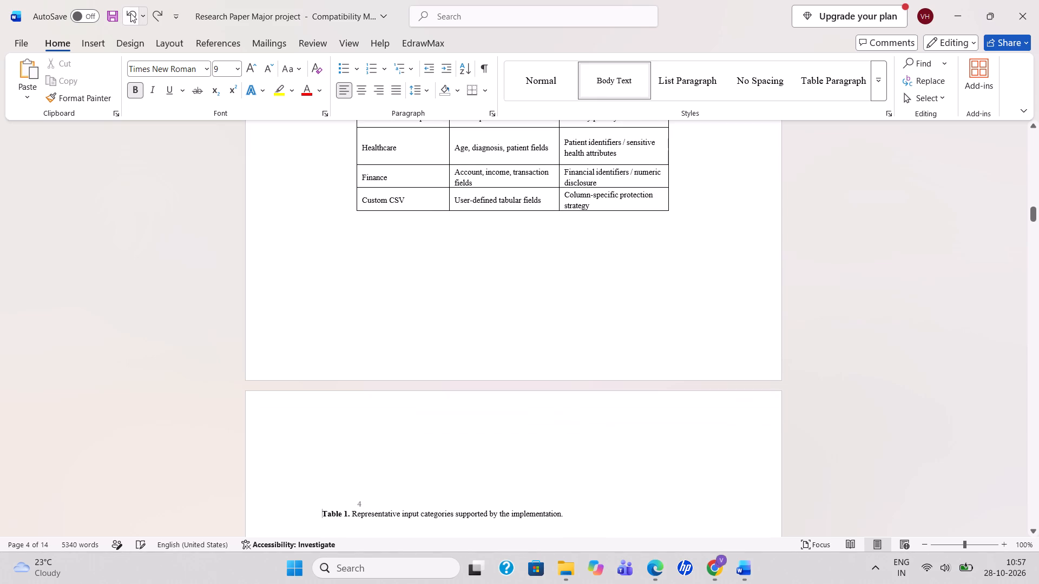
{"action": "left_click", "coordinate": [130, 13]}
{"action": "left_click", "coordinate": [130, 13]}
{"action": "left_click", "coordinate": [130, 13]}
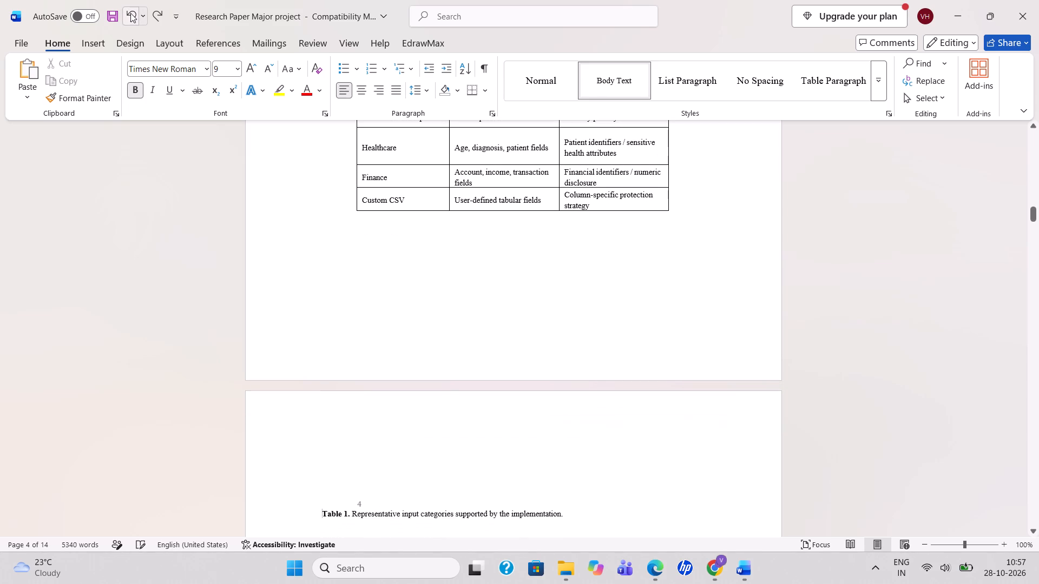
{"action": "left_click", "coordinate": [130, 13]}
{"action": "left_click", "coordinate": [130, 13]}
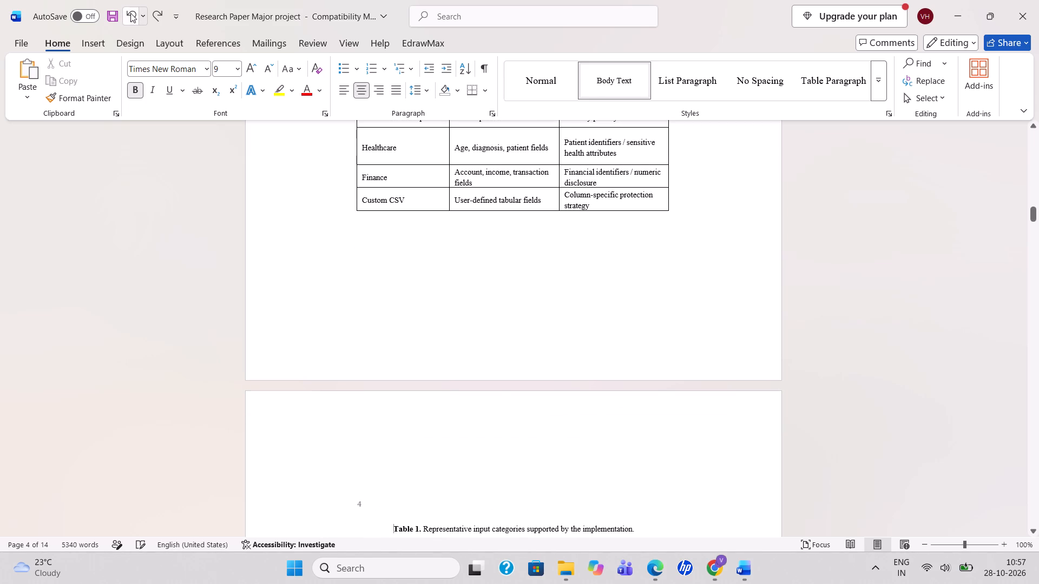
Insert a run of blank lines after the first Introduction paragraph on page 1.
{"action": "scroll", "coordinate": [333, 235], "scroll_direction": "up", "scroll_amount": 16}
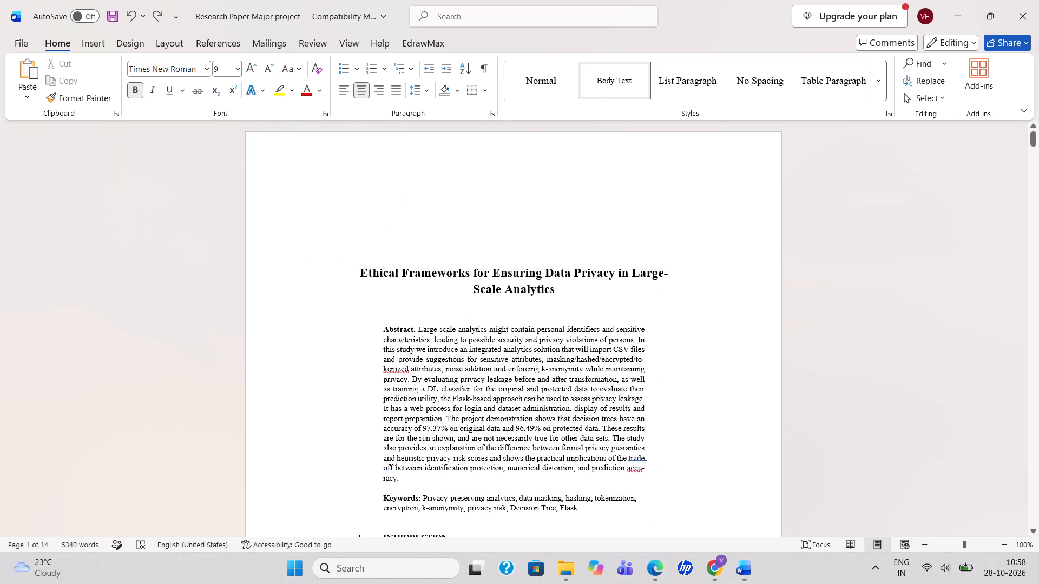
{"action": "scroll", "coordinate": [482, 349], "scroll_direction": "down", "scroll_amount": 3}
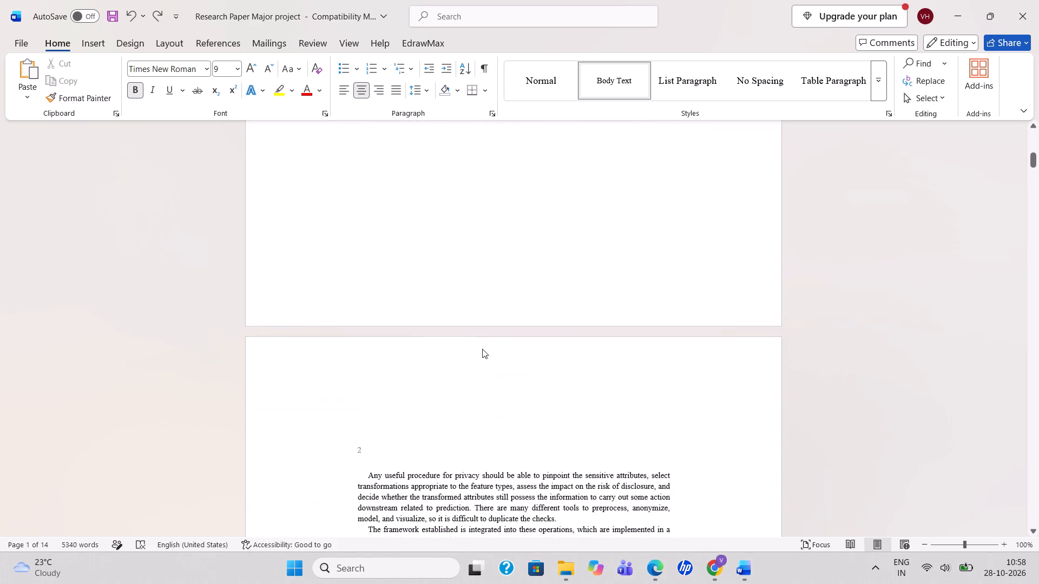
{"action": "scroll", "coordinate": [482, 349], "scroll_direction": "down", "scroll_amount": 1}
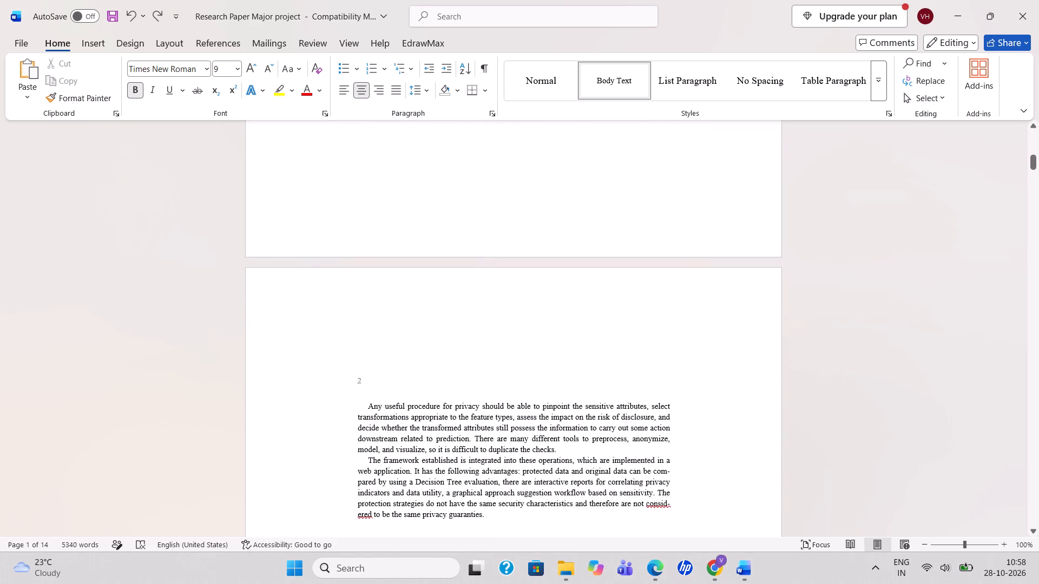
{"action": "left_click", "coordinate": [360, 408]}
{"action": "left_click", "coordinate": [345, 254]}
{"action": "left_click", "coordinate": [347, 236]}
{"action": "scroll", "coordinate": [347, 236], "scroll_direction": "up", "scroll_amount": 1}
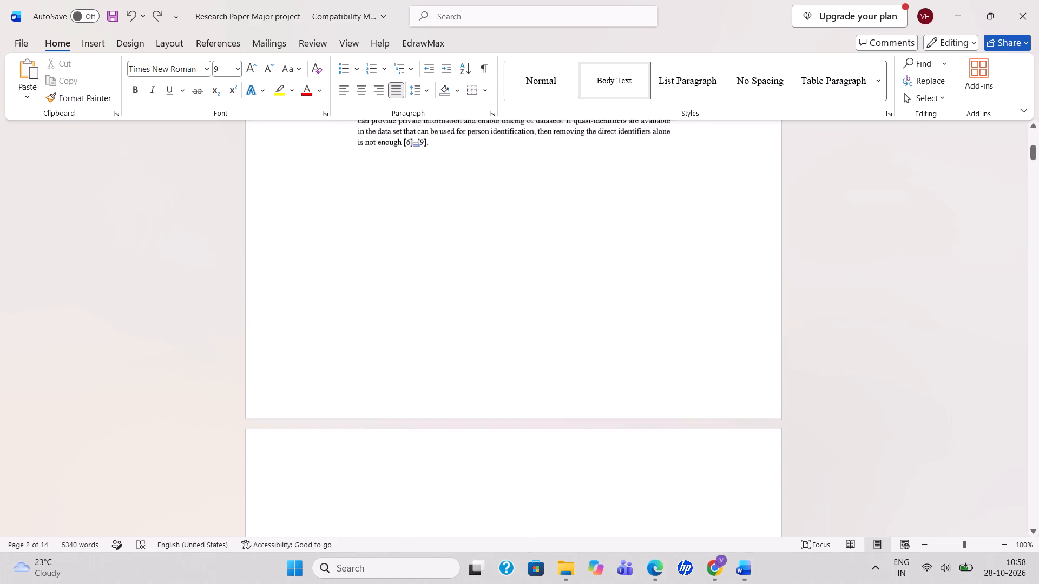
{"action": "scroll", "coordinate": [347, 236], "scroll_direction": "up", "scroll_amount": 2}
{"action": "left_click", "coordinate": [453, 457]}
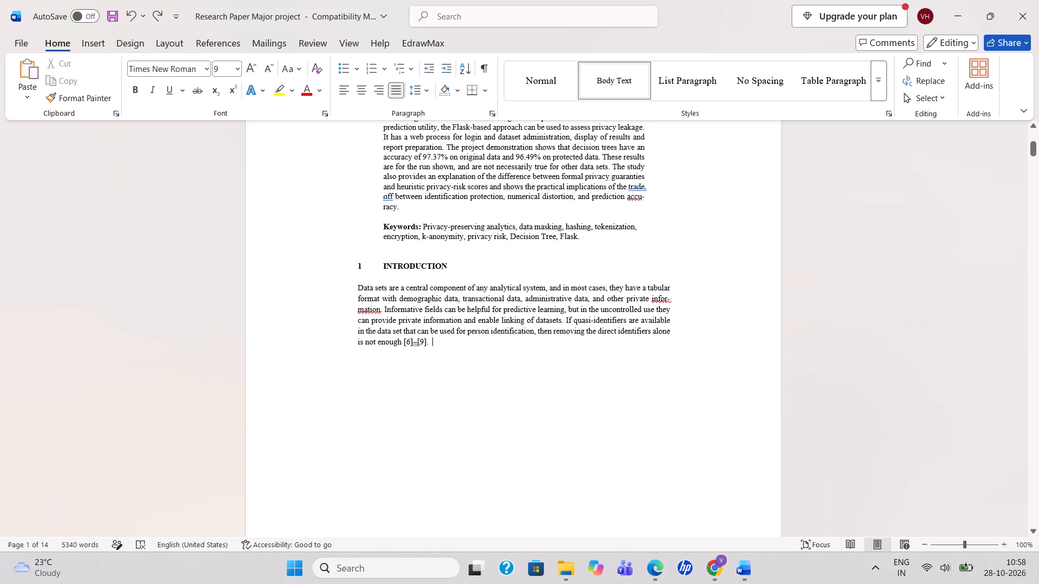
{"action": "key", "text": "Return"}
{"action": "key", "text": "Return"}
{"action": "key", "text": "Return"}
{"action": "key", "text": "Return"}
{"action": "key", "text": "Return"}
{"action": "key", "text": "Return"}
{"action": "key", "text": "Return"}
{"action": "key", "text": "Return"}
{"action": "key", "text": "Return"}
{"action": "key", "text": "Return"}
{"action": "key", "text": "Return"}
{"action": "key", "text": "Return"}
{"action": "key", "text": "Return"}
{"action": "key", "text": "Return"}
{"action": "key", "text": "Return"}
{"action": "key", "text": "Return"}
{"action": "key", "text": "Return"}
{"action": "key", "text": "Return"}
{"action": "key", "text": "Return"}
Delete the surplus blank lines below the first Introduction paragraph, keeping just one.
{"action": "key", "text": "BackSpace"}
{"action": "key", "text": "BackSpace"}
{"action": "key", "text": "BackSpace"}
{"action": "key", "text": "BackSpace"}
{"action": "key", "text": "BackSpace"}
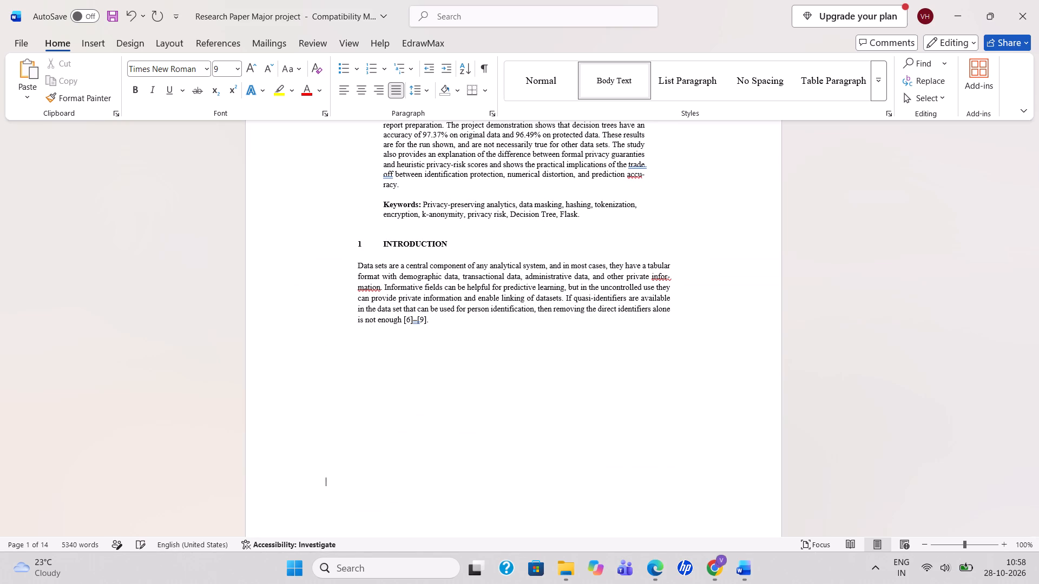
{"action": "key", "text": "BackSpace"}
{"action": "key", "text": "BackSpace"}
{"action": "key", "text": "BackSpace"}
{"action": "key", "text": "BackSpace"}
{"action": "key", "text": "BackSpace"}
{"action": "key", "text": "BackSpace"}
{"action": "key", "text": "BackSpace"}
{"action": "key", "text": "BackSpace"}
{"action": "key", "text": "BackSpace"}
{"action": "key", "text": "BackSpace"}
{"action": "key", "text": "BackSpace"}
{"action": "key", "text": "BackSpace"}
{"action": "key", "text": "BackSpace"}
Move the two paragraphs above Related Work on page 2 to the blank line below the first Introduction paragraph on page 1.
{"action": "scroll", "coordinate": [453, 457], "scroll_direction": "down", "scroll_amount": 3}
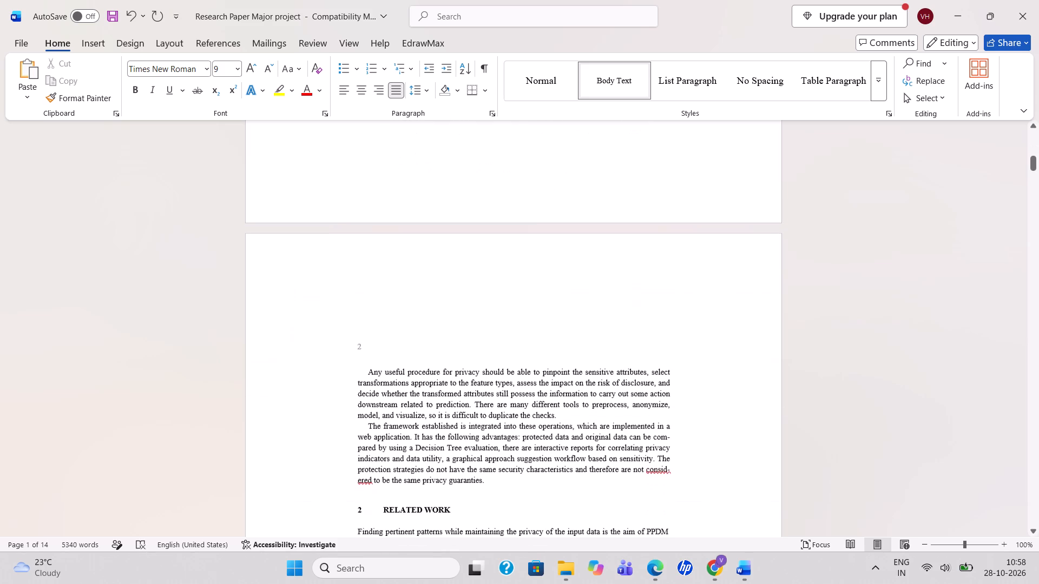
{"action": "left_click_drag", "start_coordinate": [491, 483], "coordinate": [391, 394]}
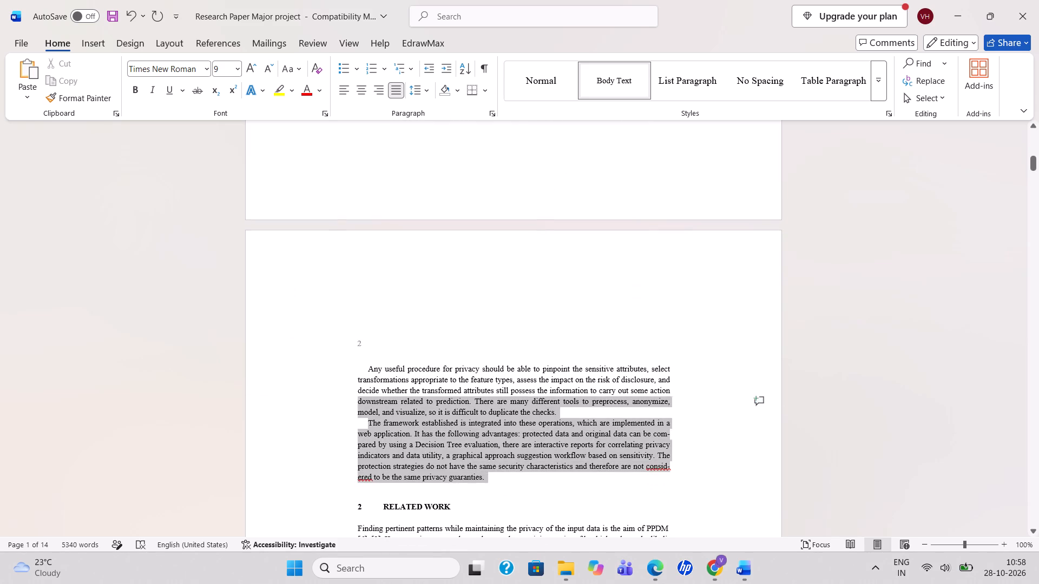
{"action": "left_click_drag", "start_coordinate": [391, 394], "coordinate": [371, 373]}
{"action": "key", "text": "ctrl+c"}
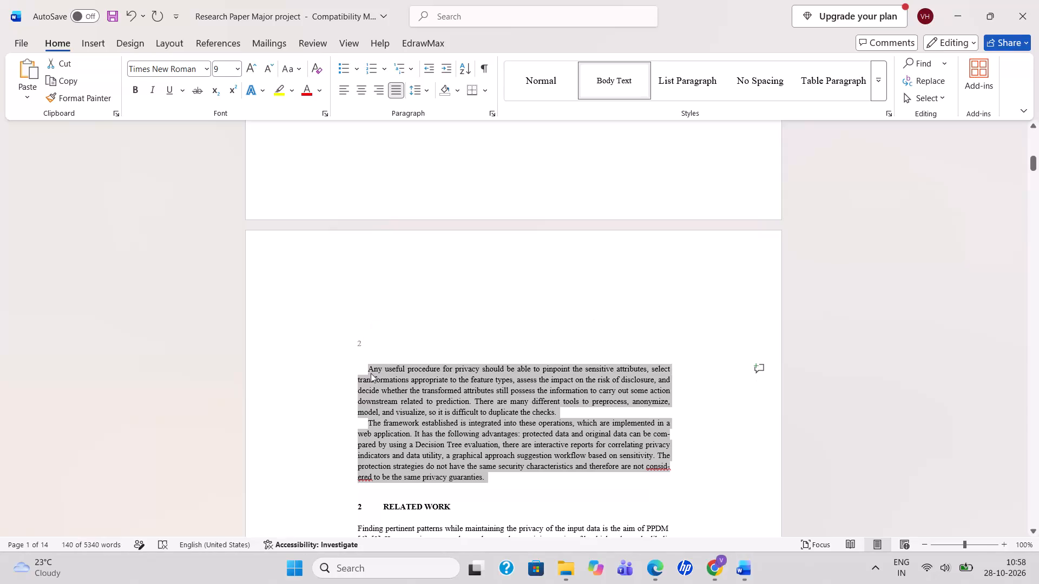
{"action": "key", "text": "BackSpace"}
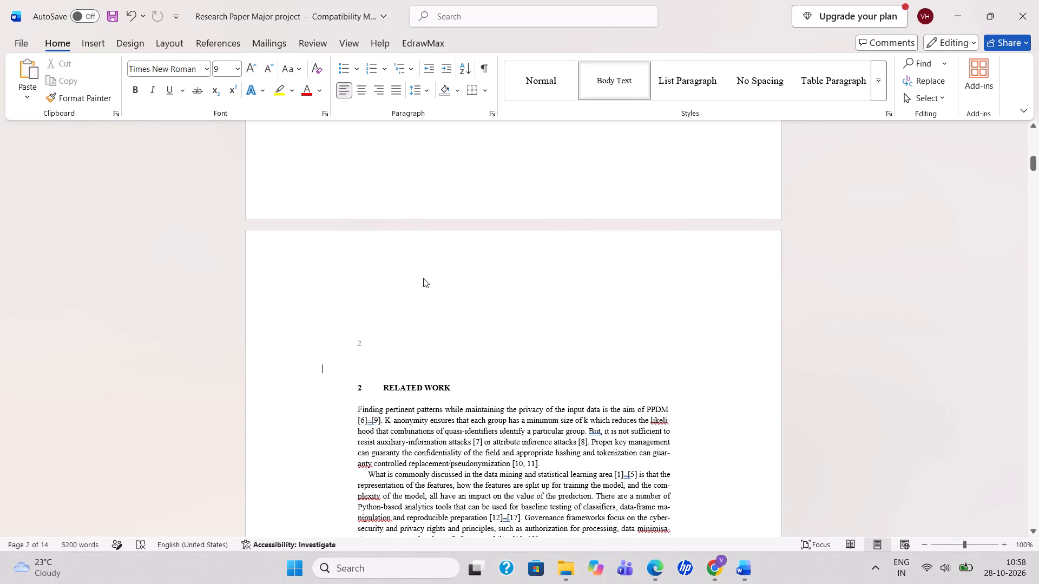
{"action": "scroll", "coordinate": [423, 278], "scroll_direction": "up", "scroll_amount": 2}
{"action": "left_click", "coordinate": [453, 218]}
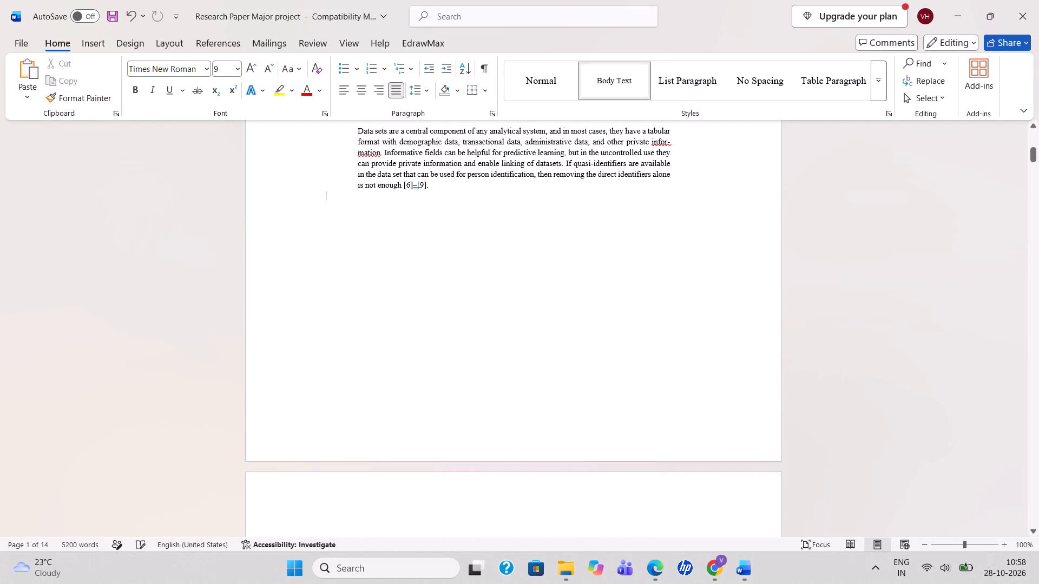
{"action": "left_click", "coordinate": [466, 196]}
{"action": "key", "text": "ctrl+v"}
Add a blank line between the "Any useful procedure" and "The framework established" paragraphs in the Introduction.
{"action": "scroll", "coordinate": [432, 362], "scroll_direction": "up", "scroll_amount": 1}
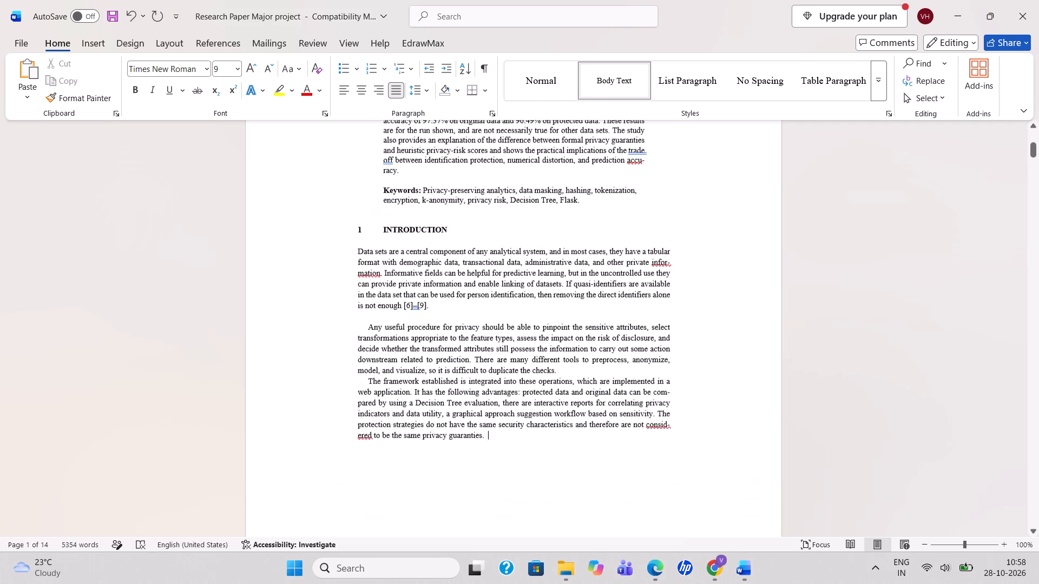
{"action": "scroll", "coordinate": [432, 362], "scroll_direction": "up", "scroll_amount": 1}
{"action": "left_click", "coordinate": [579, 382]}
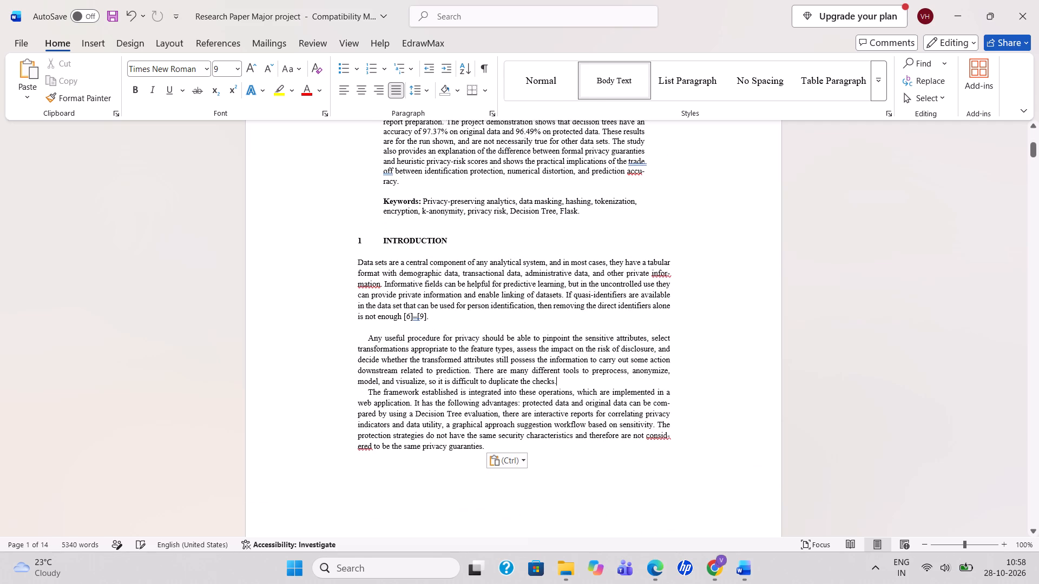
{"action": "key", "text": "Return"}
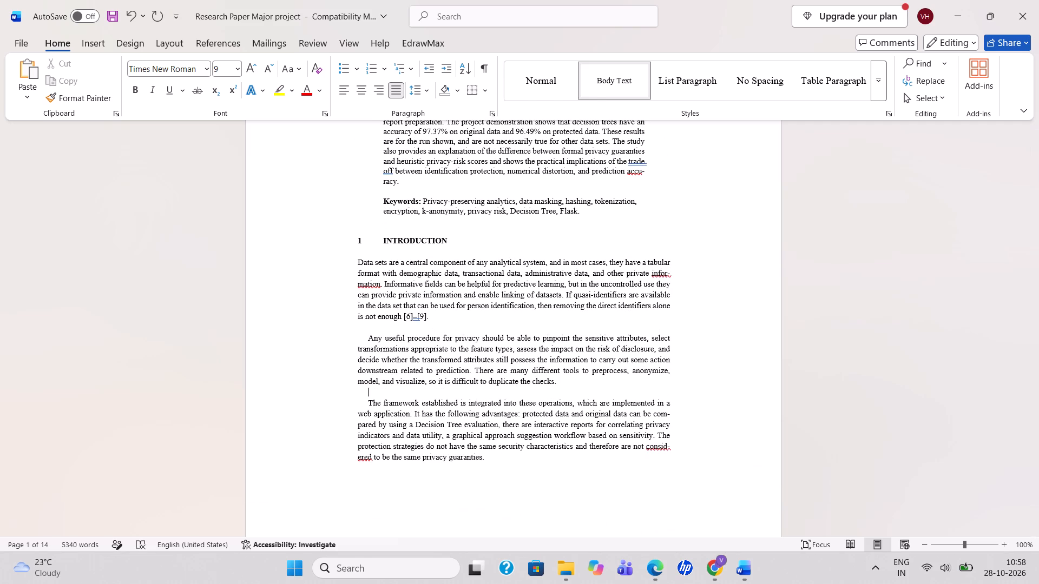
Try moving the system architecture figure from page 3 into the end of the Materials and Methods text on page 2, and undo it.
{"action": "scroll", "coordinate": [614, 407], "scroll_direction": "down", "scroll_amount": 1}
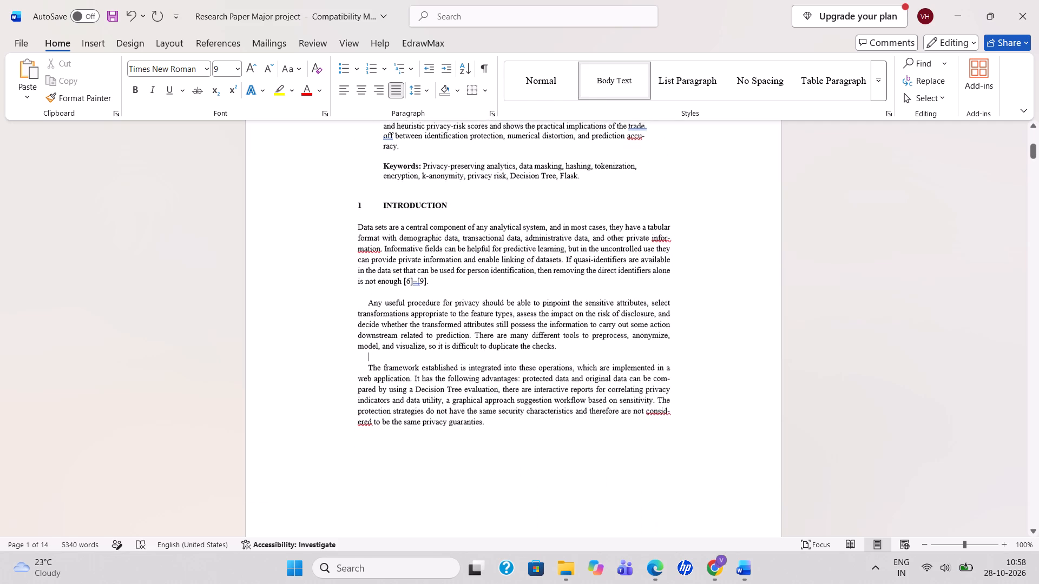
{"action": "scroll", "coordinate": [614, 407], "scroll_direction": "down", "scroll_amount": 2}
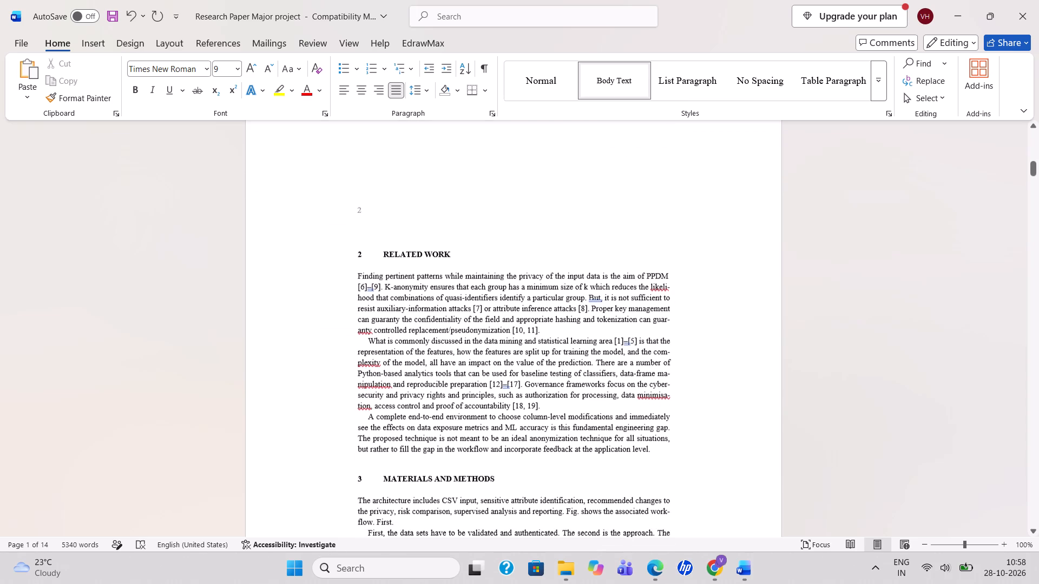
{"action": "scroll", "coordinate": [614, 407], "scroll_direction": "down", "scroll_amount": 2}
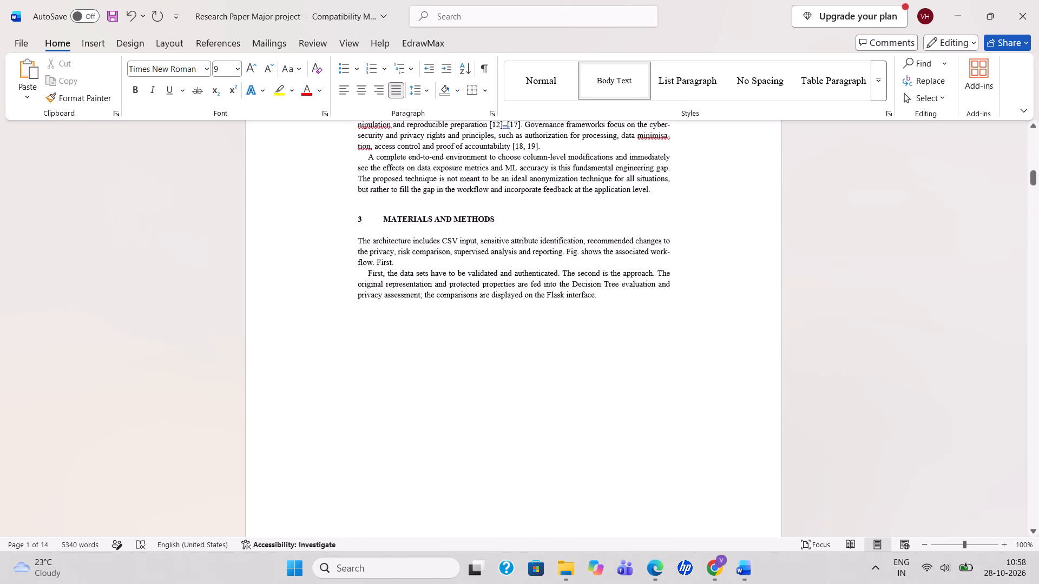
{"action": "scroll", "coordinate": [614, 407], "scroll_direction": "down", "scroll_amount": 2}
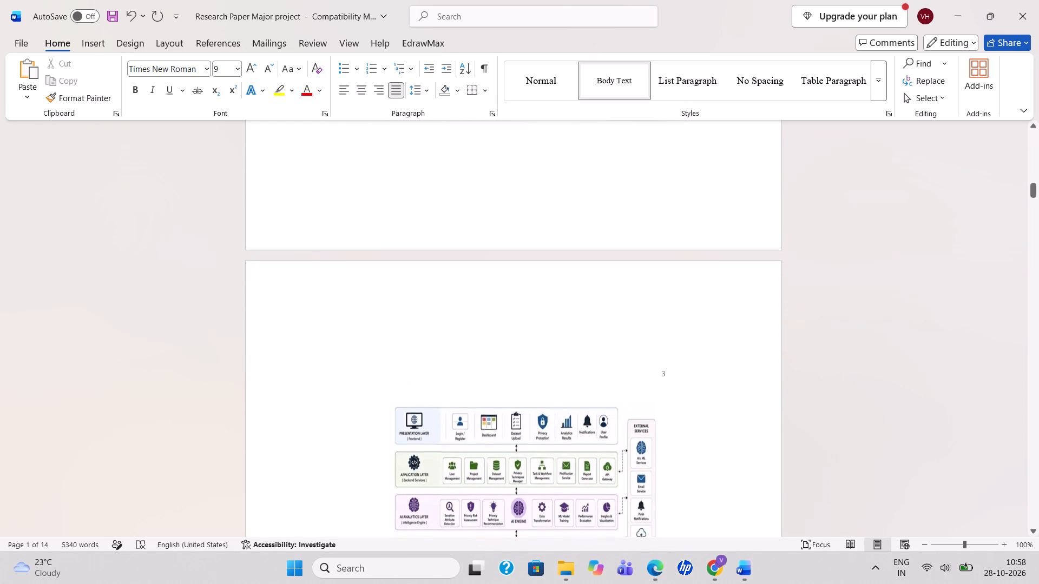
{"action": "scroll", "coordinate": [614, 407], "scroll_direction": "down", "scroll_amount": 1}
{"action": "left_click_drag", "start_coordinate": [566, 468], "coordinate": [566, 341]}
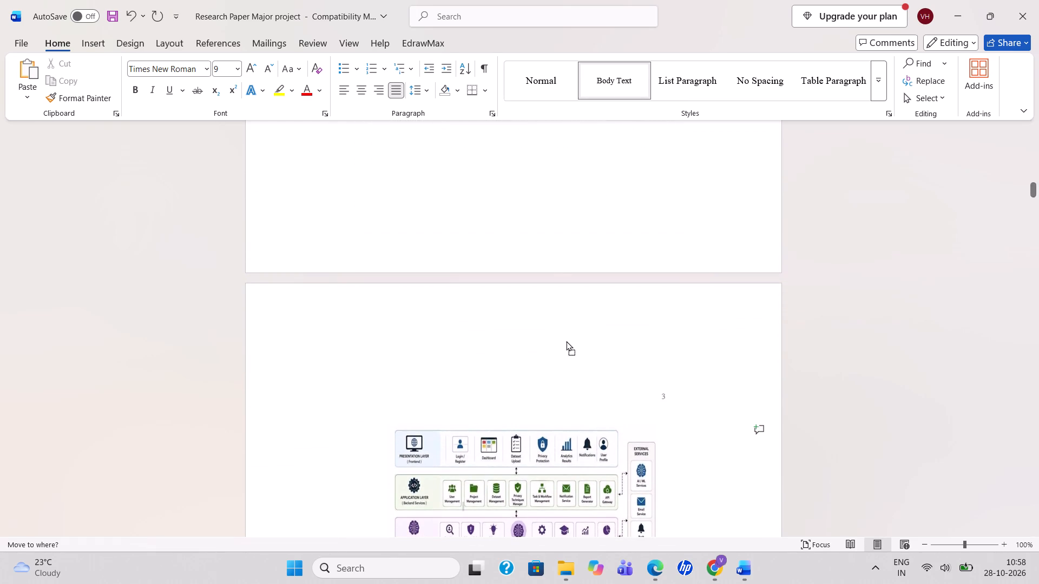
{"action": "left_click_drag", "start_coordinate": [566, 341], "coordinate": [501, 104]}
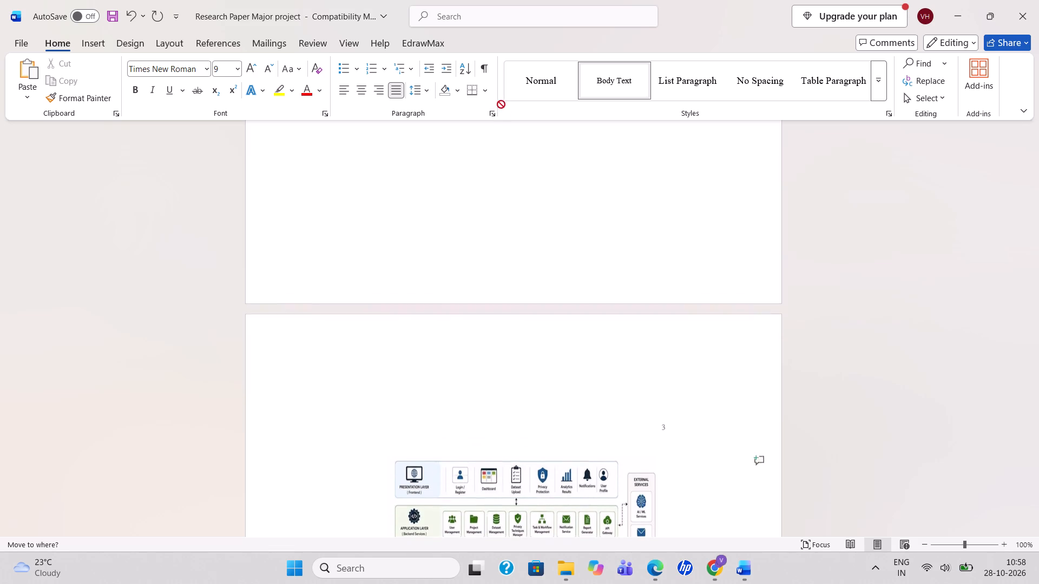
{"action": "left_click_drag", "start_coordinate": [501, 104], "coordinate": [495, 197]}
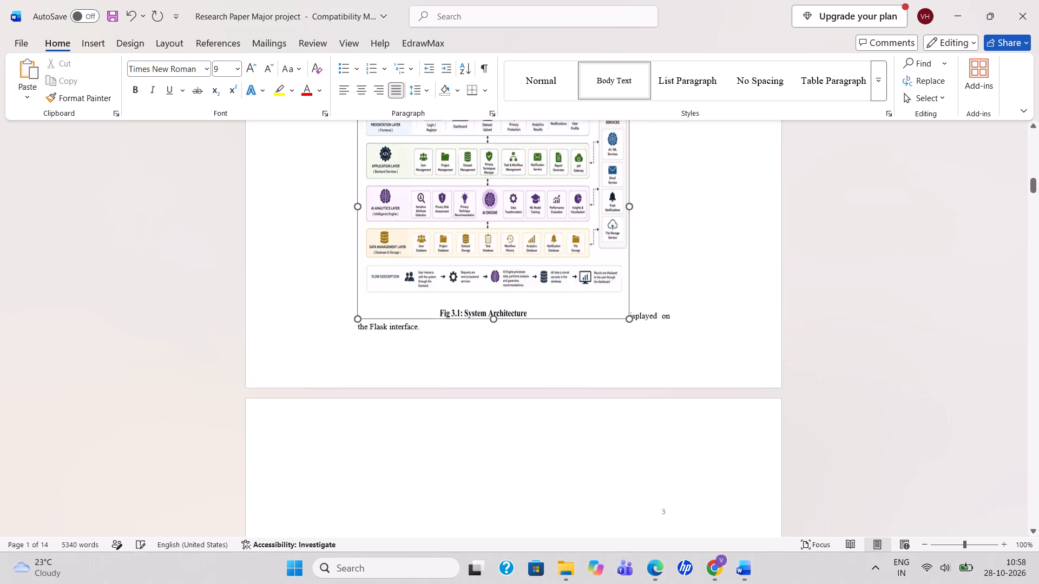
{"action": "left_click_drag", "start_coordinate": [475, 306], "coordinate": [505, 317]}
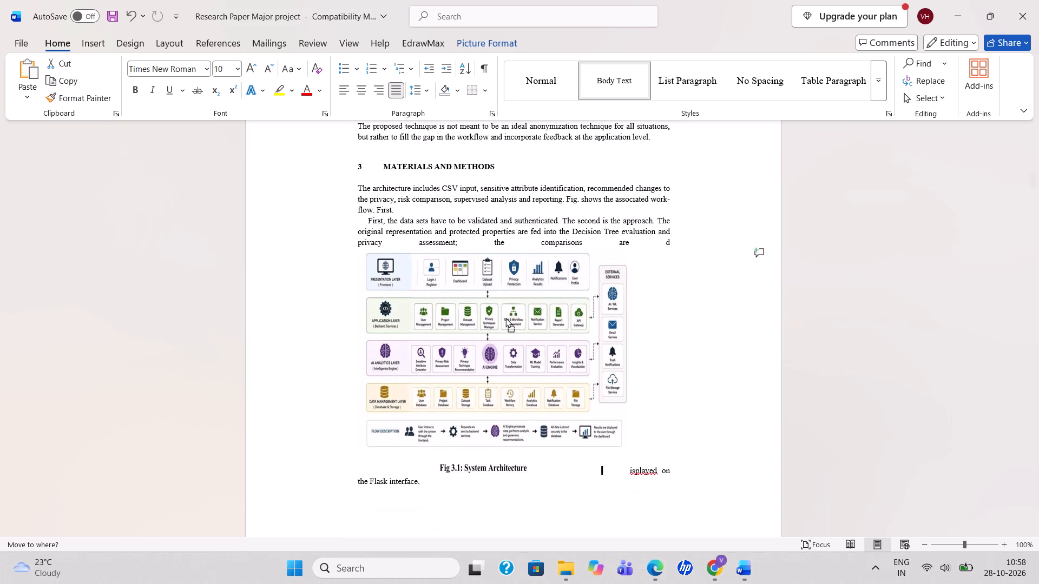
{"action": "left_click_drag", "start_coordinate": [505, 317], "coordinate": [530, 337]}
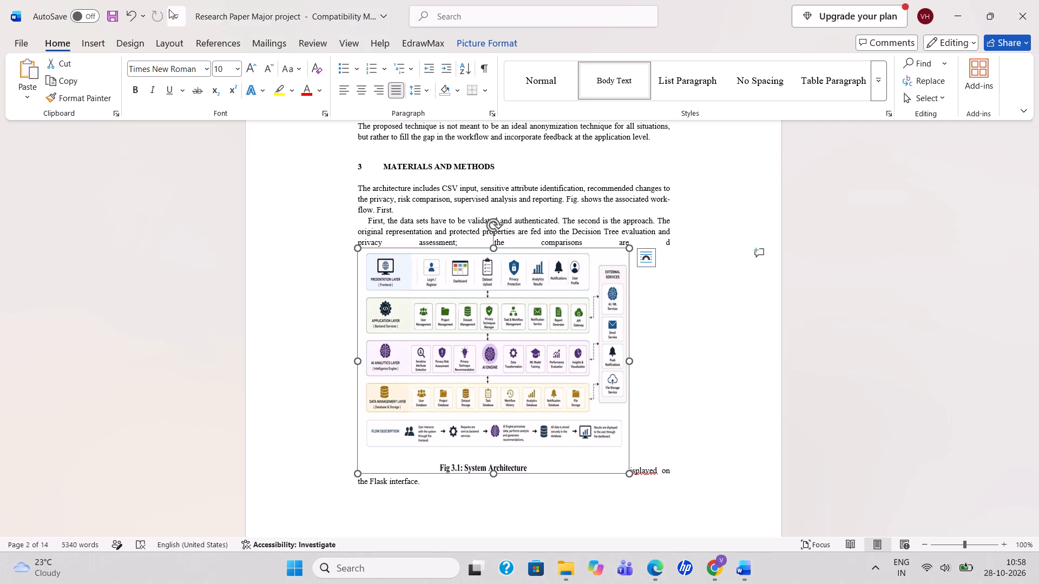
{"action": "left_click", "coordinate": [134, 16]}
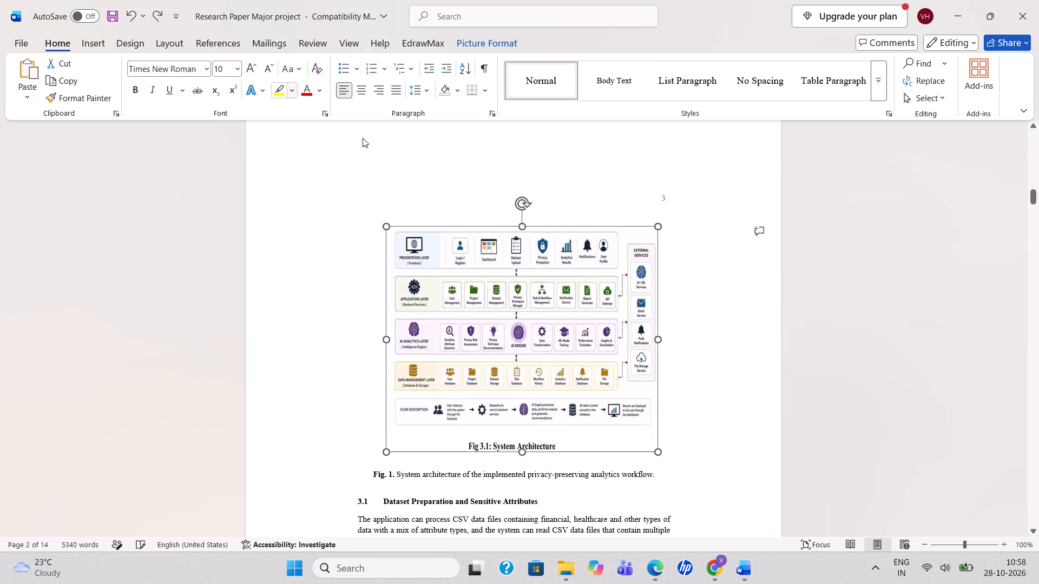
Move the system architecture figure from page 3 up to the end of the Materials and Methods text on page 2.
{"action": "left_click_drag", "start_coordinate": [519, 310], "coordinate": [521, 100]}
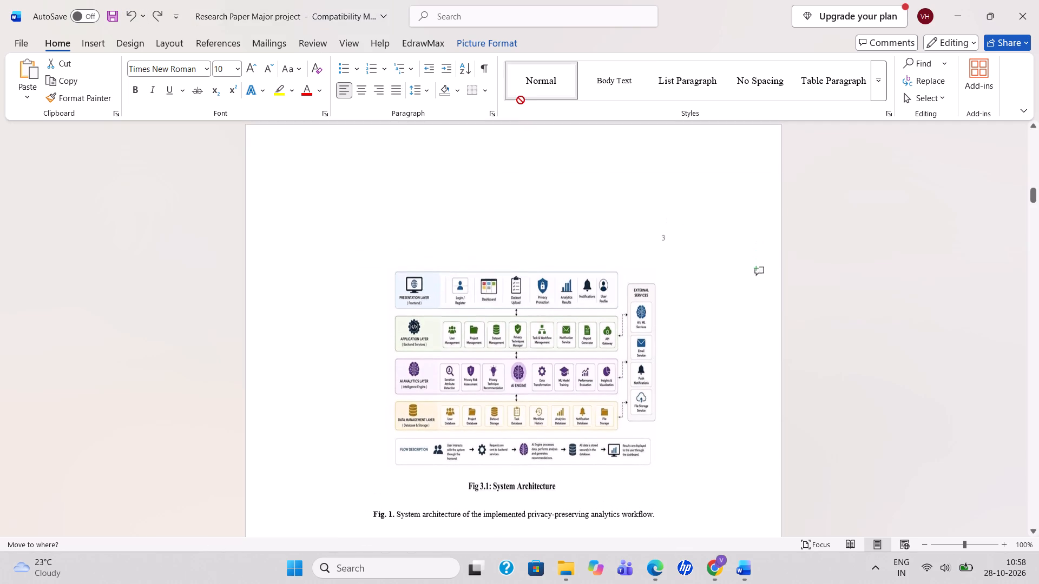
{"action": "left_click_drag", "start_coordinate": [521, 100], "coordinate": [518, 110]}
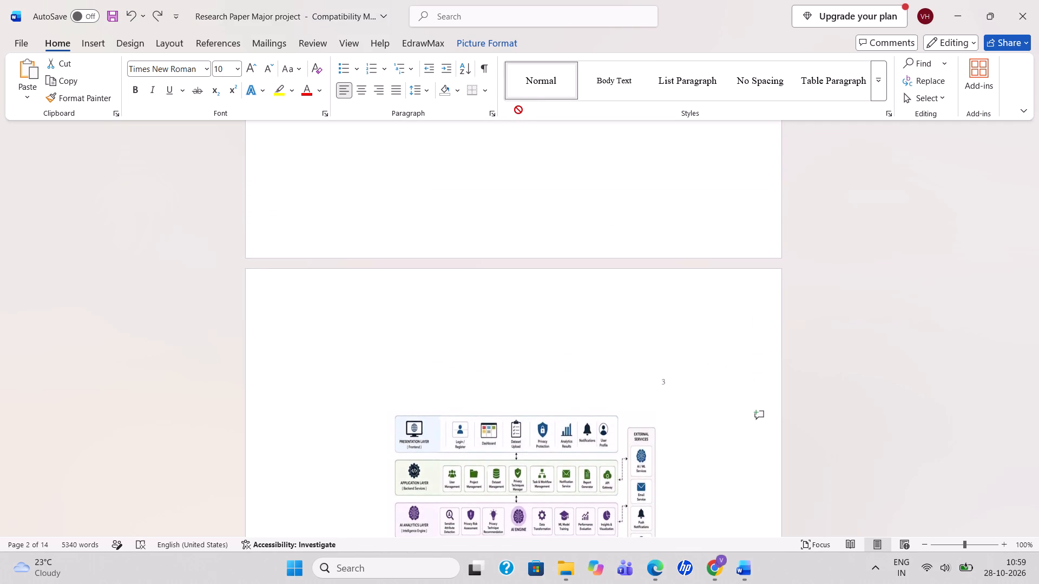
{"action": "left_click_drag", "start_coordinate": [518, 110], "coordinate": [502, 165]}
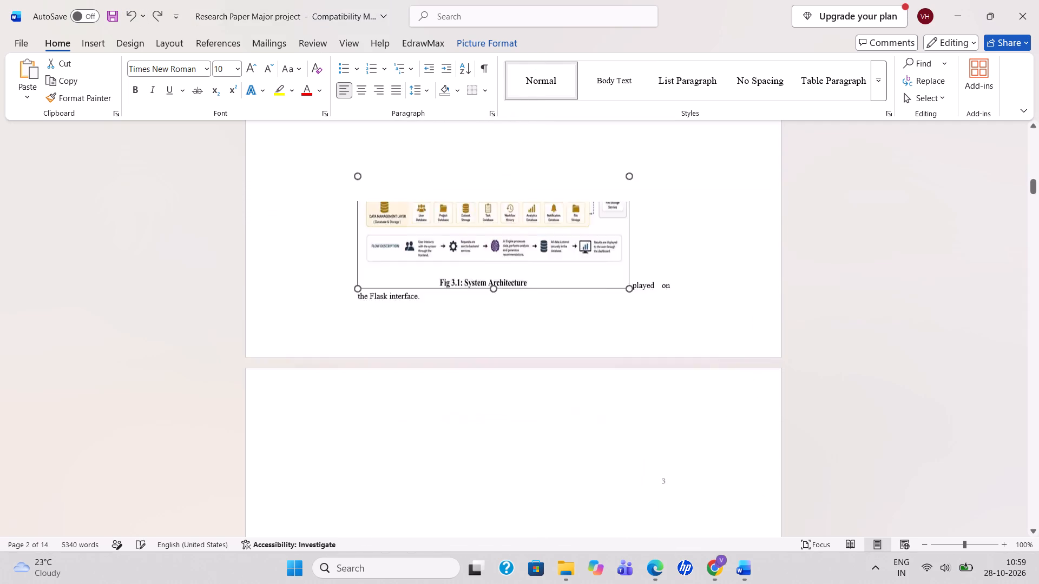
Move the system architecture figure onto its own line directly below the Materials and Methods text on page 2.
{"action": "left_click_drag", "start_coordinate": [499, 339], "coordinate": [614, 430]}
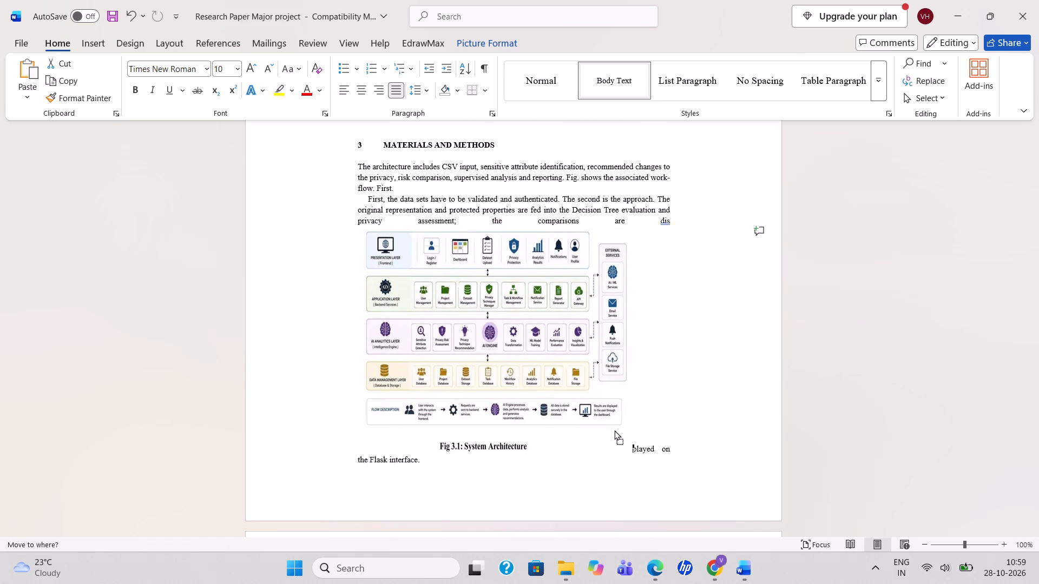
{"action": "left_click_drag", "start_coordinate": [614, 430], "coordinate": [614, 462]}
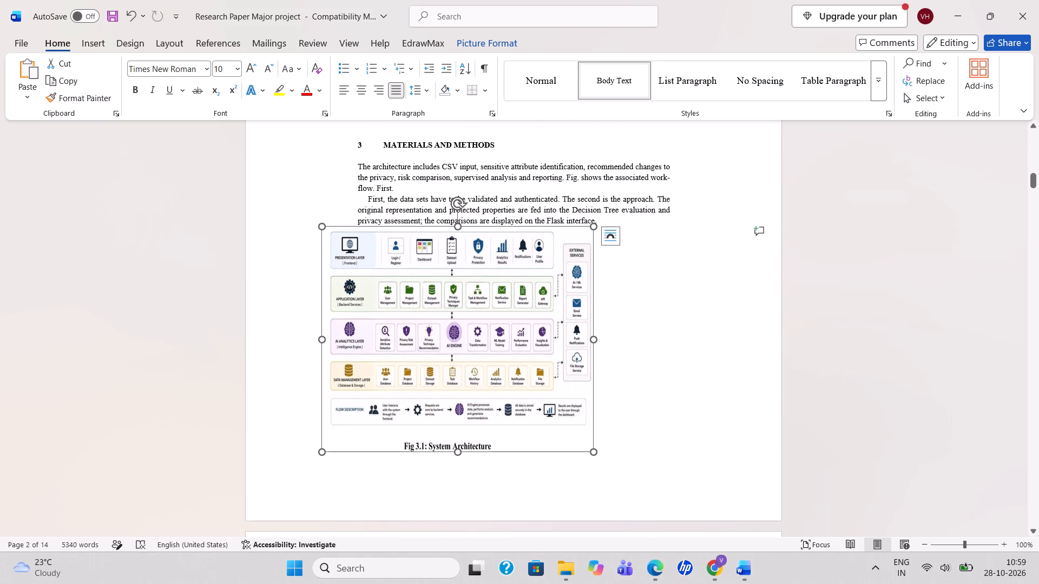
{"action": "left_click_drag", "start_coordinate": [509, 355], "coordinate": [587, 400]}
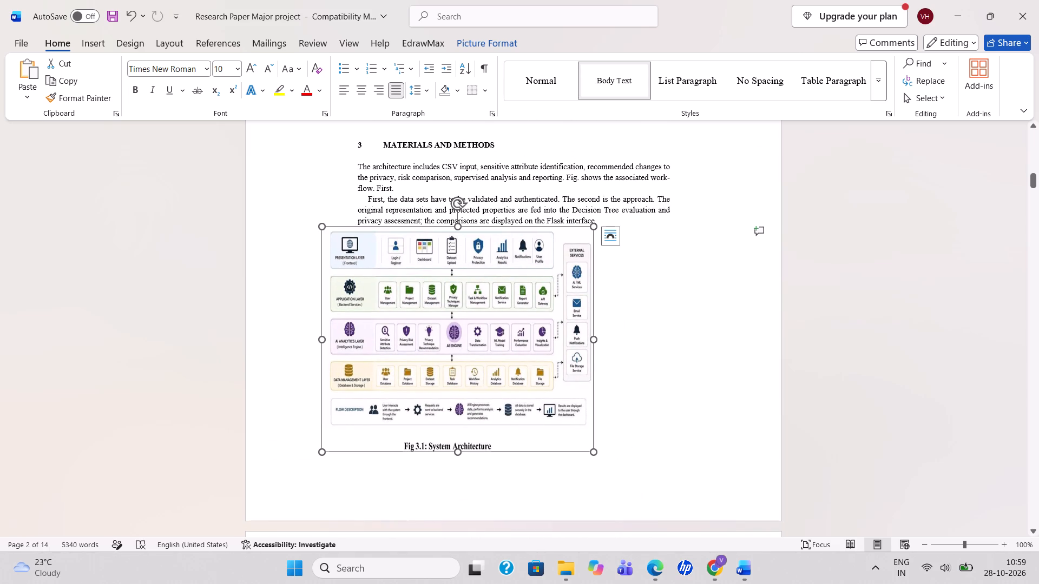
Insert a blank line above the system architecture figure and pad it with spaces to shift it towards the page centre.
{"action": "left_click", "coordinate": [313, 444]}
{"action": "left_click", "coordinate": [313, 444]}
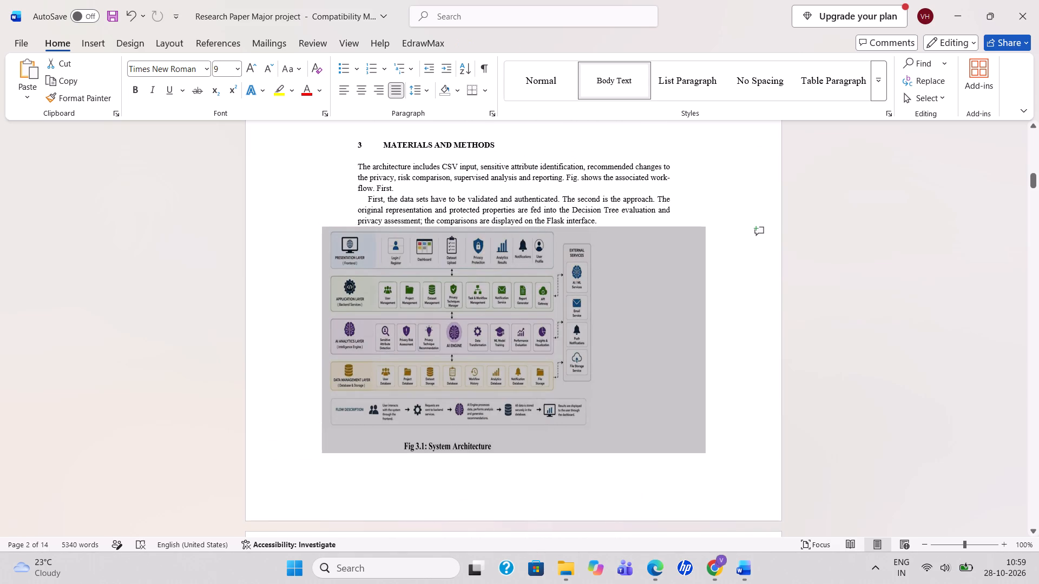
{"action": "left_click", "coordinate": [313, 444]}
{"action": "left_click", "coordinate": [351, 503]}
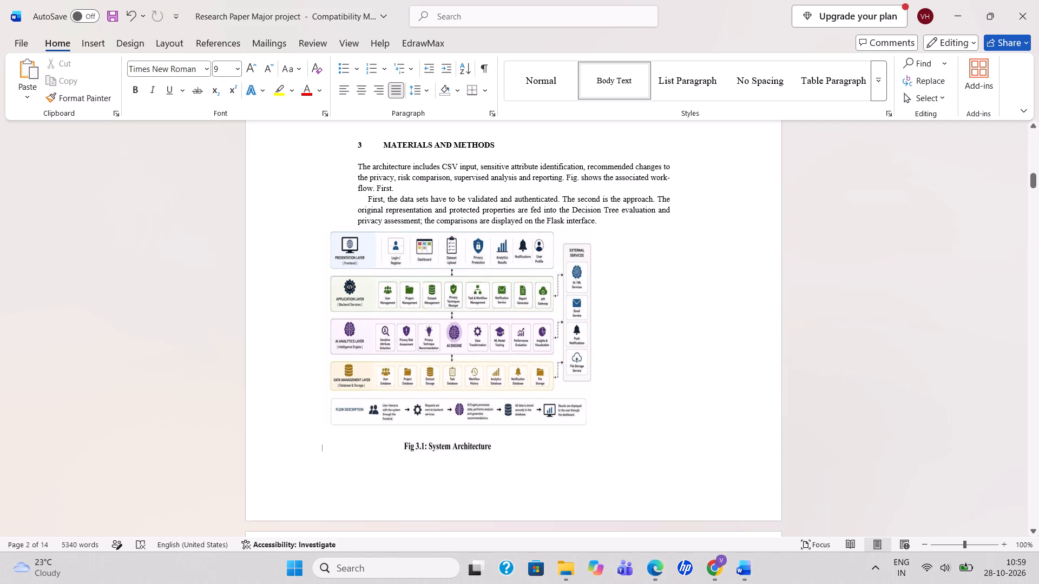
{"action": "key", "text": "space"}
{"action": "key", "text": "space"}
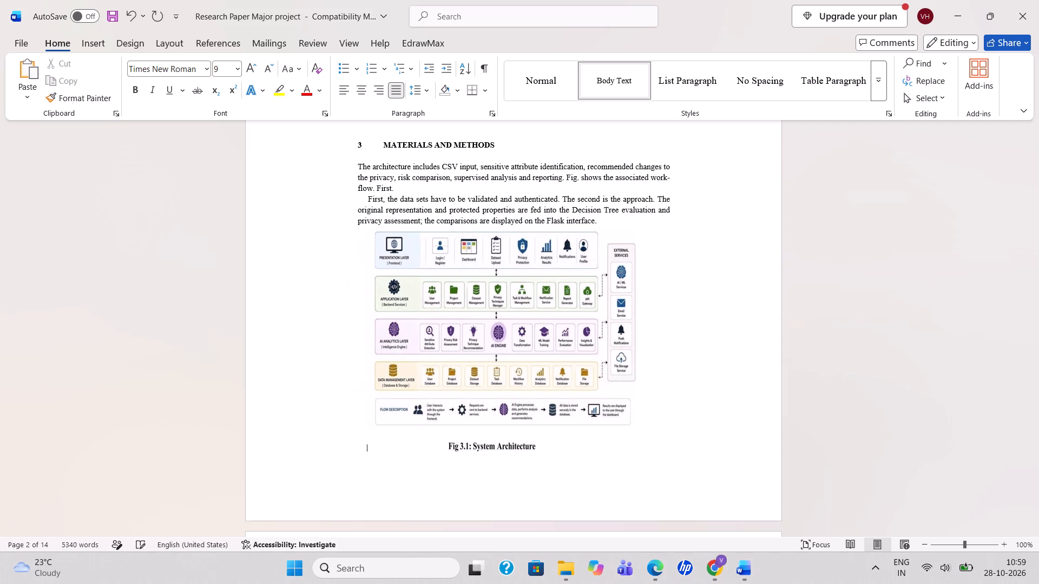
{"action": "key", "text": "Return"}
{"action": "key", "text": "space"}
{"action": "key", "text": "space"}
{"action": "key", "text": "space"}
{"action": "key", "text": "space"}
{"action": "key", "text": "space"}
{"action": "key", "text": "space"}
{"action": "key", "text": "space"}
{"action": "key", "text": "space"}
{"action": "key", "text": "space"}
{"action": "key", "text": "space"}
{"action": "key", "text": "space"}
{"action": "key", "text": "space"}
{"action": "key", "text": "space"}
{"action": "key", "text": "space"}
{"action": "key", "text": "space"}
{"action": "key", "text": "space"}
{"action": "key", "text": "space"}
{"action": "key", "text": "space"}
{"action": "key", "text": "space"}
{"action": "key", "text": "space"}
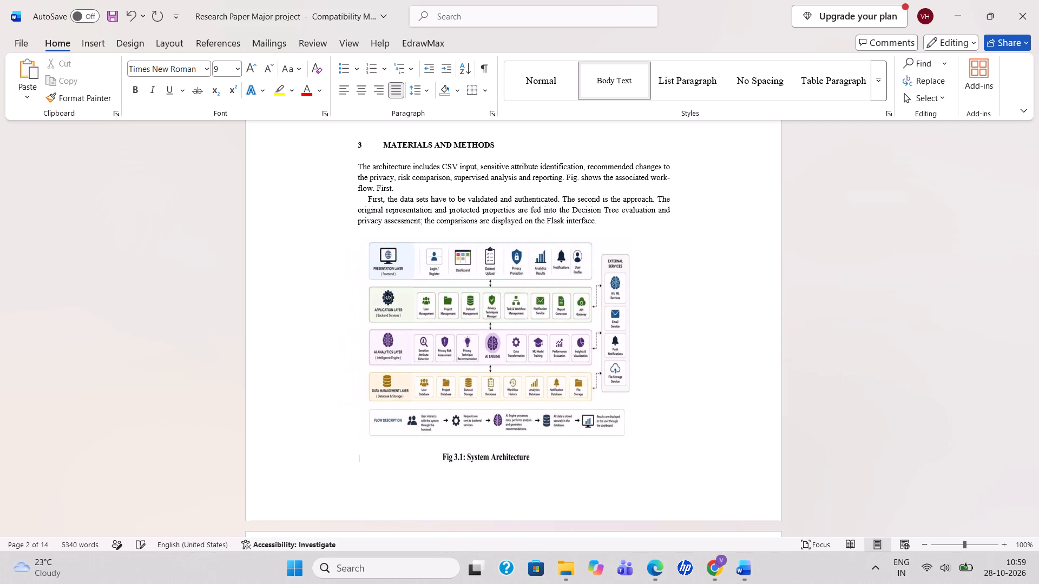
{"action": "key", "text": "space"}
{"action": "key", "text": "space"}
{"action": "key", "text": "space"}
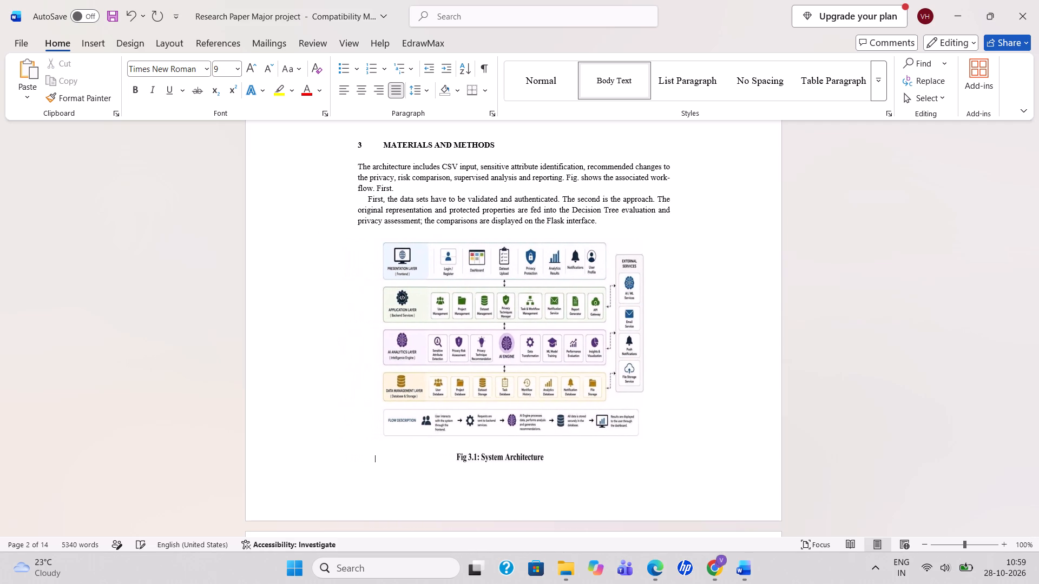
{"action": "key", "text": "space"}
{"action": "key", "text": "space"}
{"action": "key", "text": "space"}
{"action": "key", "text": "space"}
Delete the blank line above the Fig. 1 caption at the top of page 3.
{"action": "scroll", "coordinate": [339, 476], "scroll_direction": "up", "scroll_amount": 1}
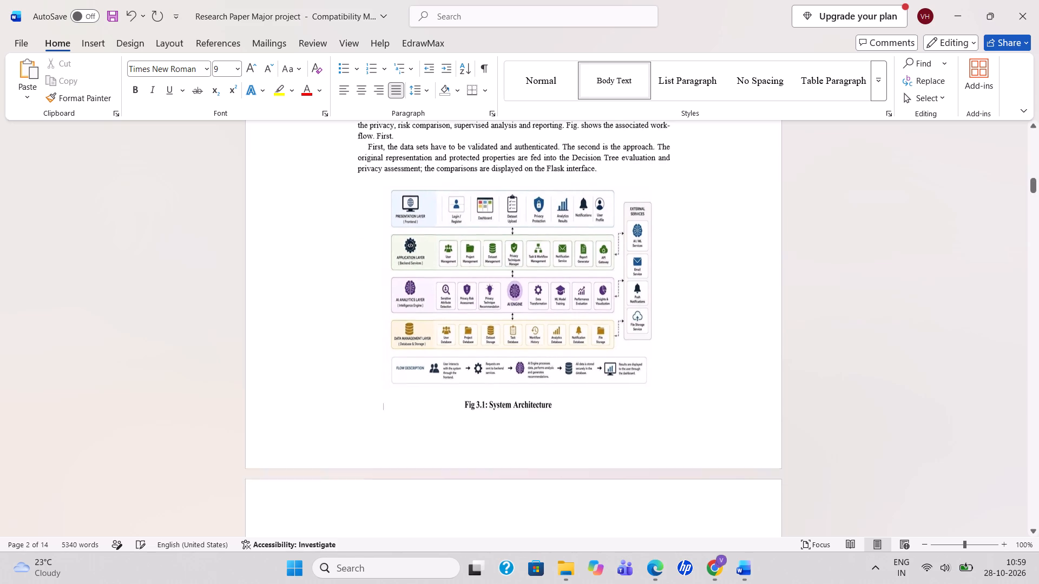
{"action": "scroll", "coordinate": [339, 476], "scroll_direction": "up", "scroll_amount": 2}
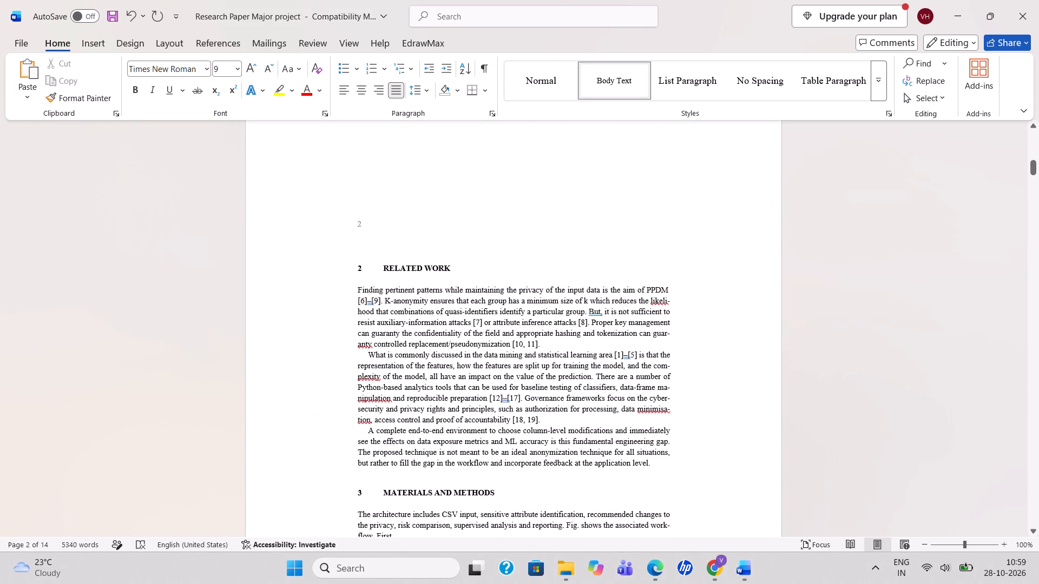
{"action": "scroll", "coordinate": [453, 457], "scroll_direction": "down", "scroll_amount": 4}
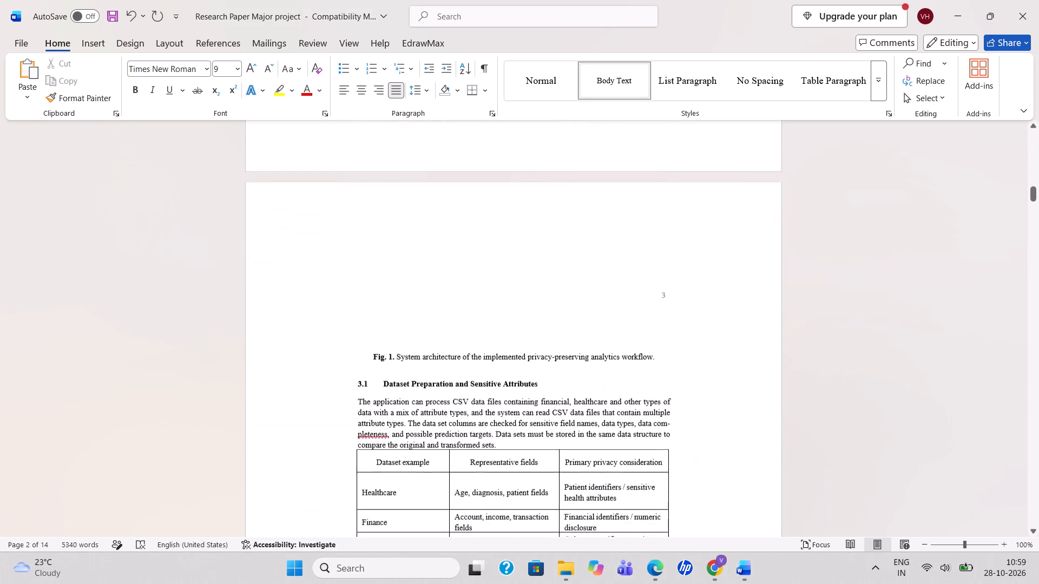
{"action": "scroll", "coordinate": [453, 457], "scroll_direction": "down", "scroll_amount": 1}
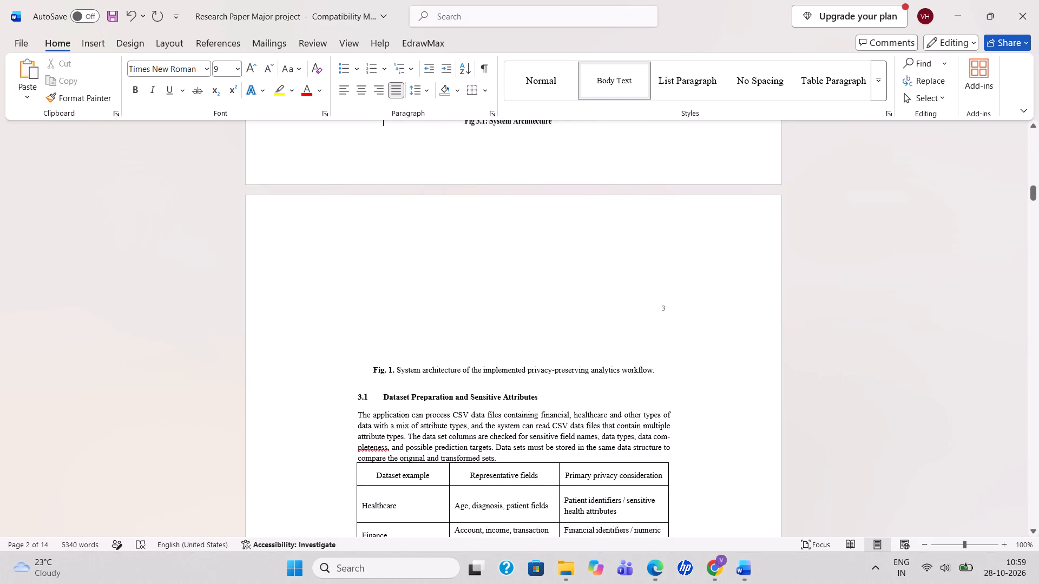
{"action": "left_click", "coordinate": [359, 333]}
{"action": "key", "text": "BackSpace"}
{"action": "key", "text": "BackSpace"}
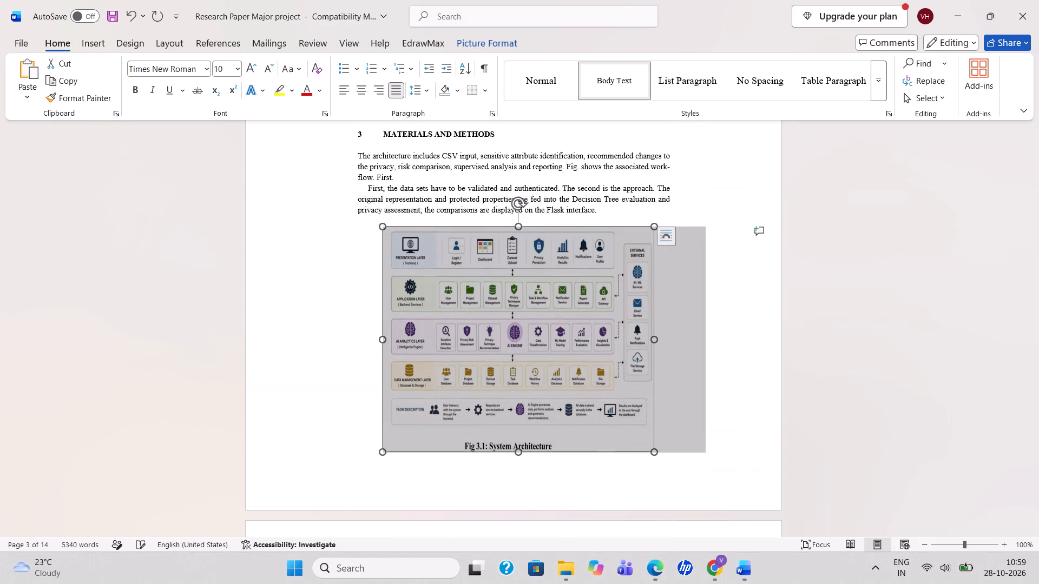
{"action": "left_click", "coordinate": [505, 481]}
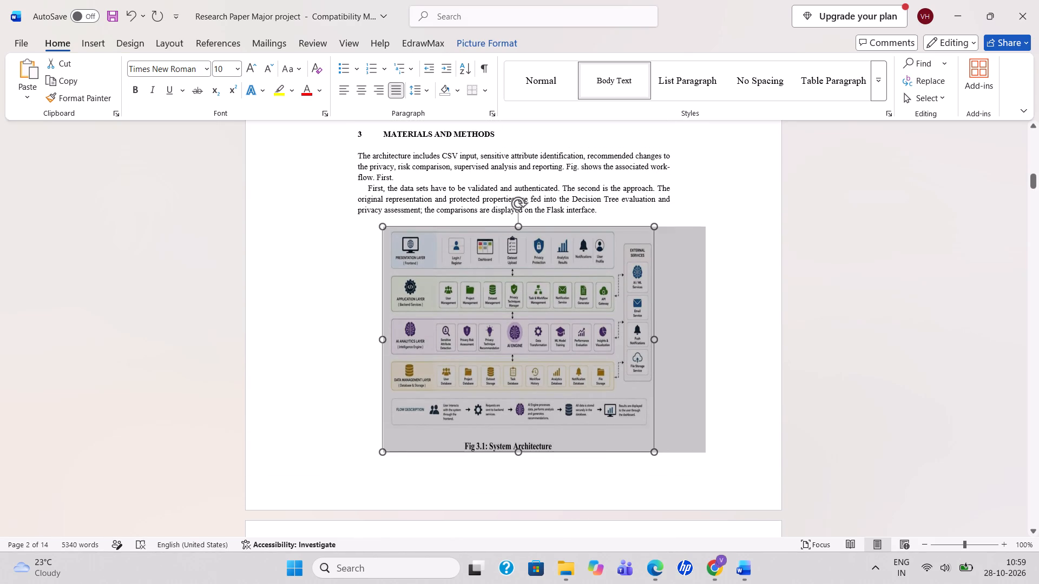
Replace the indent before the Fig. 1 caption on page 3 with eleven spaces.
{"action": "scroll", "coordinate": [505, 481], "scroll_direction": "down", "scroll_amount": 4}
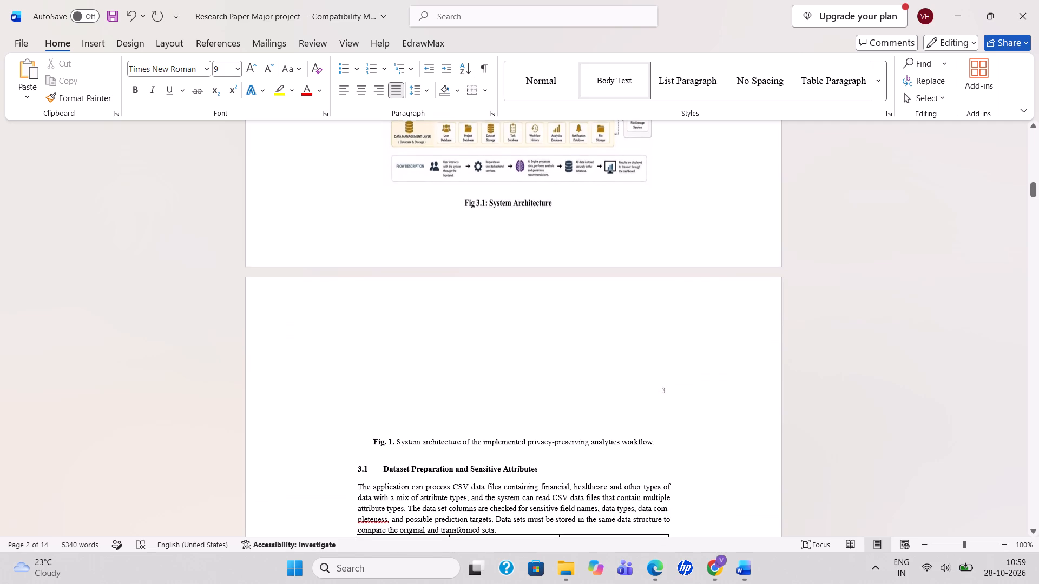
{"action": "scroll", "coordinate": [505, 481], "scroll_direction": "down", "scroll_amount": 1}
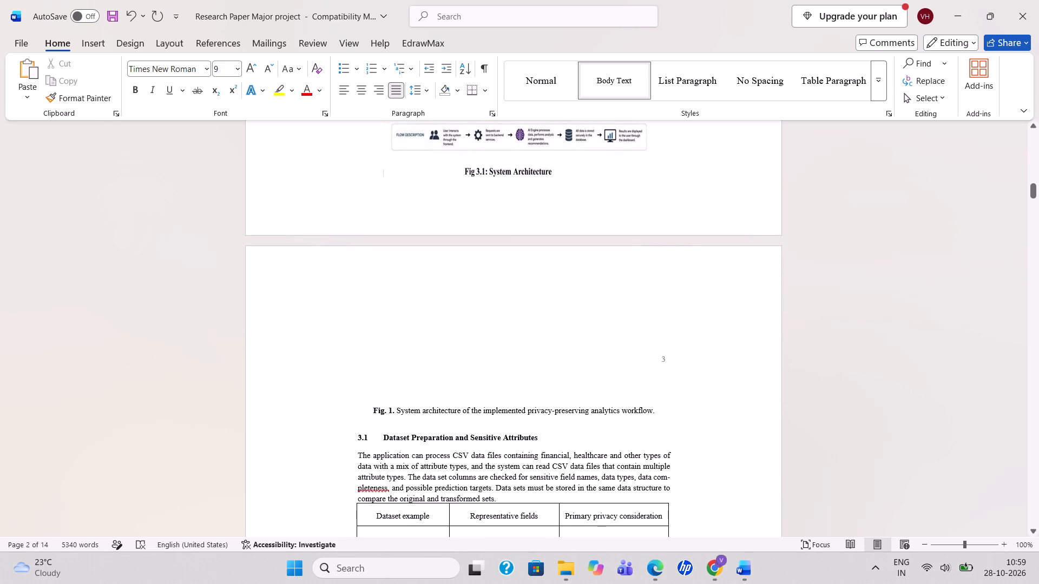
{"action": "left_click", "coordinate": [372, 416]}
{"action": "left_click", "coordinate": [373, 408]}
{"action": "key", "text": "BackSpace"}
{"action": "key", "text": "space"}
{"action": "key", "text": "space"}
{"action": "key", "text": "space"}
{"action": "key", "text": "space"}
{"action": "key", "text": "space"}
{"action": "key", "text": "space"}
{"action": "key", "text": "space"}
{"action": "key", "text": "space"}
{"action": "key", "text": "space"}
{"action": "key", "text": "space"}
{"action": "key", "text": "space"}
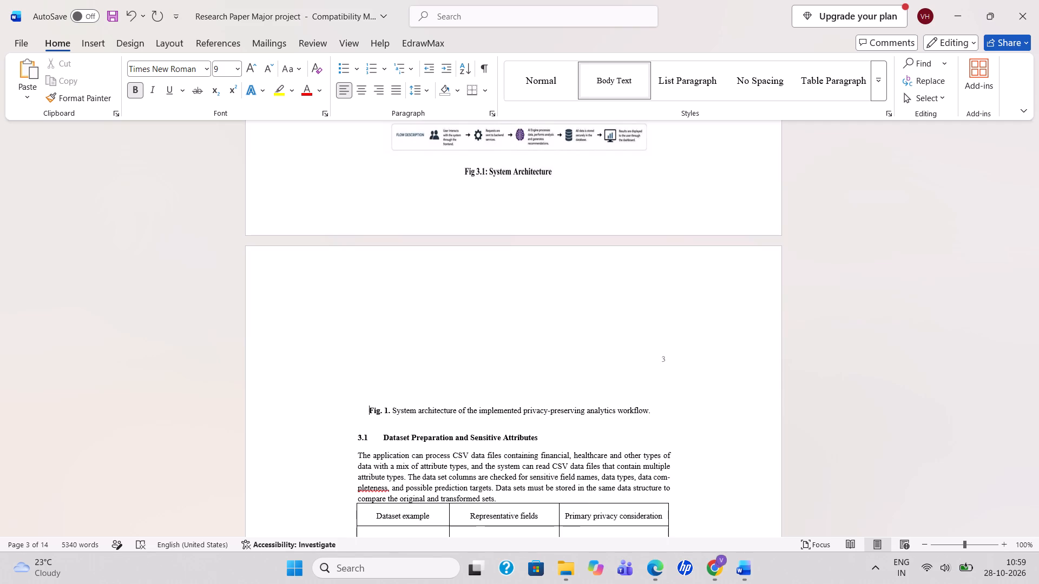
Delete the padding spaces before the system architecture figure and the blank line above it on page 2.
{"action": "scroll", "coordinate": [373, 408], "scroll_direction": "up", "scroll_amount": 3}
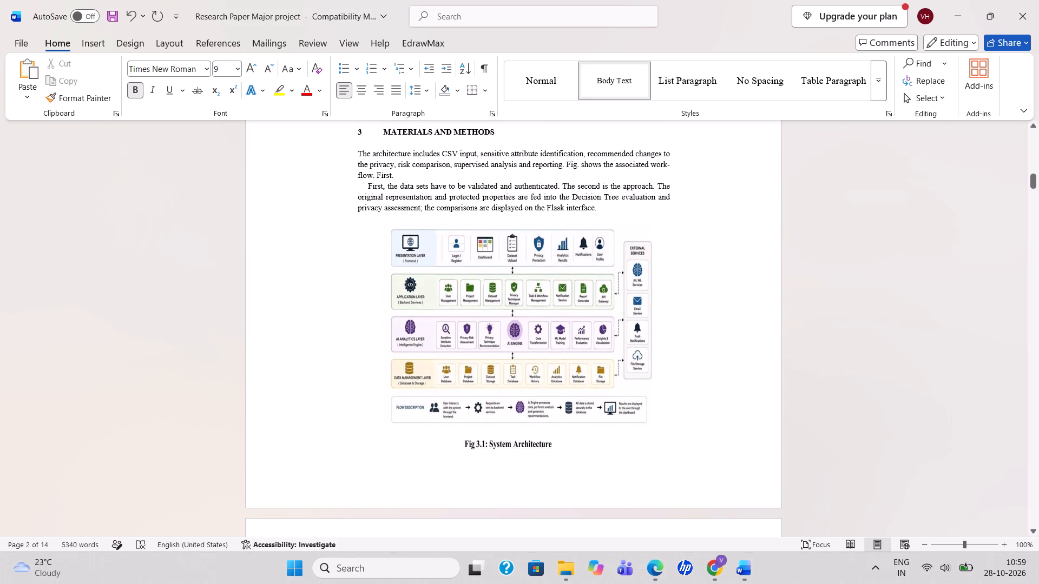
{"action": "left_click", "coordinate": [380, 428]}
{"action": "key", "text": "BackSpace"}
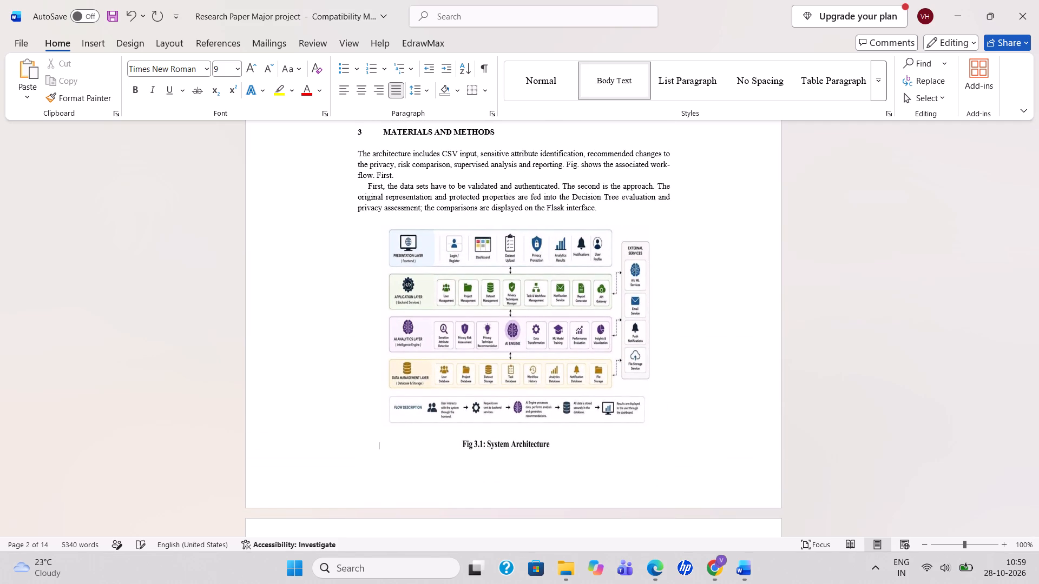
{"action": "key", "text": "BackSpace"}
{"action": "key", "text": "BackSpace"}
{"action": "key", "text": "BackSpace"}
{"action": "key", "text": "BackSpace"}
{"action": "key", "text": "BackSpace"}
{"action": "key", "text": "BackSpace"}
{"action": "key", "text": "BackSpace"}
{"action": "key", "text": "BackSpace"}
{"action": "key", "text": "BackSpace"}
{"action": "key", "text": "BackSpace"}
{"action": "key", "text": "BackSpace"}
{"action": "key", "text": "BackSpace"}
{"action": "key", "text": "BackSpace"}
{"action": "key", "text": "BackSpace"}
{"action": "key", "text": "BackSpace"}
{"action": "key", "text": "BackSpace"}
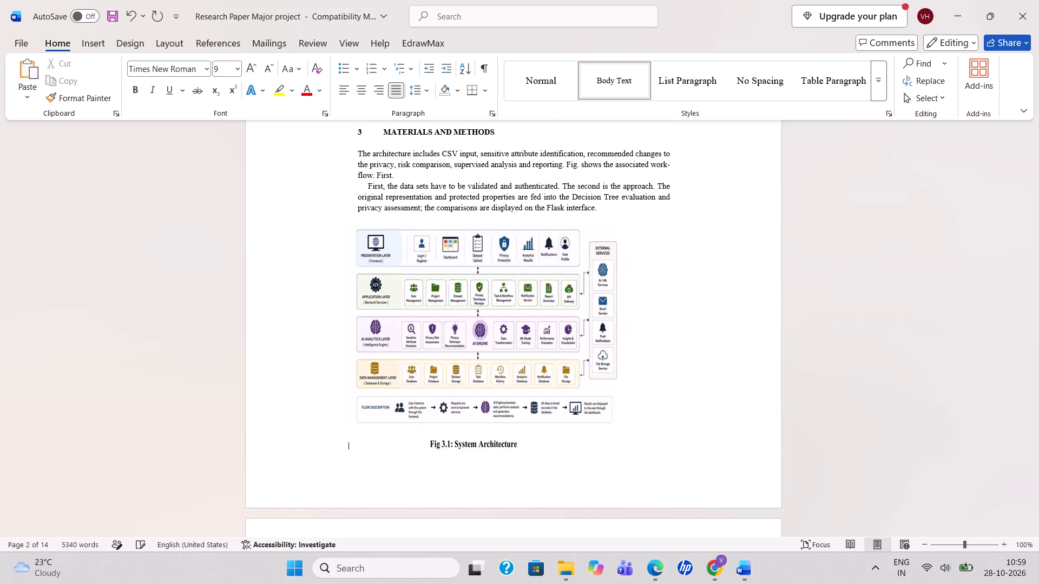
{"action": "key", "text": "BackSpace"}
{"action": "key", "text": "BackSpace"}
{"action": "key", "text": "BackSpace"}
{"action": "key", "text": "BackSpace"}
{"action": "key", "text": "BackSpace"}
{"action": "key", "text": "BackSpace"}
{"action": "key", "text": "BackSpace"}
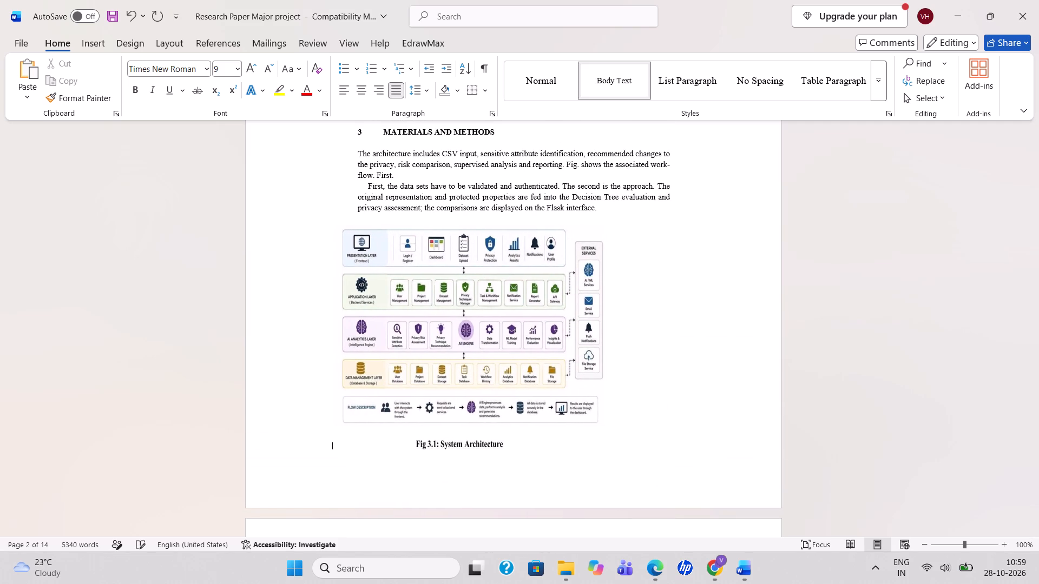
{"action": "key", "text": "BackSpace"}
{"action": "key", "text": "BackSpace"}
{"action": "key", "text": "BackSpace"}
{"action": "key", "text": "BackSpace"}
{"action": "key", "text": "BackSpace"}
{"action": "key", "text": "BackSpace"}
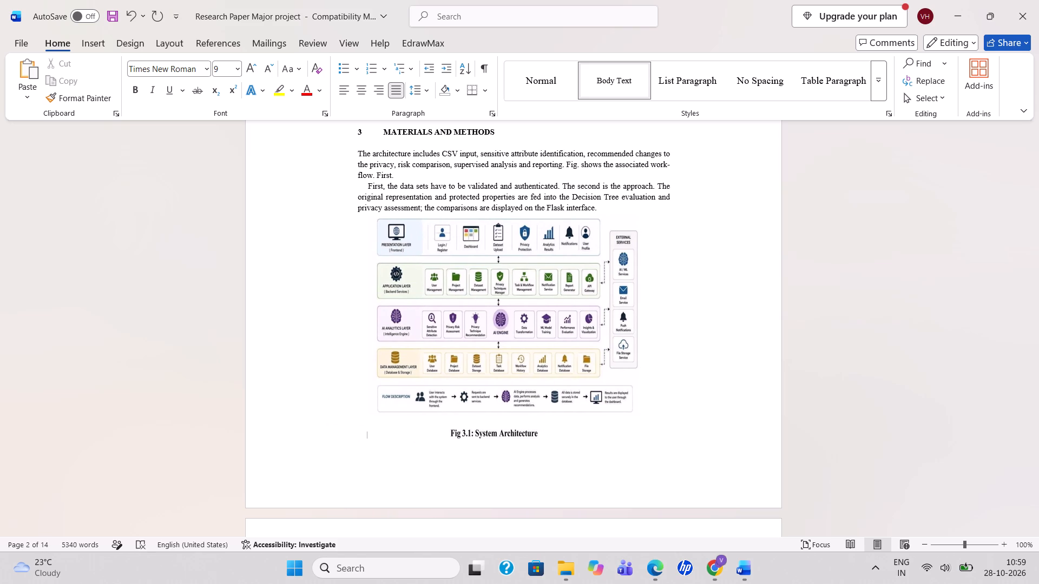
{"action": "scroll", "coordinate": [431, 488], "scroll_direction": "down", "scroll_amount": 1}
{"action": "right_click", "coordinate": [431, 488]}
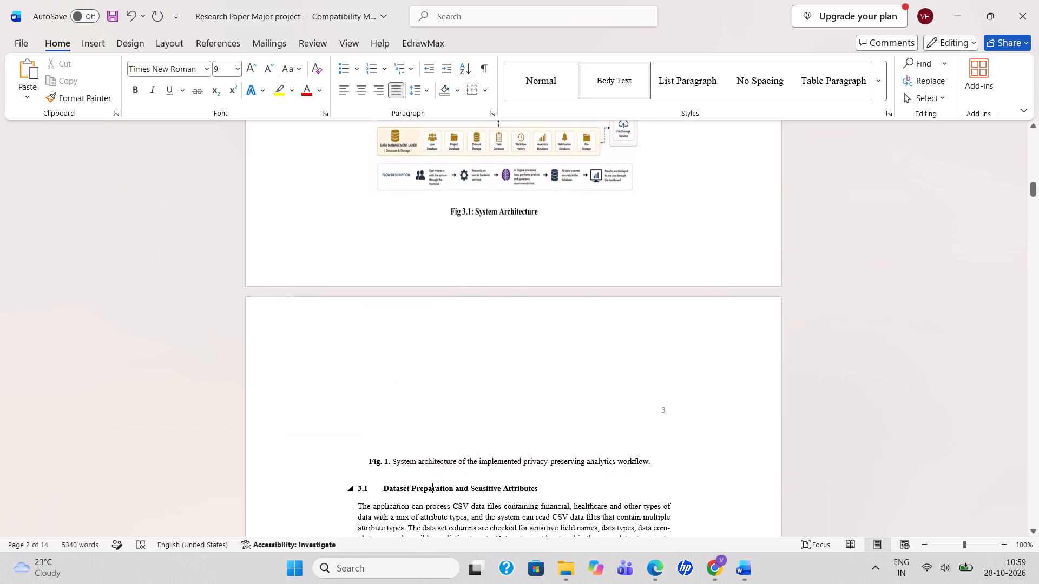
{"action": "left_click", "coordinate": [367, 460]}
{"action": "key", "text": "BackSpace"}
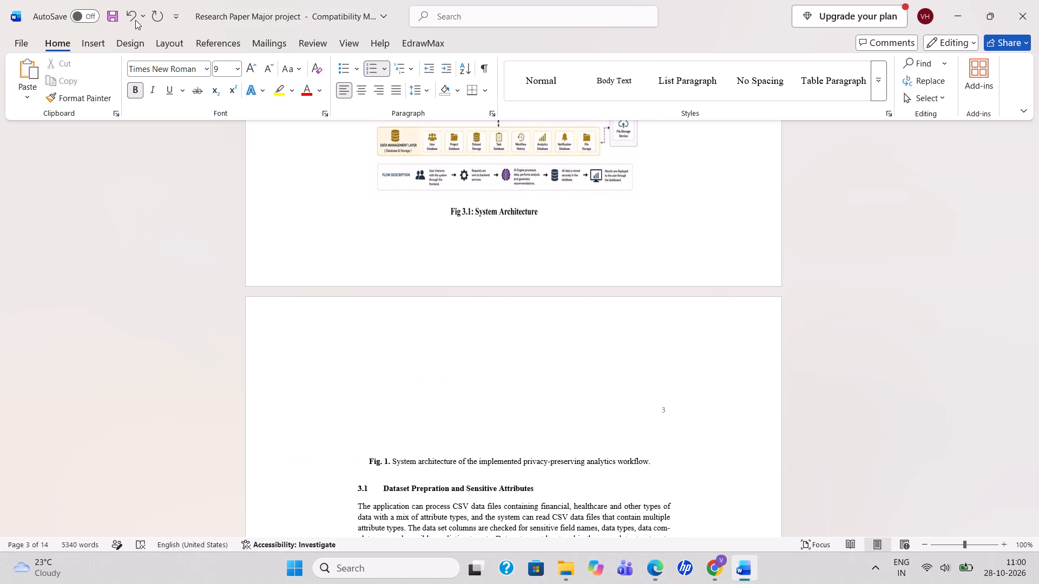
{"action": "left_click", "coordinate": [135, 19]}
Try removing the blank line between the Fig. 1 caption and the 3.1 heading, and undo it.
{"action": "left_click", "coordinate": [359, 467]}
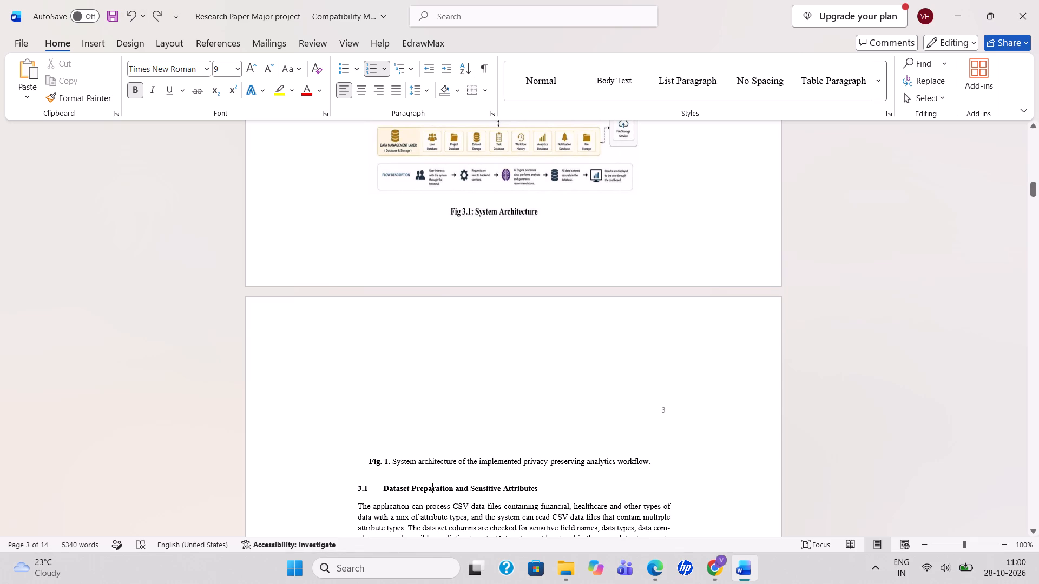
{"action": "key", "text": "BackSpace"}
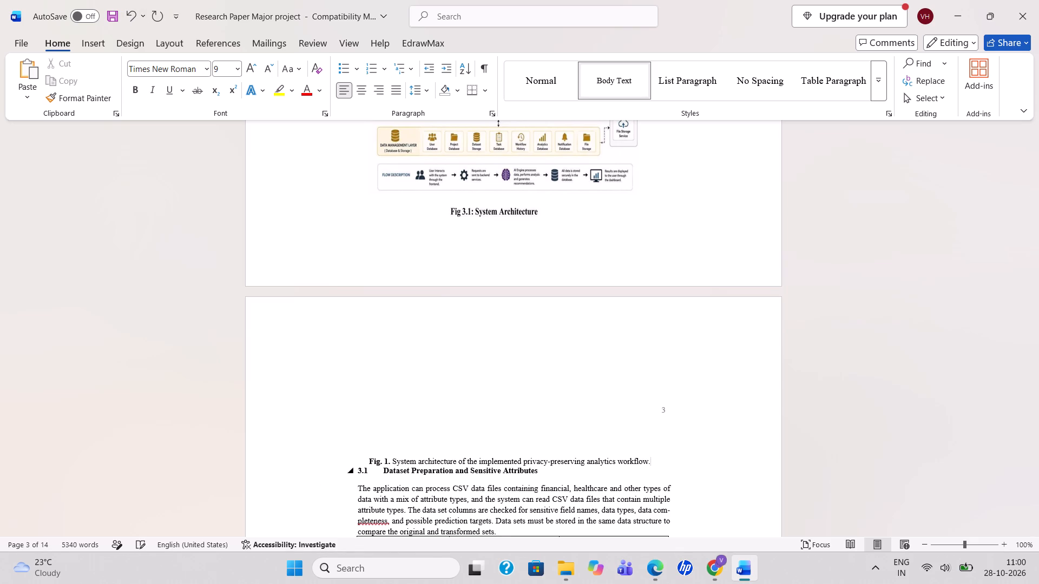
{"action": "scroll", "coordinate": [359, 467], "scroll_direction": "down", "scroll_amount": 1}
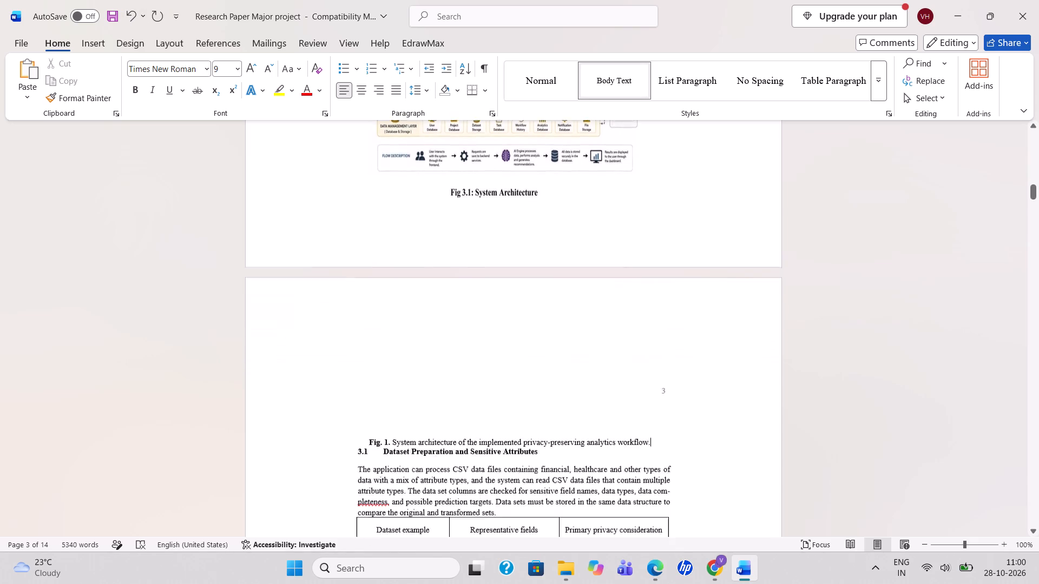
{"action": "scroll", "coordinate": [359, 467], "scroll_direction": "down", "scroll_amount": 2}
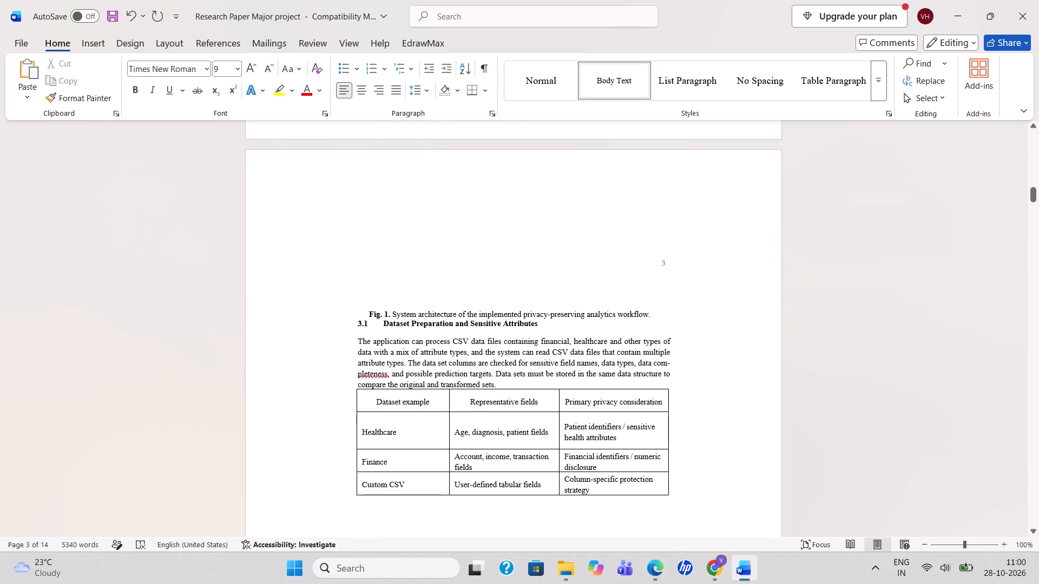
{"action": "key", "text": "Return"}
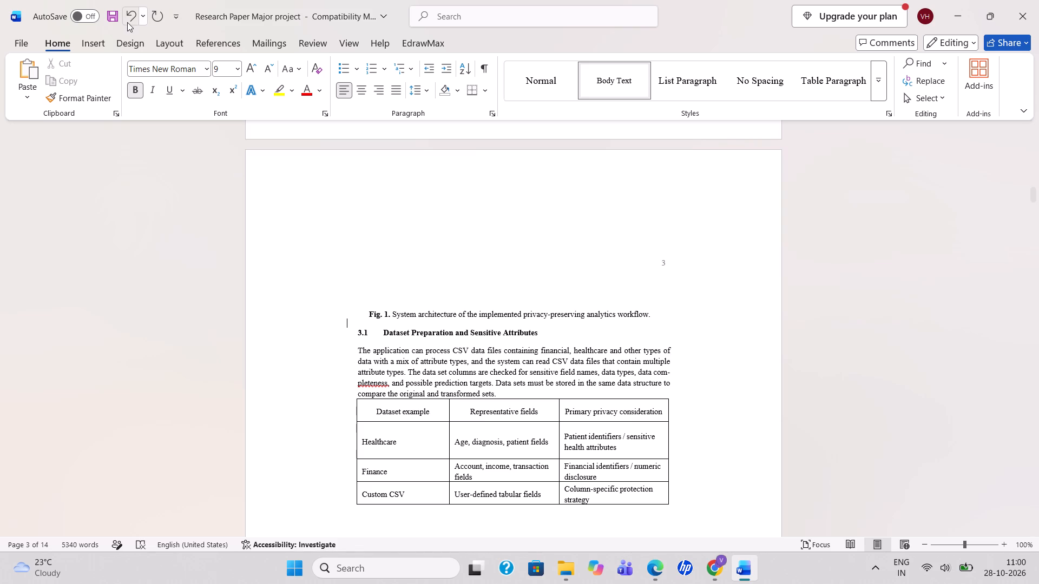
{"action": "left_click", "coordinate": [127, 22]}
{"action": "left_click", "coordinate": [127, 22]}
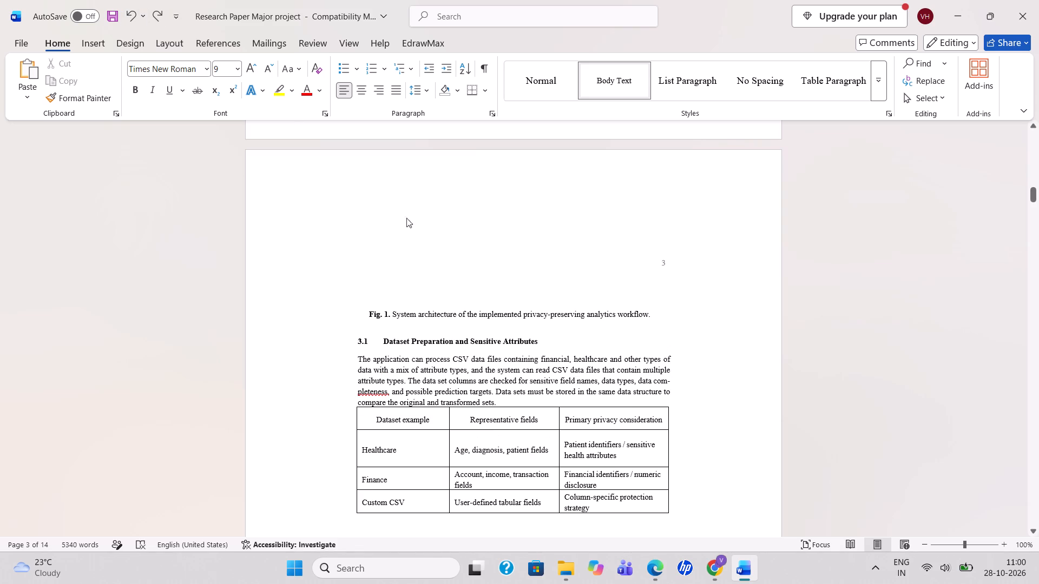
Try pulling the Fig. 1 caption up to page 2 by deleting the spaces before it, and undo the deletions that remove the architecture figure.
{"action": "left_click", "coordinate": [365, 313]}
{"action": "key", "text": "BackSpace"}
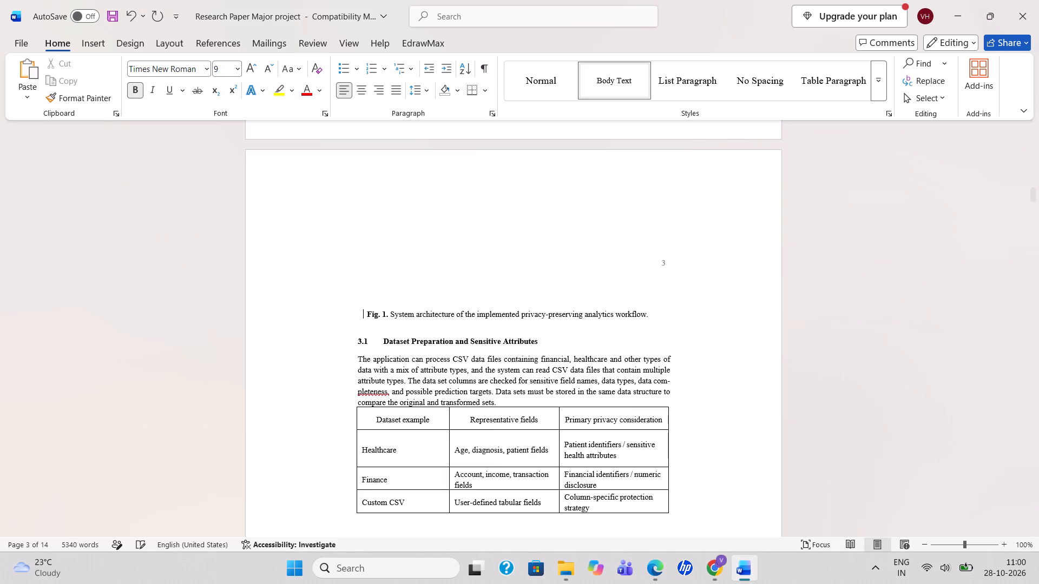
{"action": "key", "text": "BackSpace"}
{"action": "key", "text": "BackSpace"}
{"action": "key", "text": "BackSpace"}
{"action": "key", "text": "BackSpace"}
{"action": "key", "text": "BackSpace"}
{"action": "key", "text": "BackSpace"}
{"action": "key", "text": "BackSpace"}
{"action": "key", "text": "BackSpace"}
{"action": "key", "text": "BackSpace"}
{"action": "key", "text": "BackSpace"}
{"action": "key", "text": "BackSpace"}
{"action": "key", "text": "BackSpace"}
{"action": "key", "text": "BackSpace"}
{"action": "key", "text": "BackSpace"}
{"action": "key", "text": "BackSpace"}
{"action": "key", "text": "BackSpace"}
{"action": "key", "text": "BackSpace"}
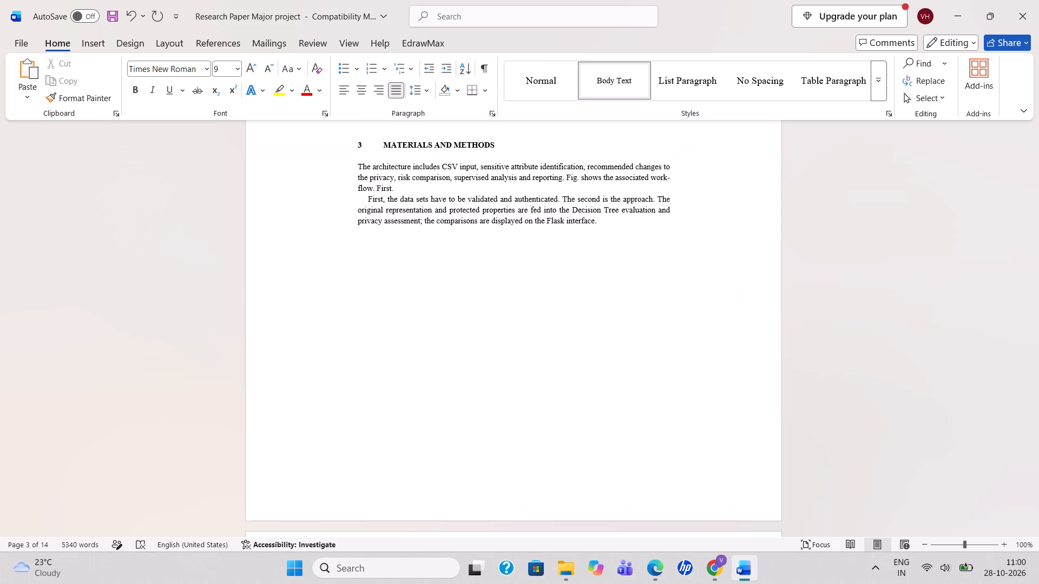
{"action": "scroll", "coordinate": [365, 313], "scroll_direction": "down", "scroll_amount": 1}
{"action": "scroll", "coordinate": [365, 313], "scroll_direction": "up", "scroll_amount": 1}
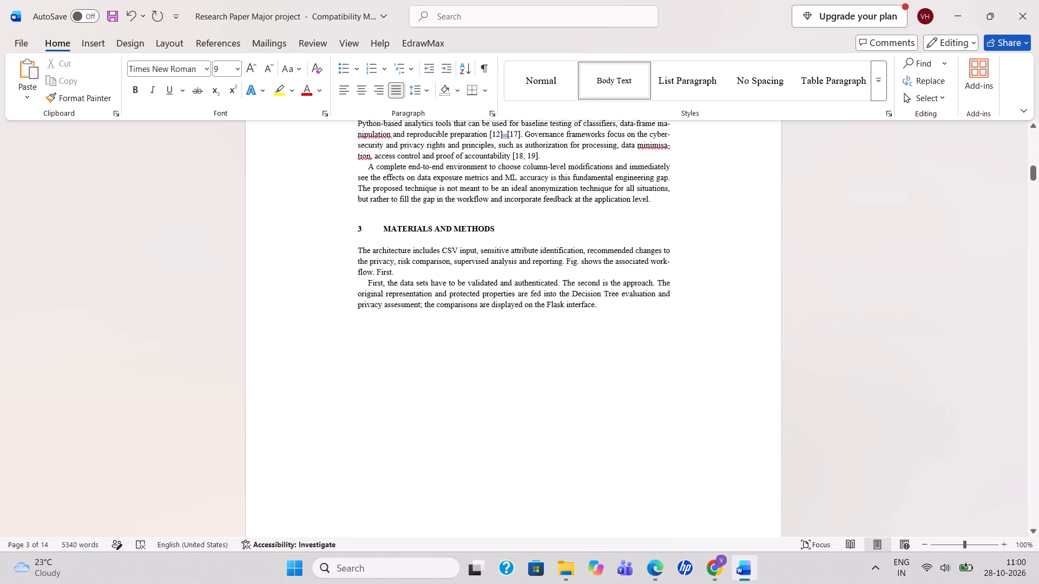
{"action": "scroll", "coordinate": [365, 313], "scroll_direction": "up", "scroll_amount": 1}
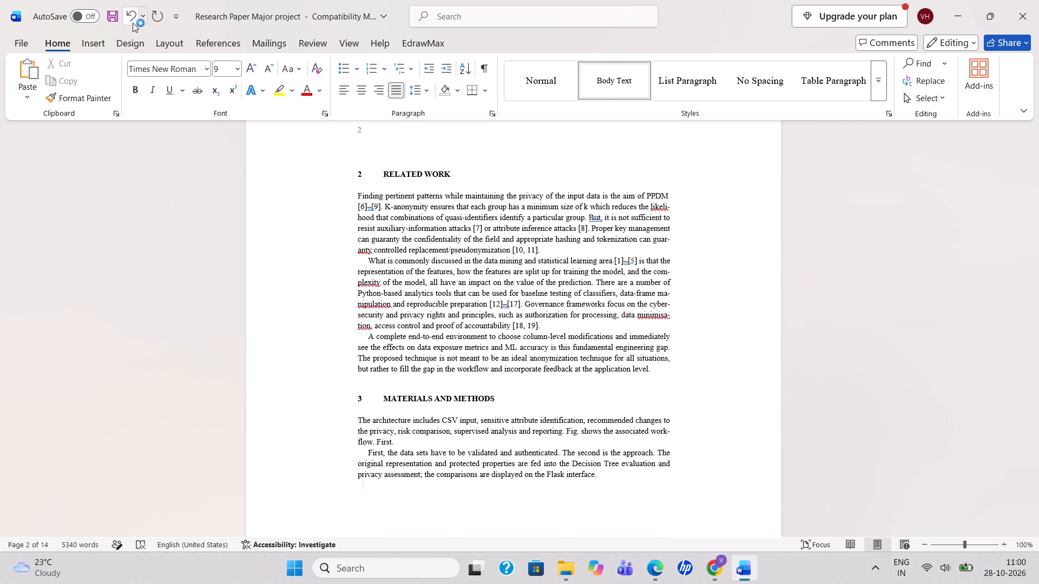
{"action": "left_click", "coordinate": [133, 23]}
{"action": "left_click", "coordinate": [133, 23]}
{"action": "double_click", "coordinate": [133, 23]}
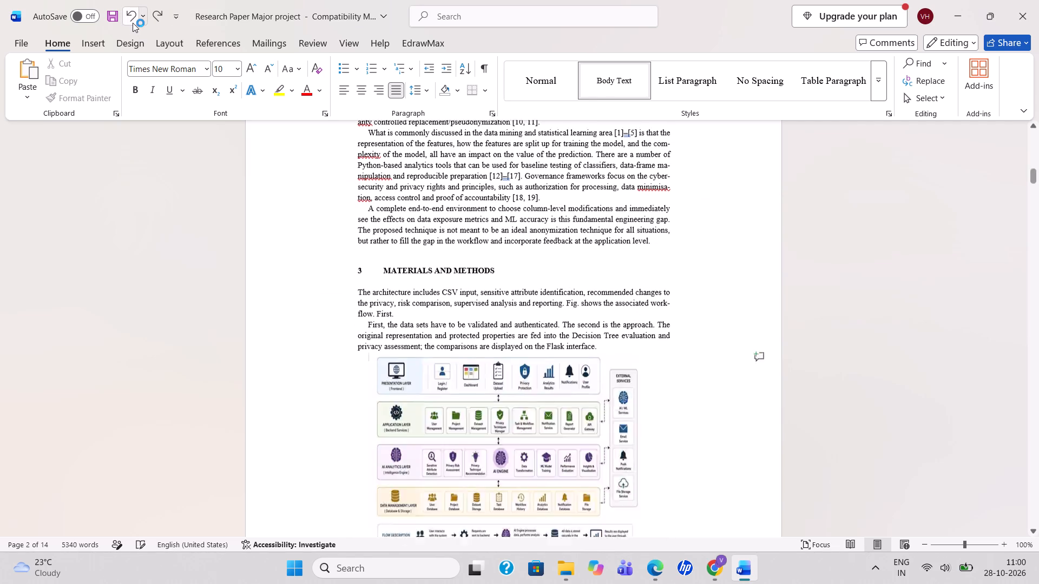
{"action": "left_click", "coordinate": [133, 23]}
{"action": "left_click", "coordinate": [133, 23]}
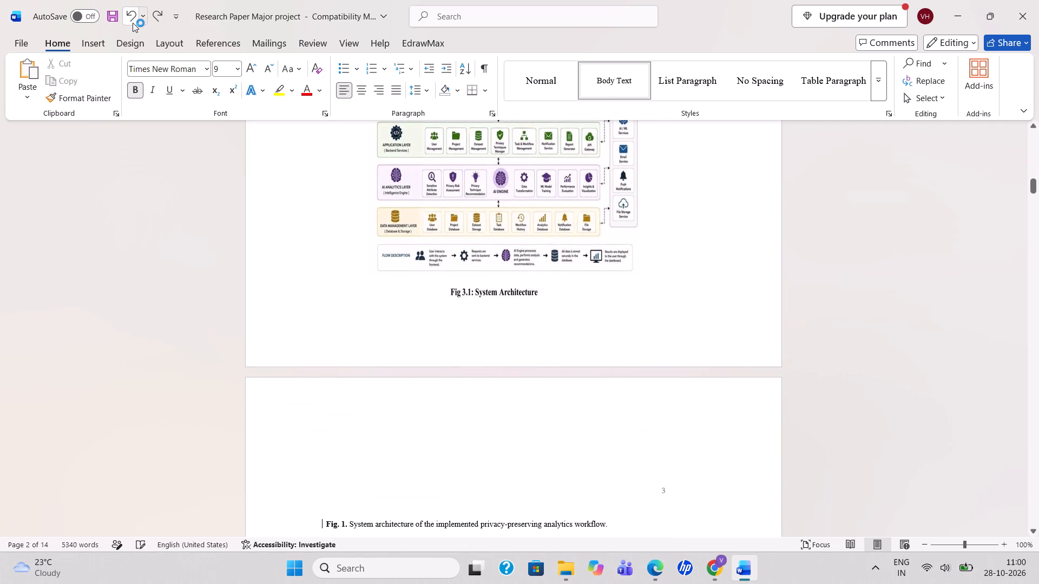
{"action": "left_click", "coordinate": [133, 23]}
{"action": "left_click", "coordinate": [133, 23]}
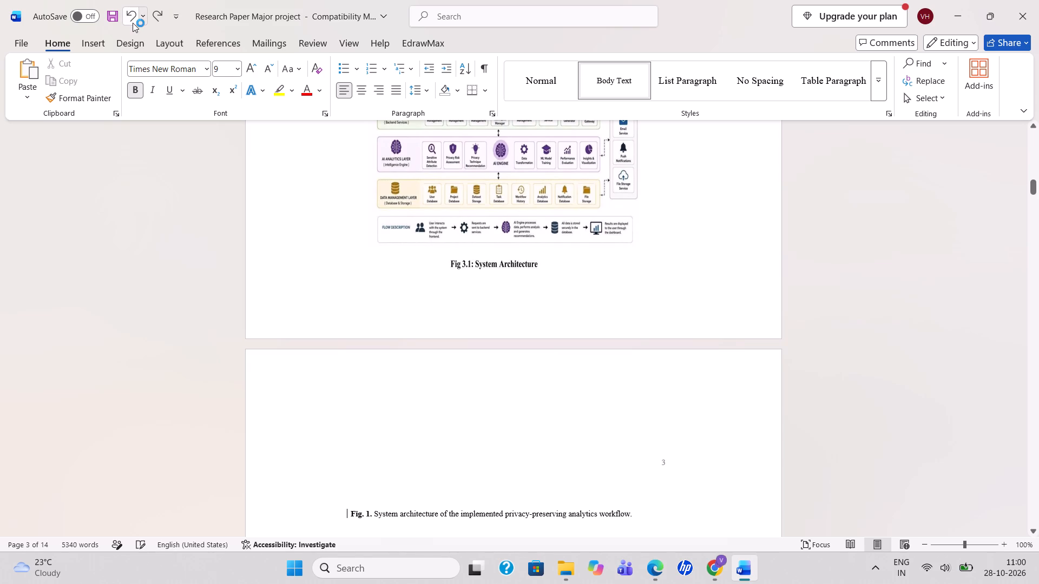
Insert twelve line breaks after the section 3.1 paragraph on page 3, ending below the dataset table.
{"action": "scroll", "coordinate": [369, 334], "scroll_direction": "down", "scroll_amount": 4}
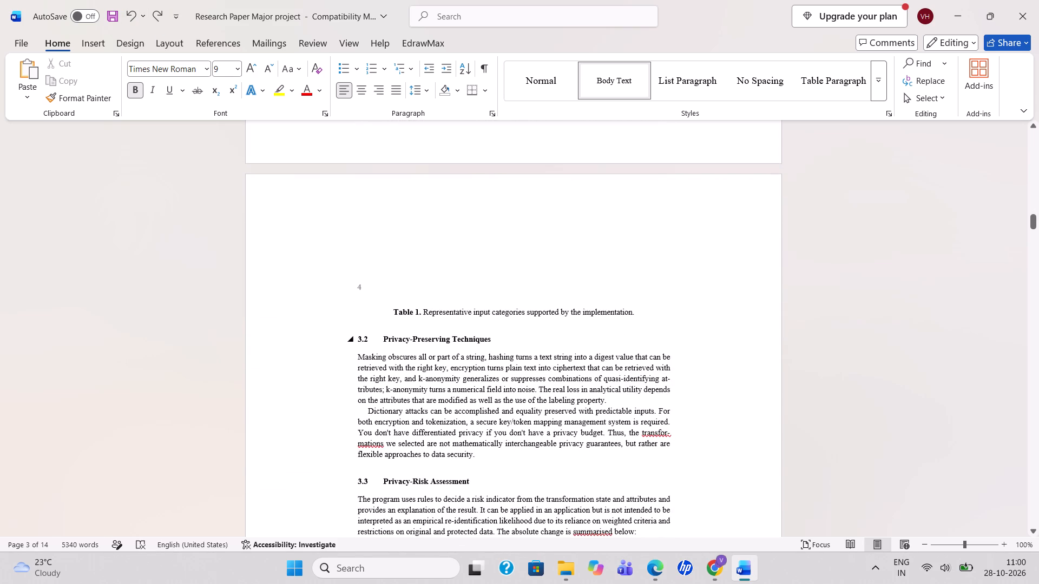
{"action": "scroll", "coordinate": [369, 334], "scroll_direction": "down", "scroll_amount": 1}
{"action": "scroll", "coordinate": [377, 318], "scroll_direction": "up", "scroll_amount": 3}
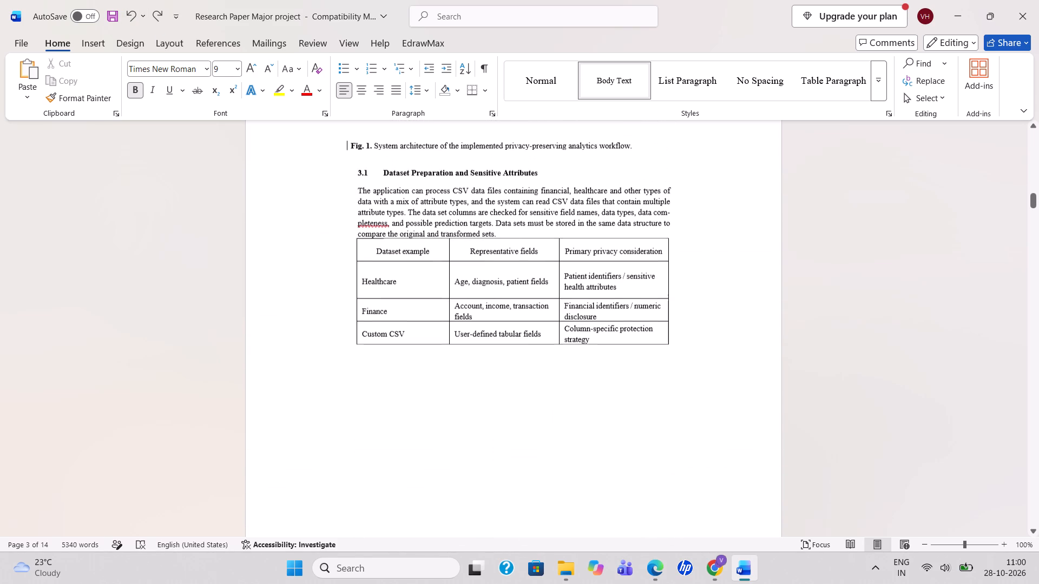
{"action": "scroll", "coordinate": [377, 318], "scroll_direction": "up", "scroll_amount": 1}
{"action": "left_click", "coordinate": [515, 238]}
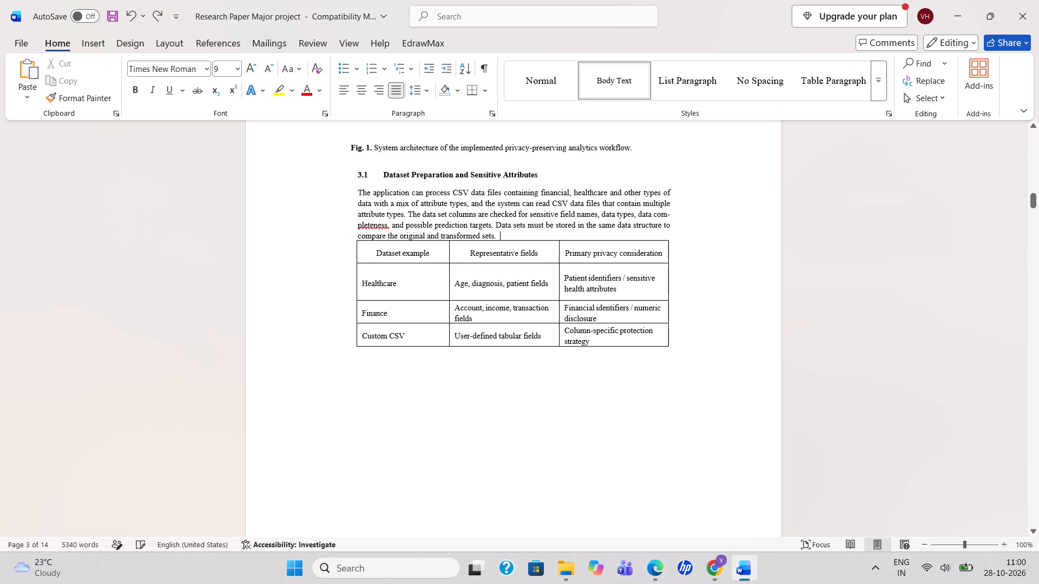
{"action": "key", "text": "Return"}
{"action": "key", "text": "Return"}
{"action": "key", "text": "Return"}
{"action": "key", "text": "Return"}
{"action": "key", "text": "Return"}
{"action": "key", "text": "Return"}
{"action": "key", "text": "Return"}
{"action": "key", "text": "Return"}
{"action": "key", "text": "Return"}
{"action": "key", "text": "Return"}
{"action": "key", "text": "Return"}
{"action": "key", "text": "Return"}
Move the dataset example table on page 3 slightly down, leaving a gap below the section 3.1 paragraph.
{"action": "left_click", "coordinate": [600, 291]}
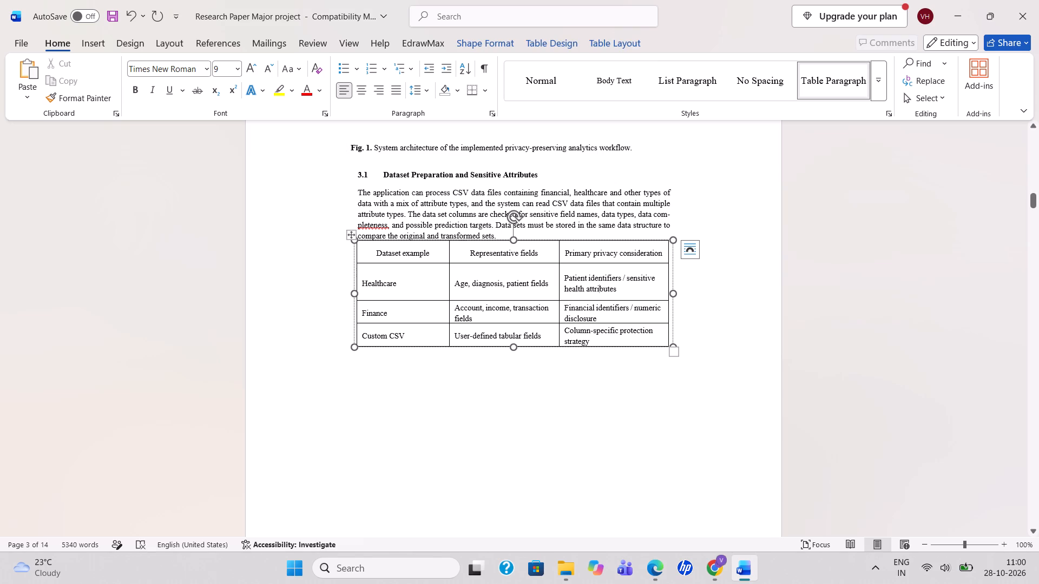
{"action": "left_click", "coordinate": [512, 311]}
{"action": "left_click_drag", "start_coordinate": [359, 350], "coordinate": [359, 375]}
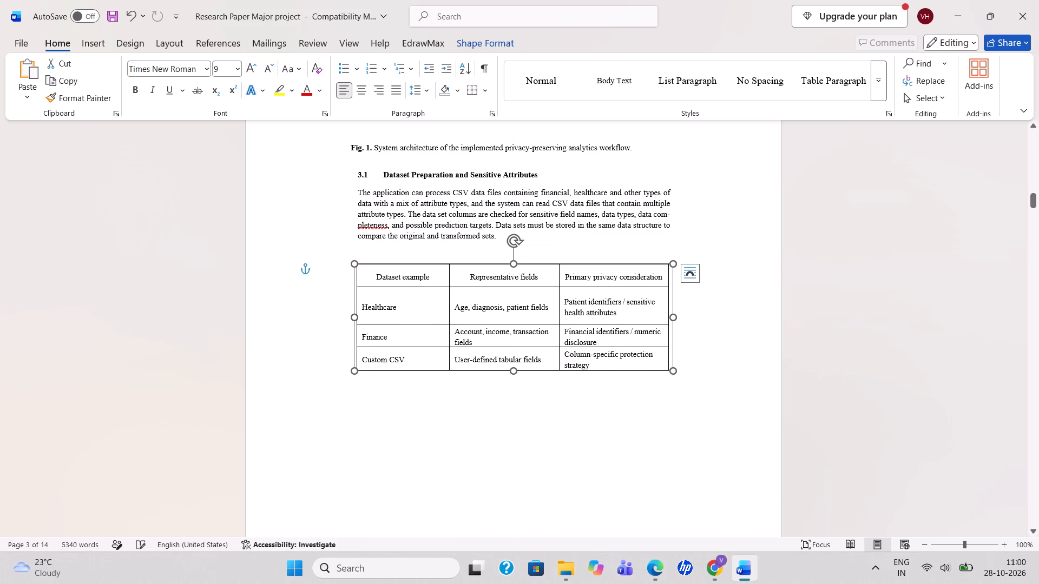
{"action": "left_click", "coordinate": [466, 429]}
Delete the indent before the Table 1 caption at the top of page 4 and the blank space above it.
{"action": "scroll", "coordinate": [466, 429], "scroll_direction": "down", "scroll_amount": 1}
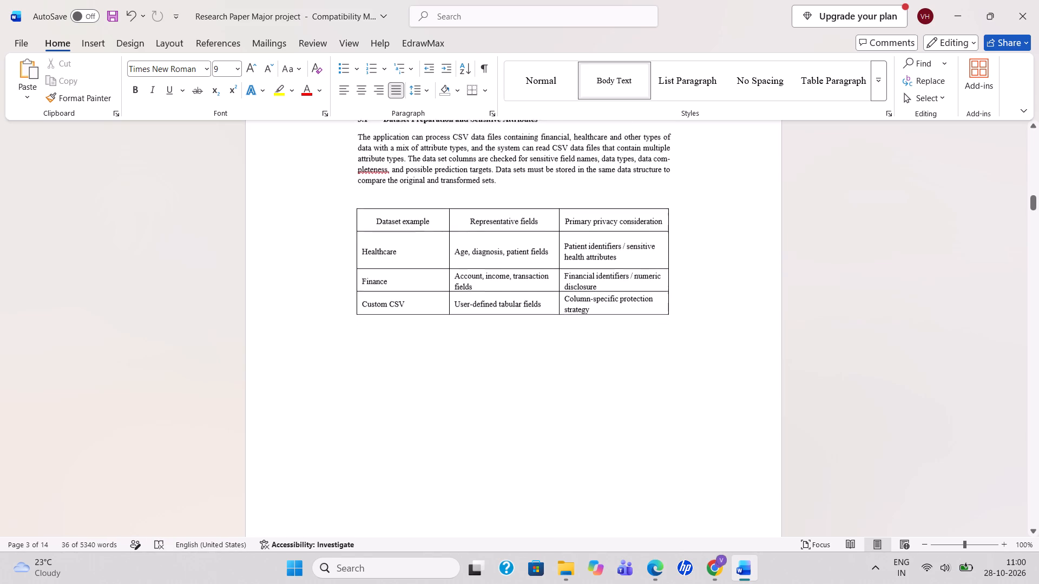
{"action": "scroll", "coordinate": [466, 429], "scroll_direction": "down", "scroll_amount": 3}
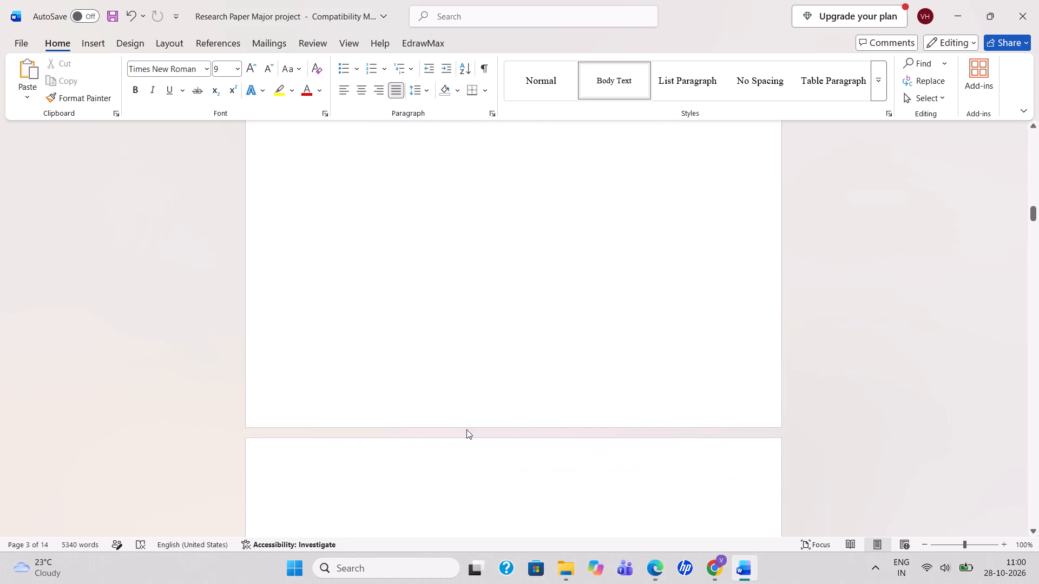
{"action": "scroll", "coordinate": [466, 429], "scroll_direction": "down", "scroll_amount": 1}
{"action": "left_click", "coordinate": [383, 503]}
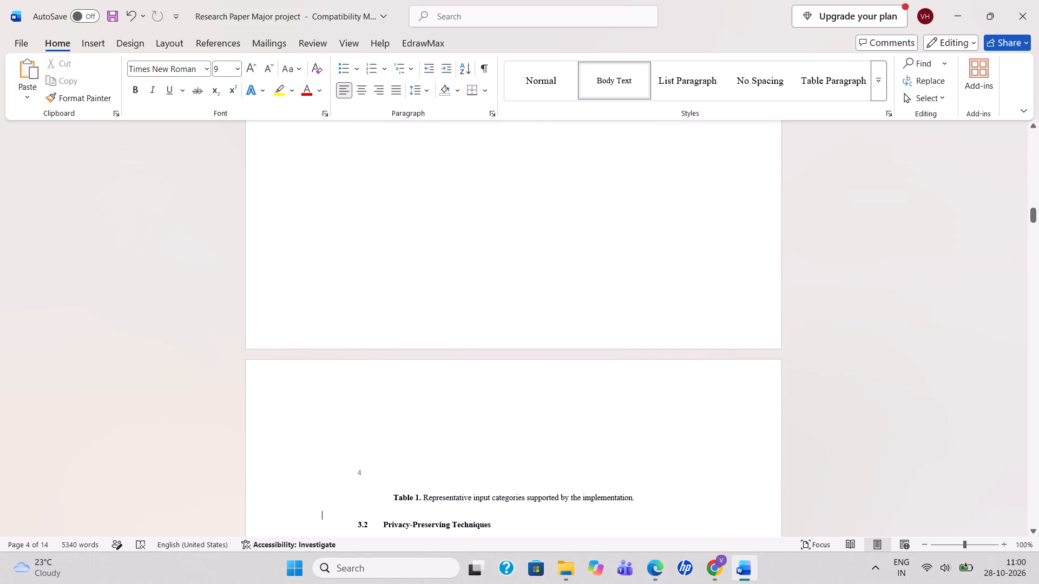
{"action": "left_click", "coordinate": [387, 498]}
{"action": "key", "text": "BackSpace"}
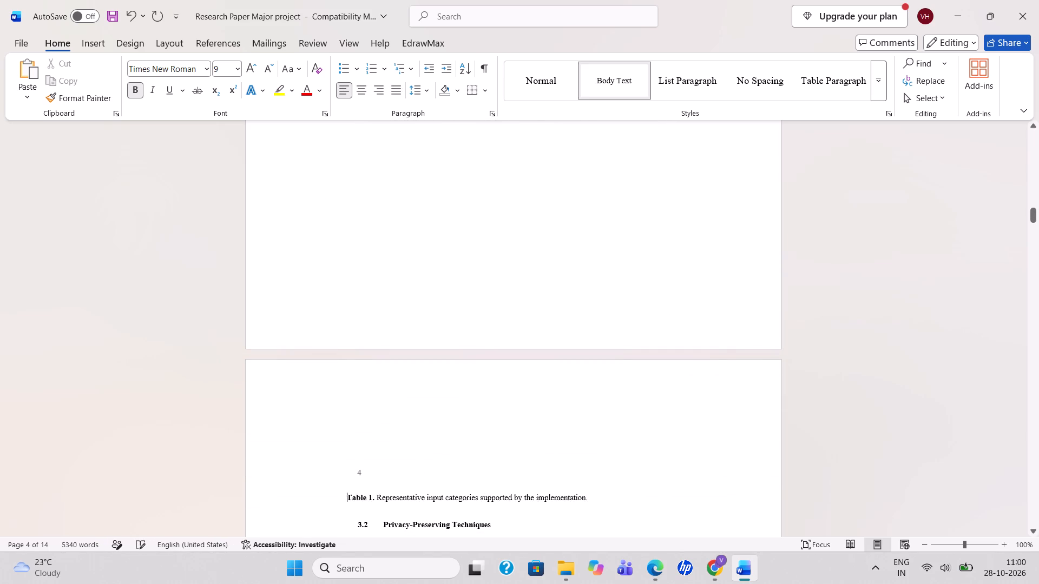
{"action": "key", "text": "BackSpace"}
{"action": "key", "text": "BackSpace"}
{"action": "key", "text": "BackSpace"}
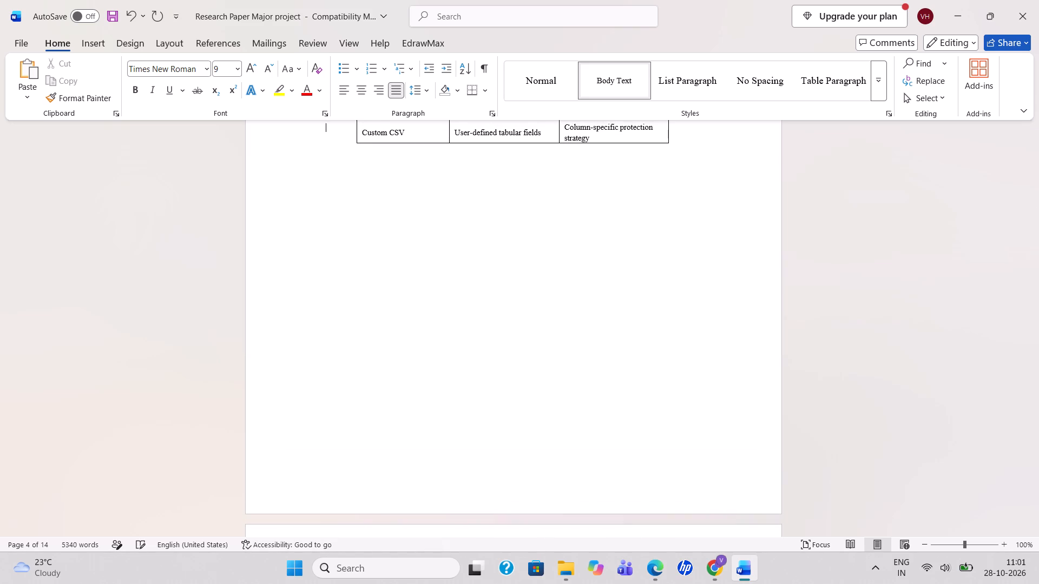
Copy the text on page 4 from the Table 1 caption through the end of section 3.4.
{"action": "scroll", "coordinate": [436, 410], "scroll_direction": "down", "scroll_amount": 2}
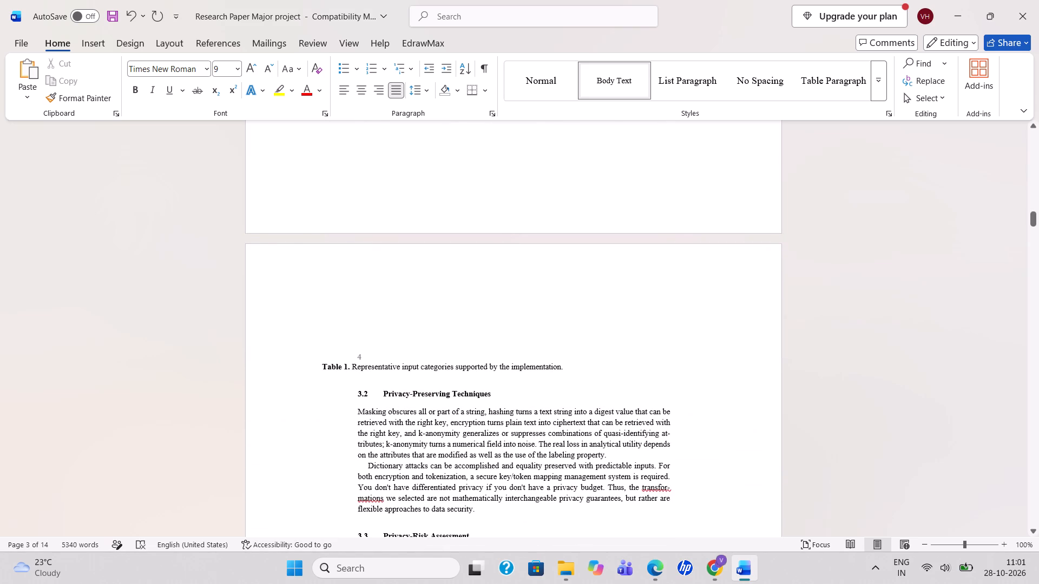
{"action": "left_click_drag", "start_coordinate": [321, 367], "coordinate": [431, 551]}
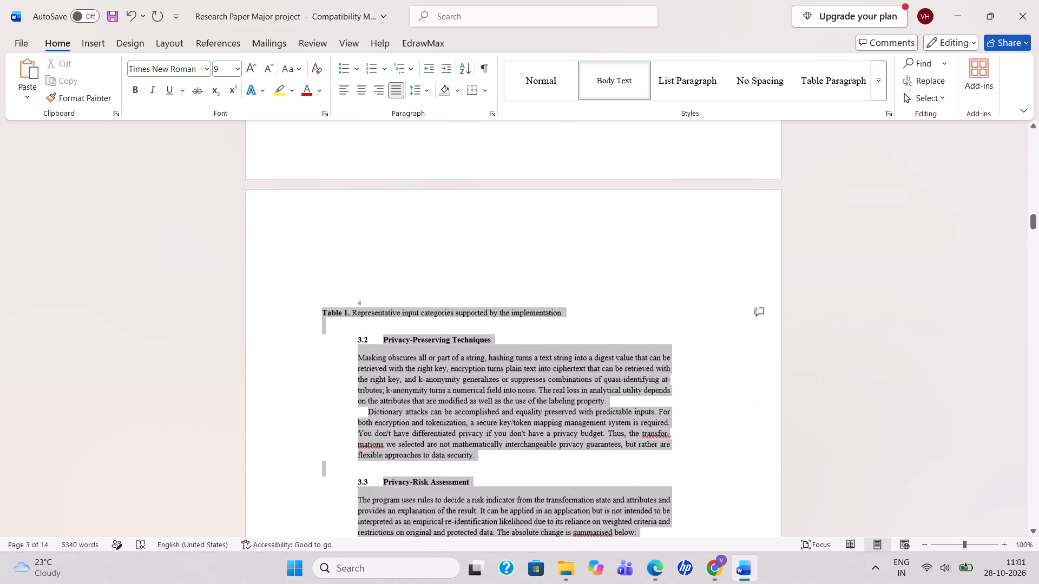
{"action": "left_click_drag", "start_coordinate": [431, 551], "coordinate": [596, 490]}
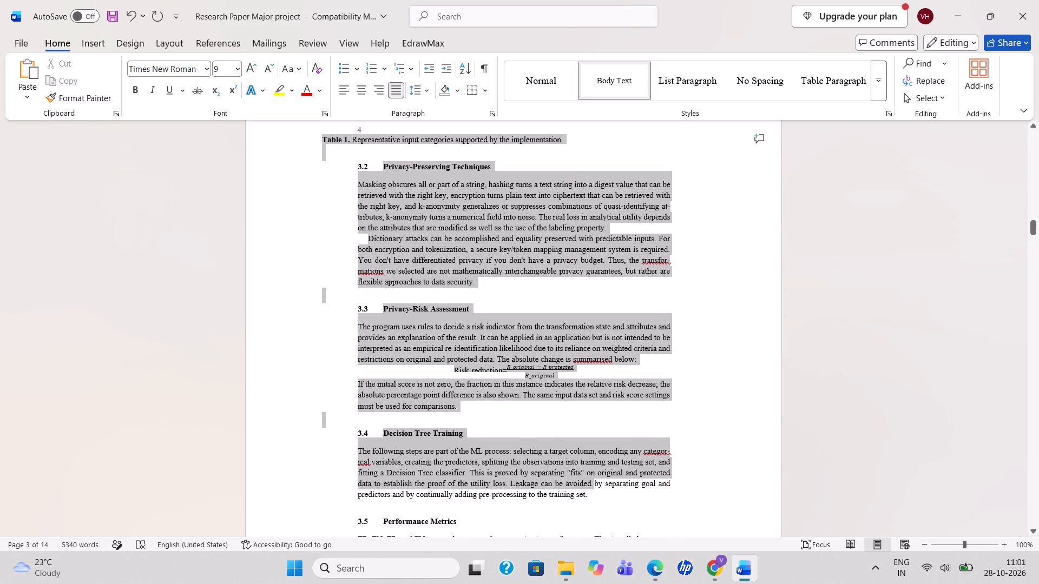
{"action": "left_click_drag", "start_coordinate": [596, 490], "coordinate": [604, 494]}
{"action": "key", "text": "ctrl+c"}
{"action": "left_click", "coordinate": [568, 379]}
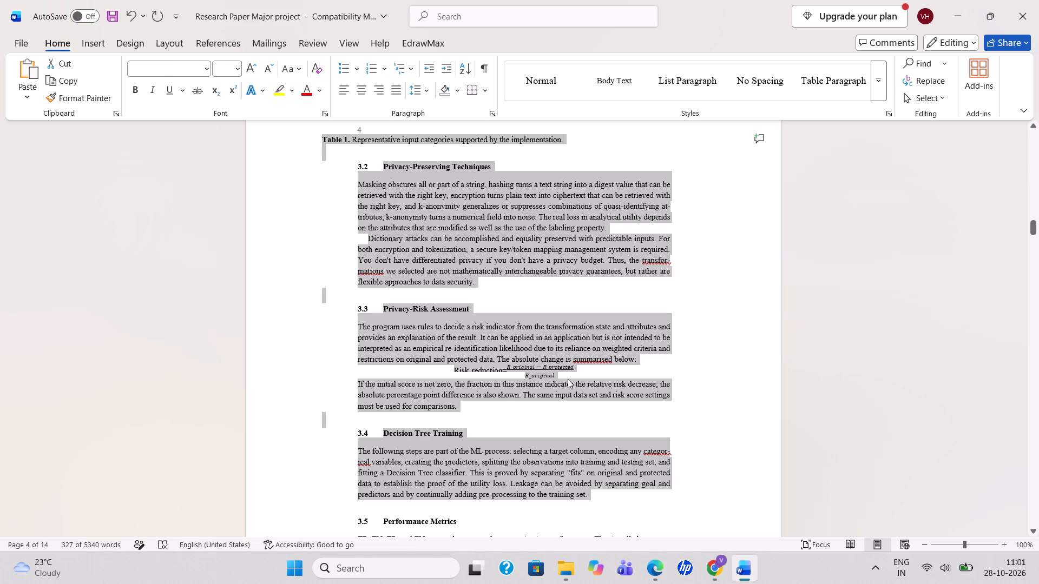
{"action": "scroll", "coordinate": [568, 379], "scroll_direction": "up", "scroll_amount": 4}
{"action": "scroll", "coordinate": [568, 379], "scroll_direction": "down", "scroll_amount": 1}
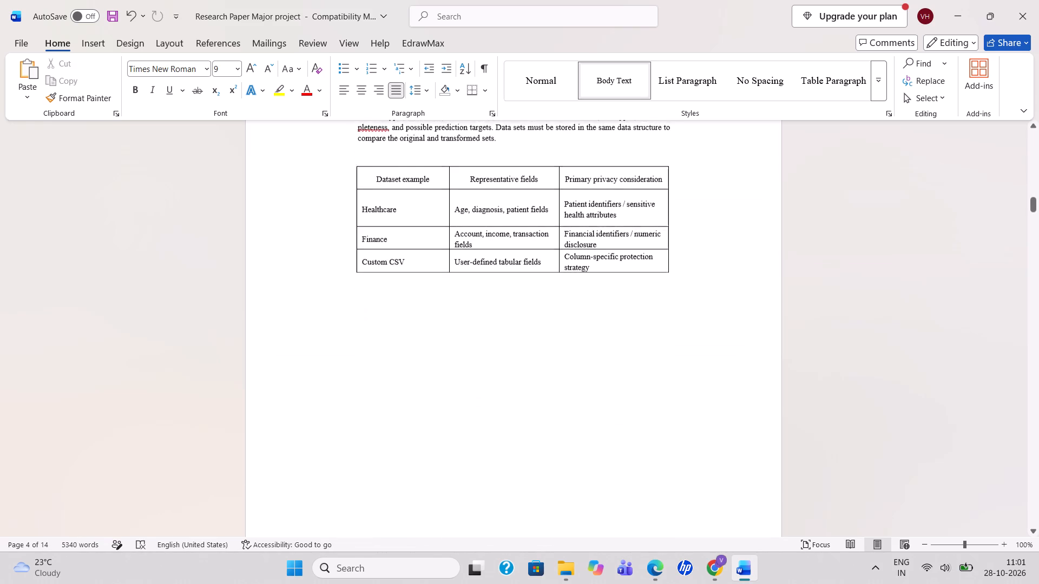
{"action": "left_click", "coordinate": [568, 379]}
Copy the text on page 4 from the Table 1 caption through the end of section 3.3 Privacy-Risk Assessment.
{"action": "scroll", "coordinate": [568, 379], "scroll_direction": "down", "scroll_amount": 2}
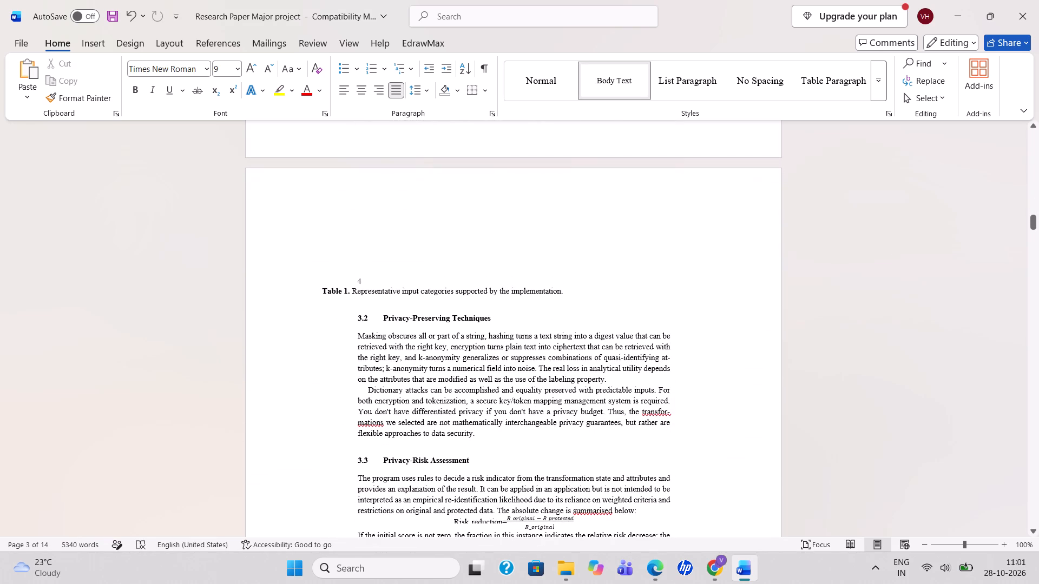
{"action": "left_click_drag", "start_coordinate": [322, 288], "coordinate": [542, 526]}
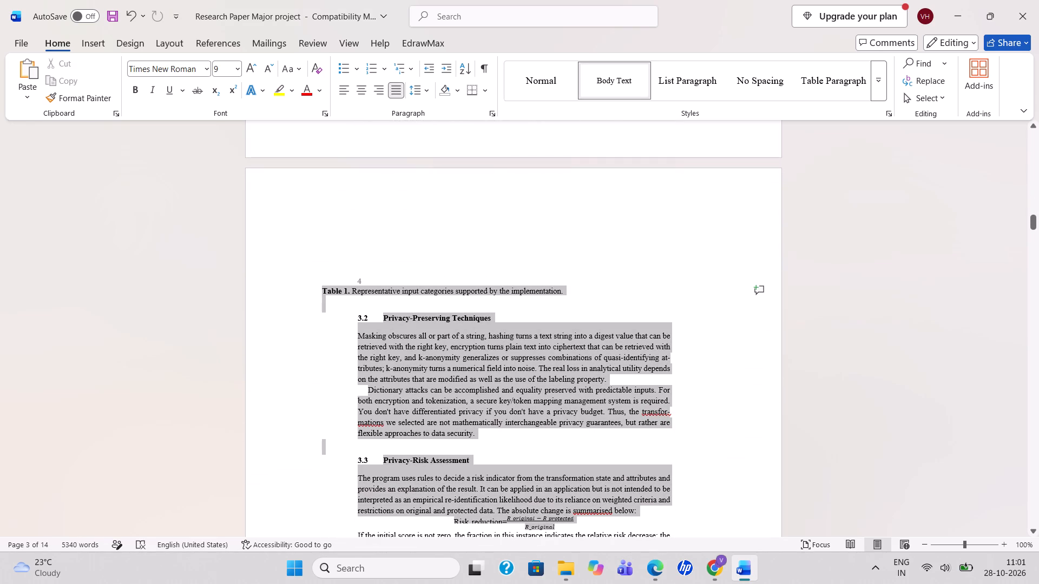
{"action": "left_click_drag", "start_coordinate": [542, 526], "coordinate": [535, 495]}
{"action": "key", "text": "ctrl+c"}
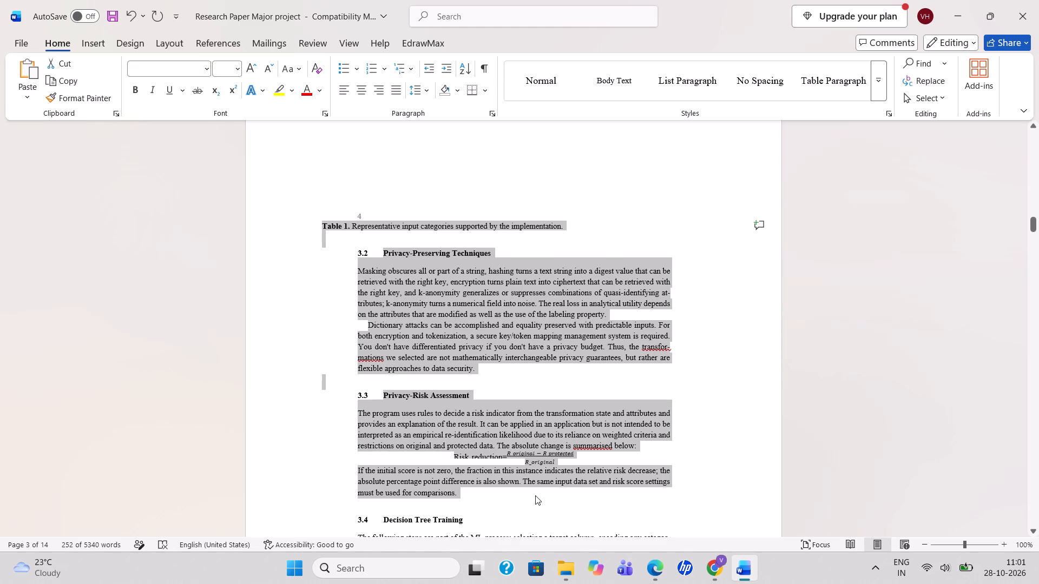
Add four line breaks and three spaces below the dataset table on page 3, and paste the copied caption and sections there.
{"action": "left_click", "coordinate": [584, 237]}
{"action": "scroll", "coordinate": [584, 237], "scroll_direction": "up", "scroll_amount": 3}
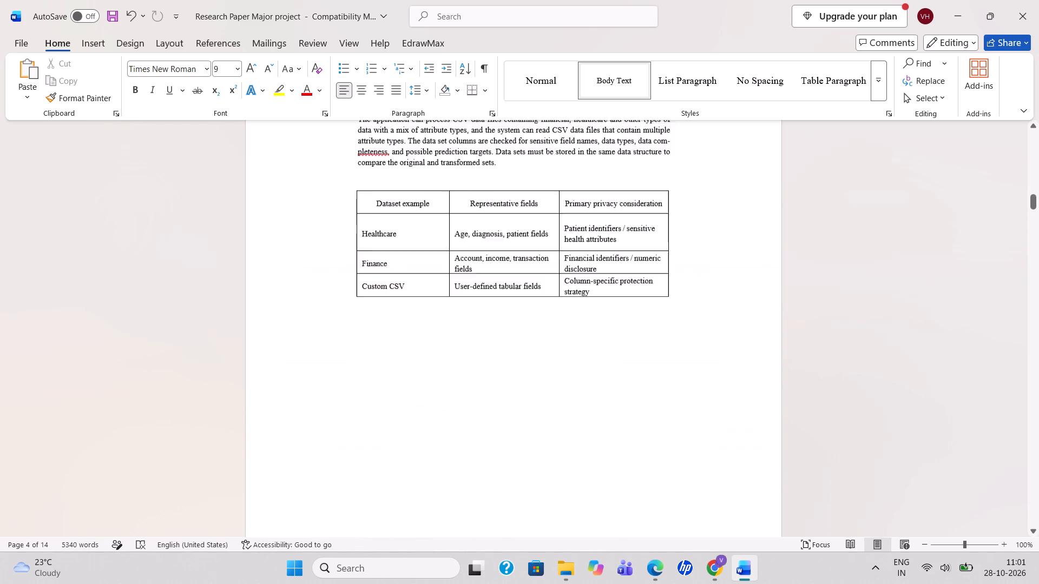
{"action": "left_click", "coordinate": [475, 378]}
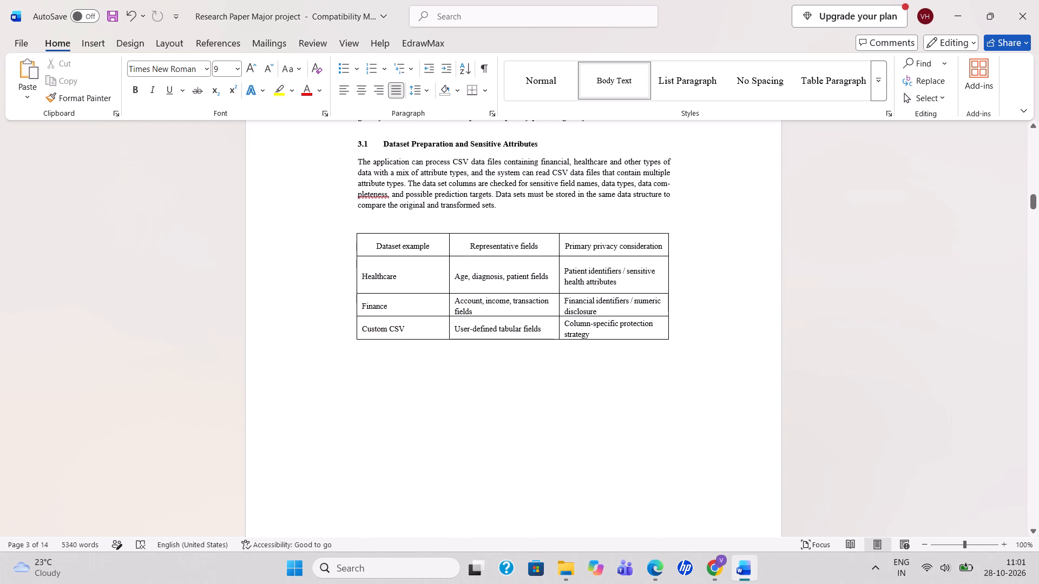
{"action": "key", "text": "Down"}
{"action": "scroll", "coordinate": [463, 374], "scroll_direction": "up", "scroll_amount": 2}
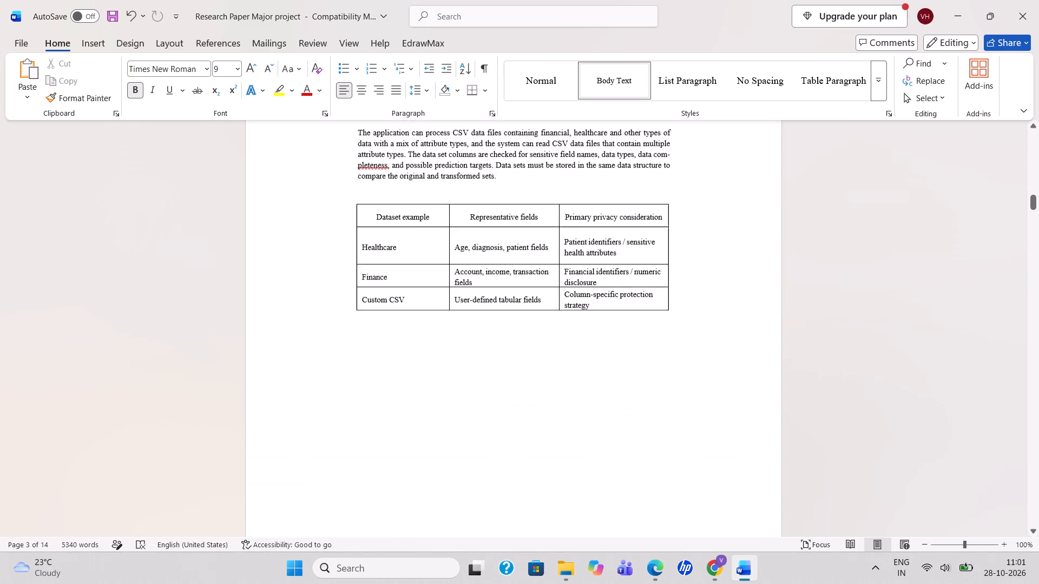
{"action": "left_click", "coordinate": [714, 324]}
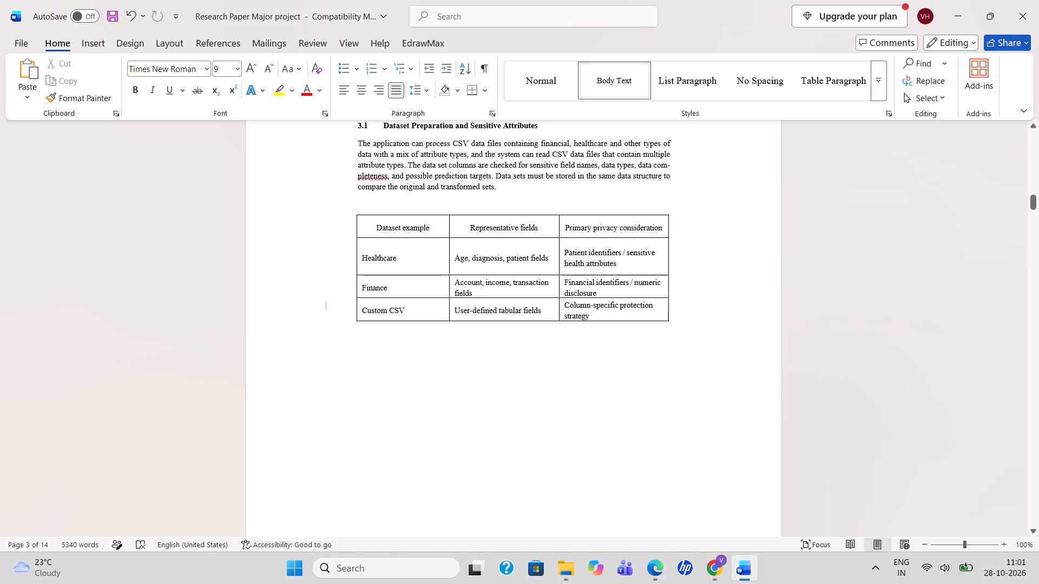
{"action": "key", "text": "Return"}
{"action": "key", "text": "Return"}
{"action": "key", "text": "Return"}
{"action": "key", "text": "Return"}
{"action": "key", "text": "space"}
{"action": "key", "text": "space"}
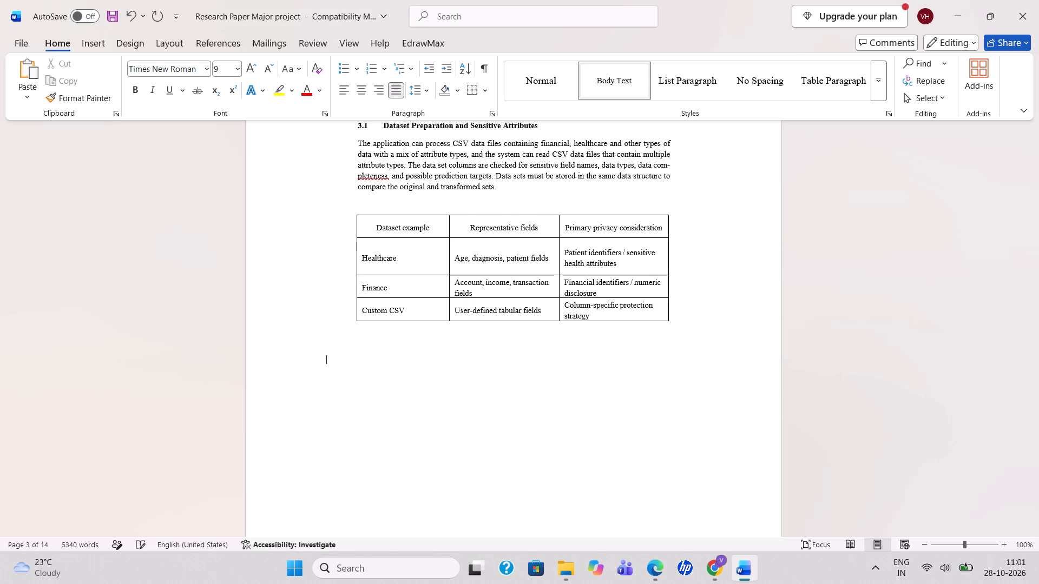
{"action": "key", "text": "space"}
{"action": "key", "text": "ctrl+v"}
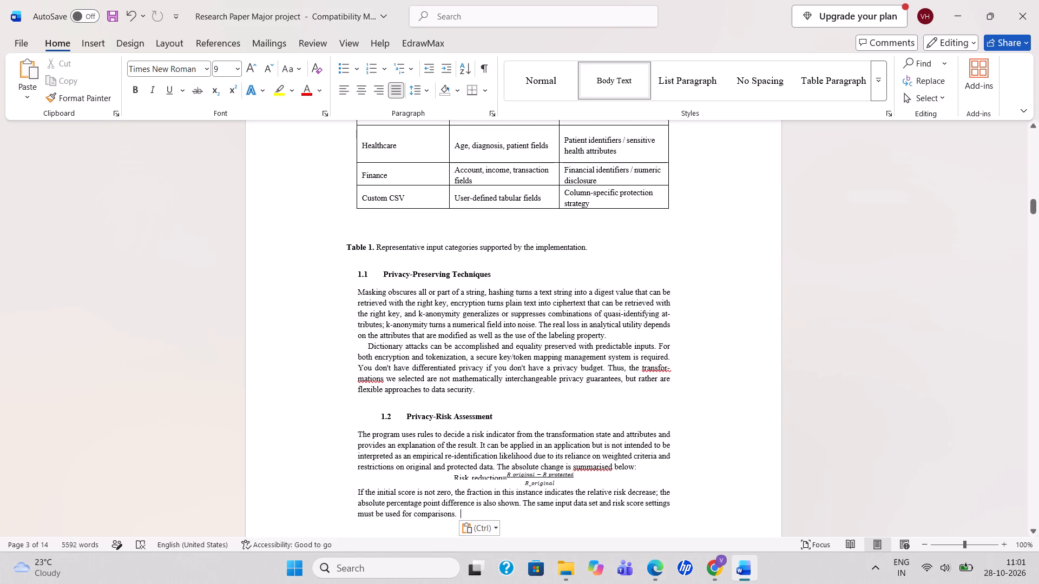
Indent the pasted Table 1 caption on page 3 with seven spaces so it lines up with the body text.
{"action": "left_click", "coordinate": [346, 244]}
{"action": "key", "text": "space"}
{"action": "key", "text": "space"}
{"action": "key", "text": "space"}
{"action": "key", "text": "space"}
{"action": "key", "text": "space"}
{"action": "key", "text": "space"}
{"action": "key", "text": "space"}
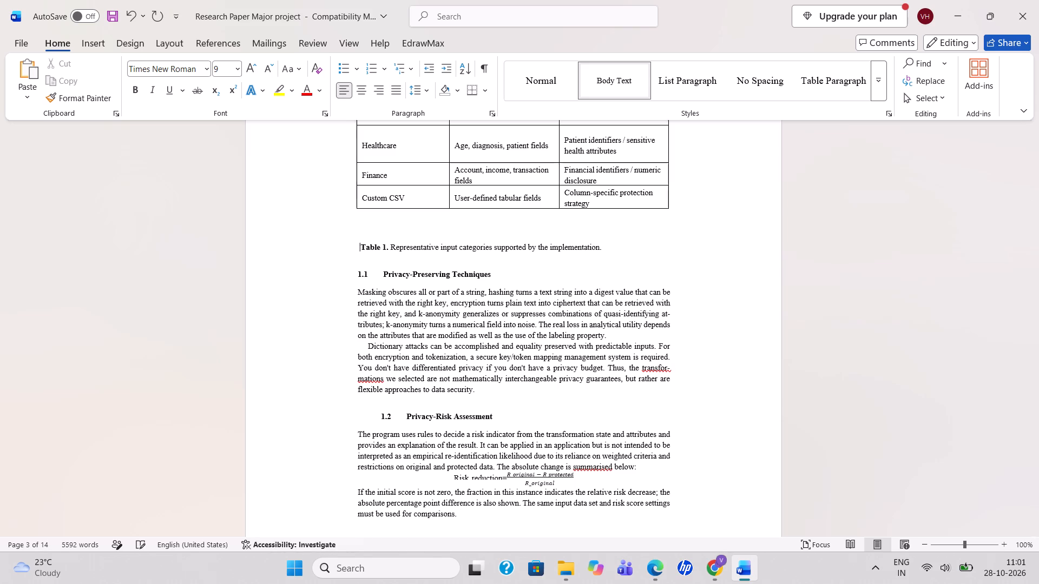
Review pages 1 to 4 for the layout after the paste, including the pasted sections and their originals on page 4.
{"action": "scroll", "coordinate": [371, 249], "scroll_direction": "up", "scroll_amount": 3}
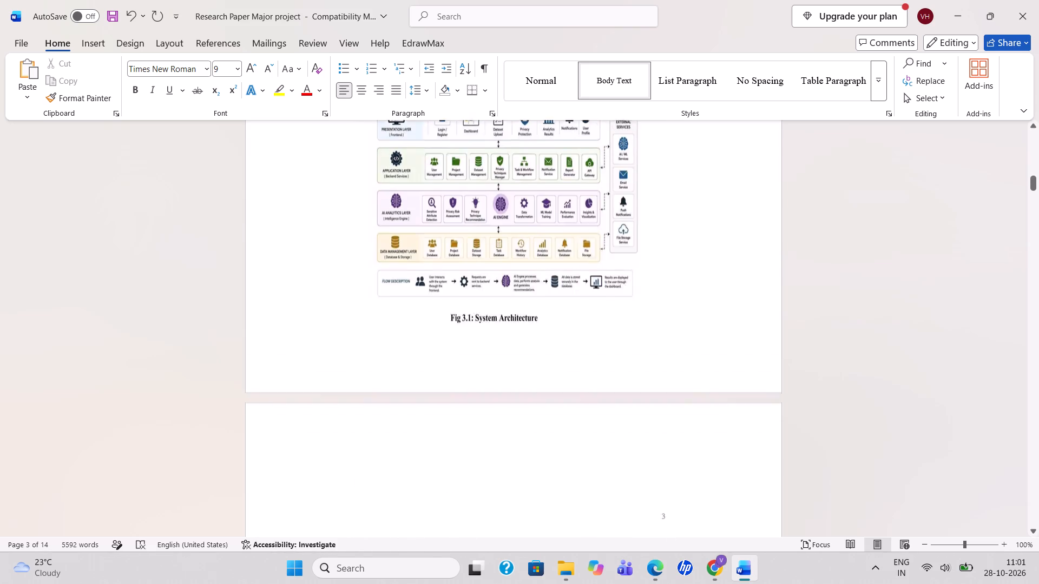
{"action": "scroll", "coordinate": [371, 249], "scroll_direction": "up", "scroll_amount": 4}
{"action": "scroll", "coordinate": [371, 249], "scroll_direction": "down", "scroll_amount": 1}
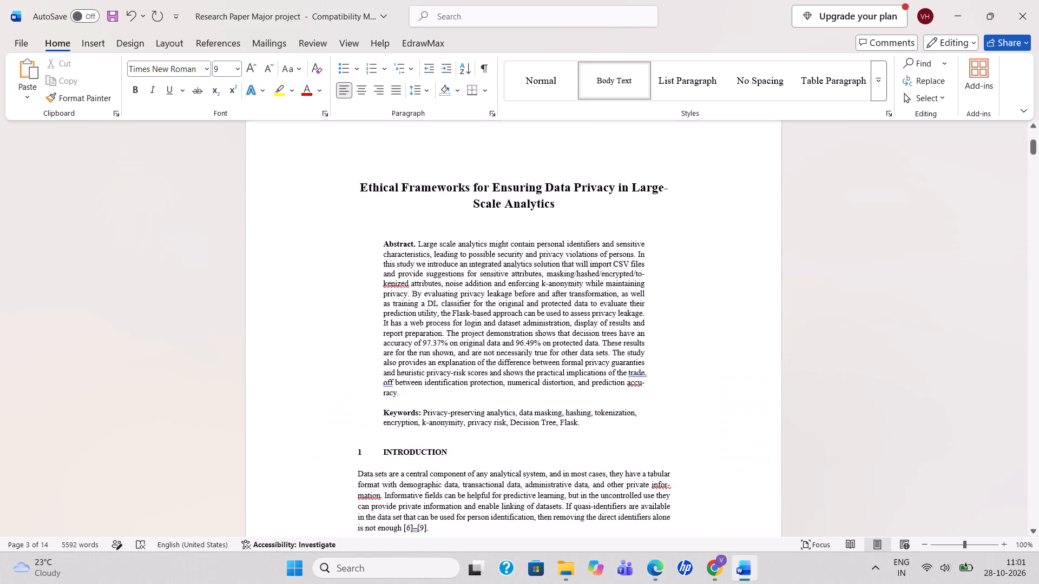
{"action": "scroll", "coordinate": [371, 249], "scroll_direction": "down", "scroll_amount": 3}
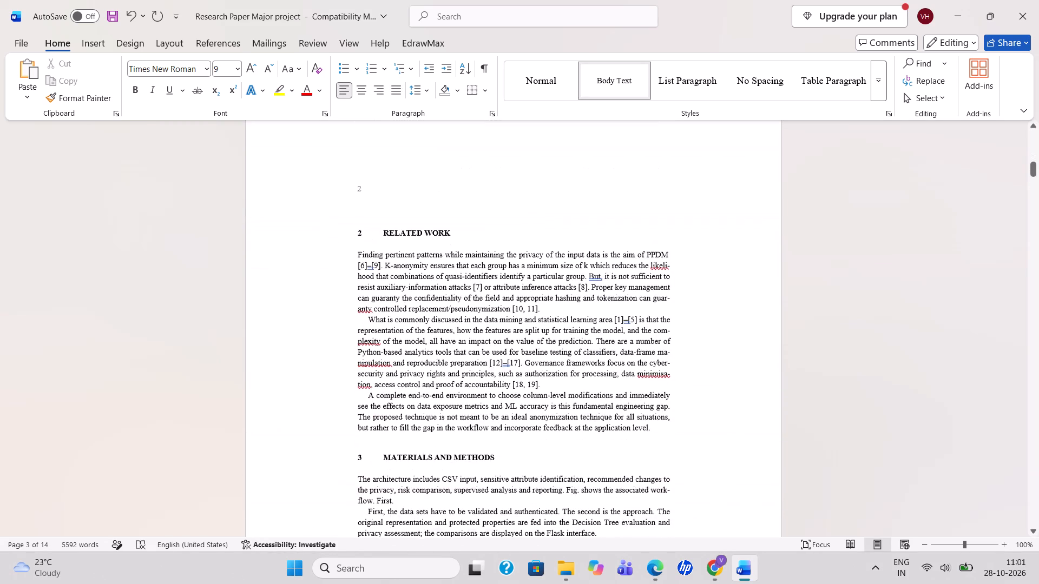
{"action": "scroll", "coordinate": [371, 249], "scroll_direction": "down", "scroll_amount": 2}
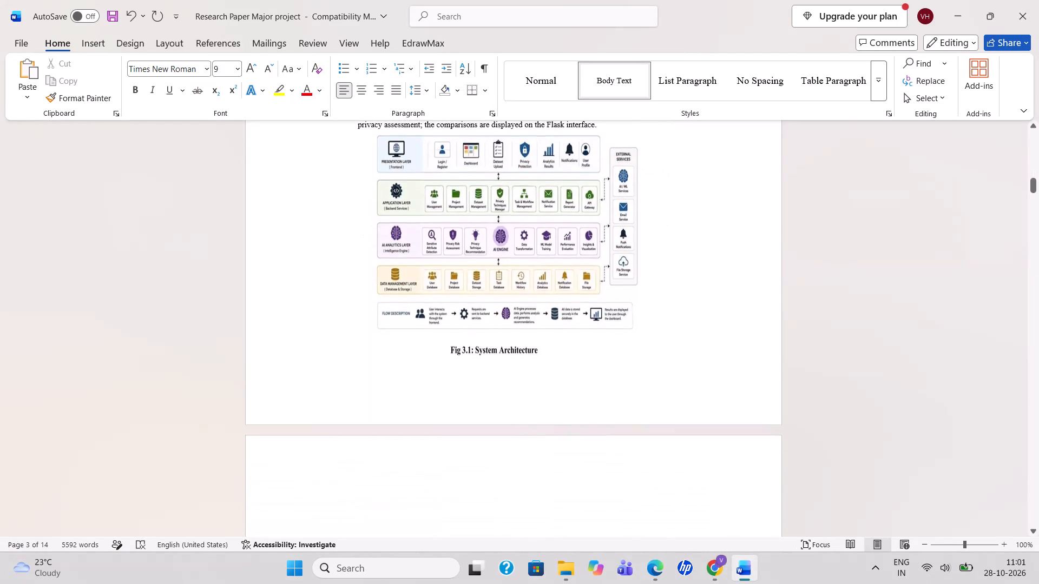
{"action": "scroll", "coordinate": [371, 249], "scroll_direction": "down", "scroll_amount": 3}
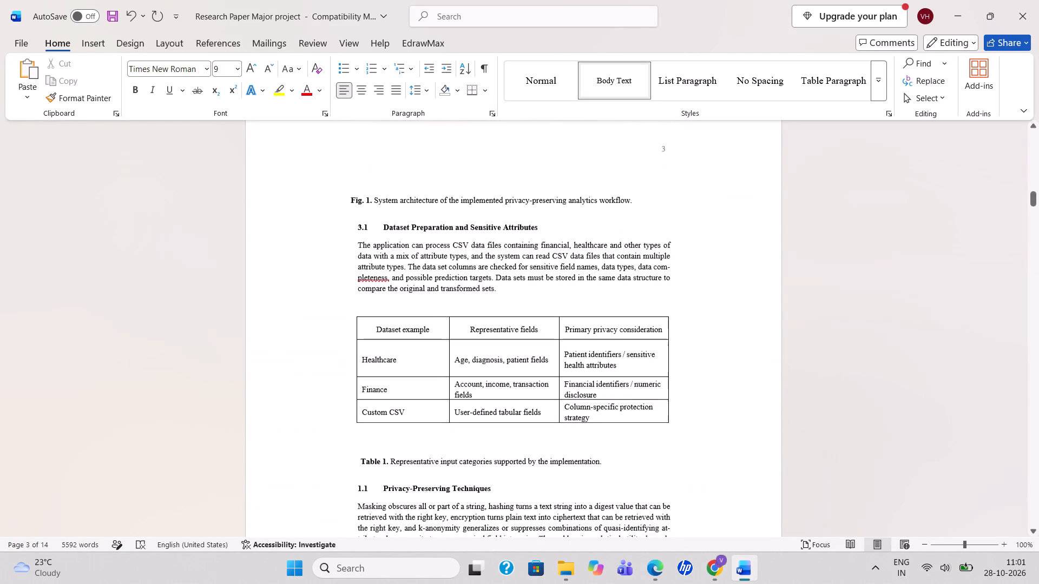
{"action": "scroll", "coordinate": [371, 249], "scroll_direction": "down", "scroll_amount": 2}
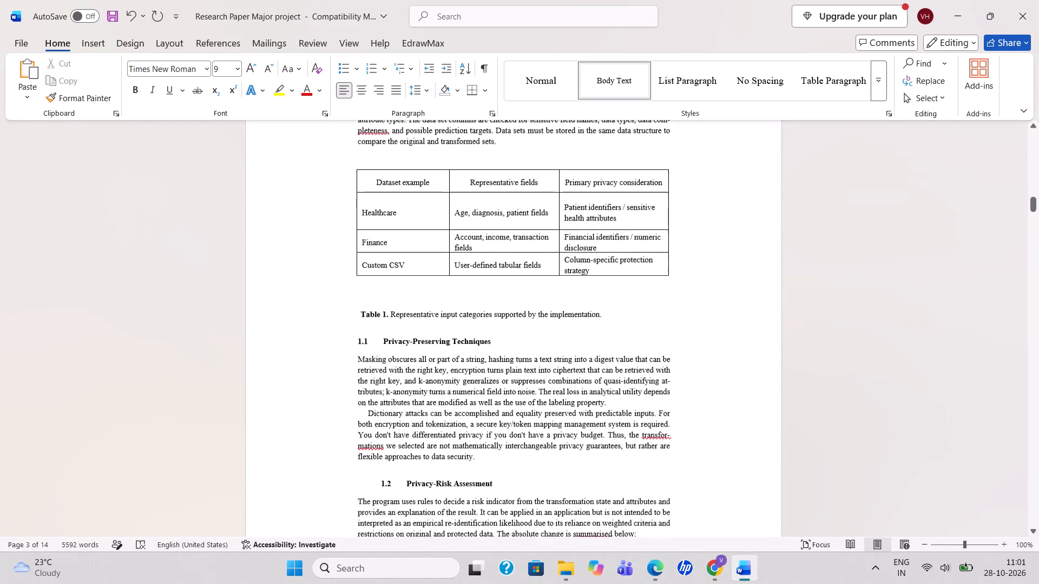
{"action": "scroll", "coordinate": [371, 249], "scroll_direction": "down", "scroll_amount": 2}
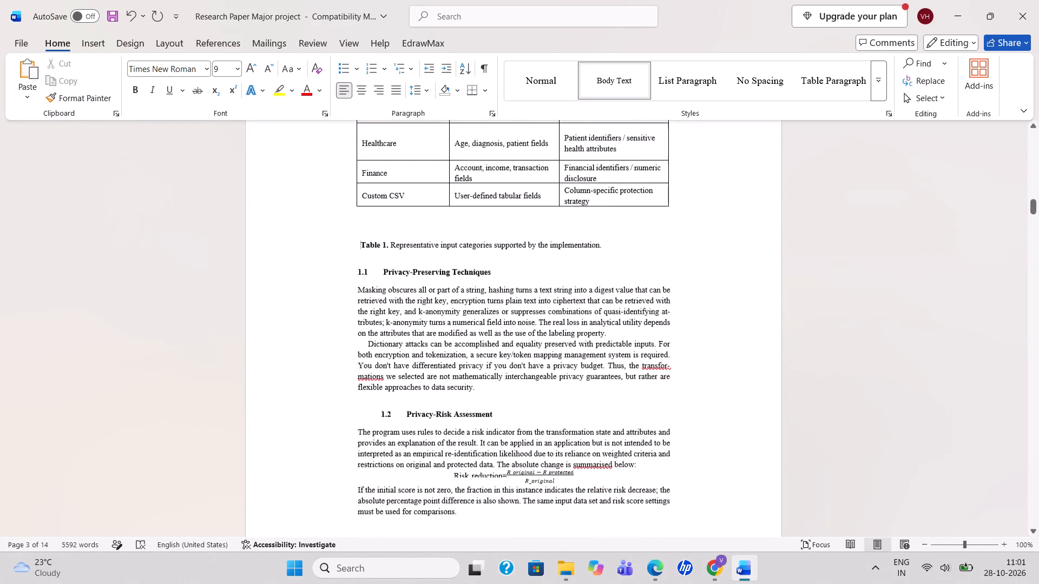
{"action": "scroll", "coordinate": [371, 249], "scroll_direction": "down", "scroll_amount": 3}
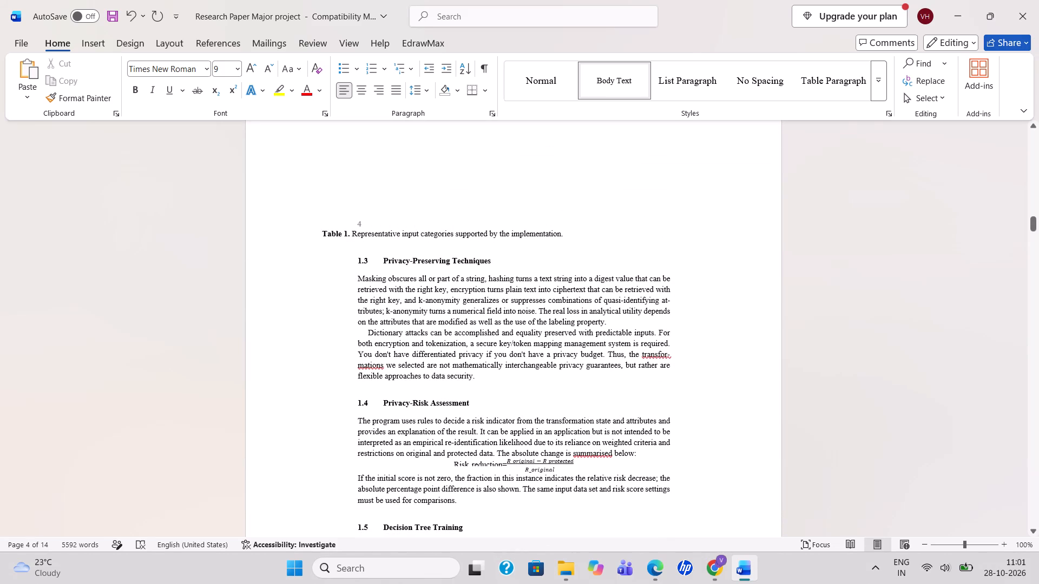
{"action": "scroll", "coordinate": [371, 249], "scroll_direction": "down", "scroll_amount": 1}
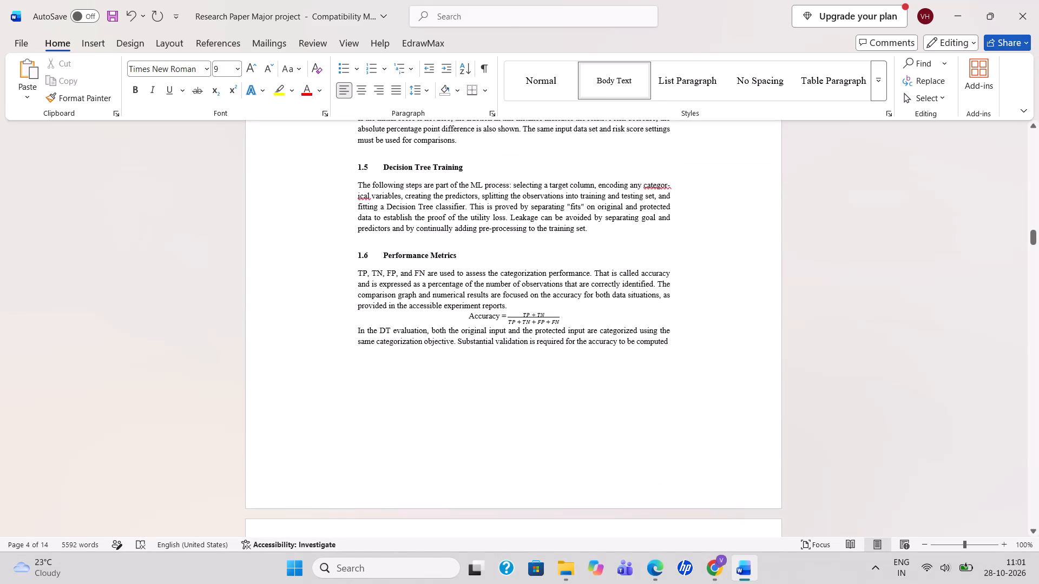
Delete the duplicated text on page 4 from the Table 1 caption through the risk reduction formula.
{"action": "scroll", "coordinate": [371, 249], "scroll_direction": "up", "scroll_amount": 4}
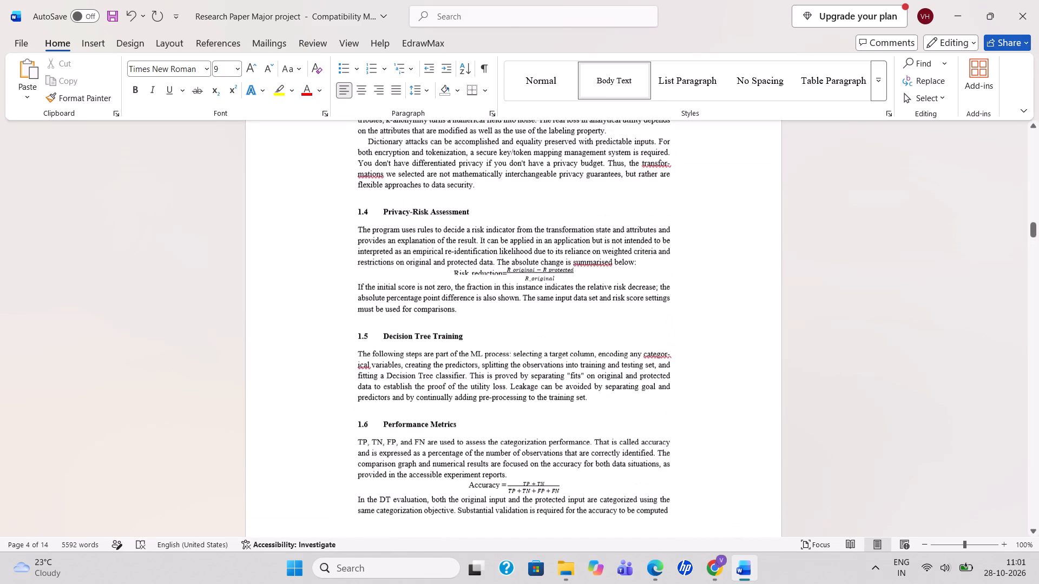
{"action": "scroll", "coordinate": [371, 249], "scroll_direction": "up", "scroll_amount": 2}
{"action": "scroll", "coordinate": [371, 249], "scroll_direction": "down", "scroll_amount": 1}
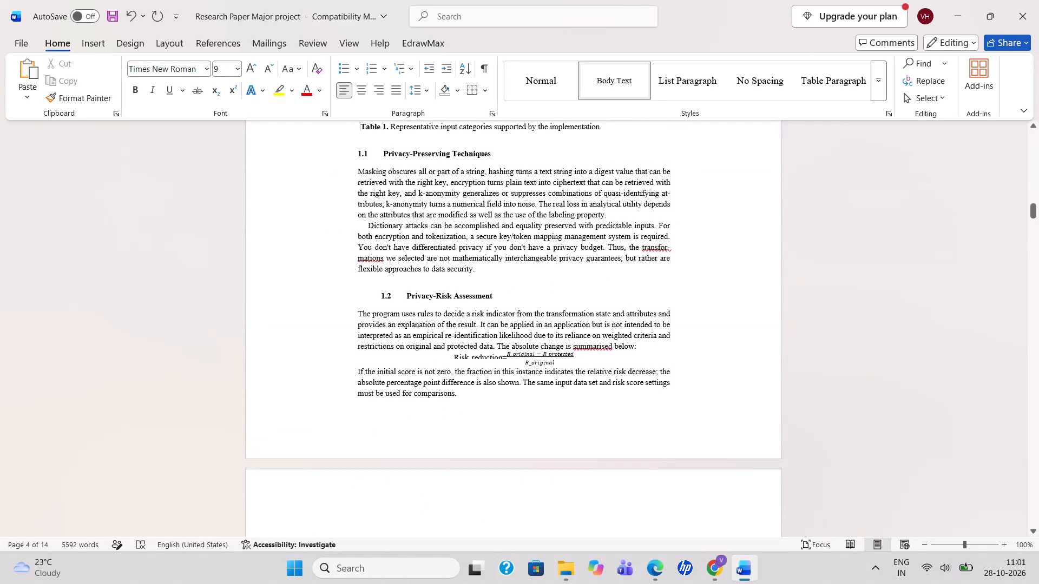
{"action": "scroll", "coordinate": [371, 249], "scroll_direction": "down", "scroll_amount": 2}
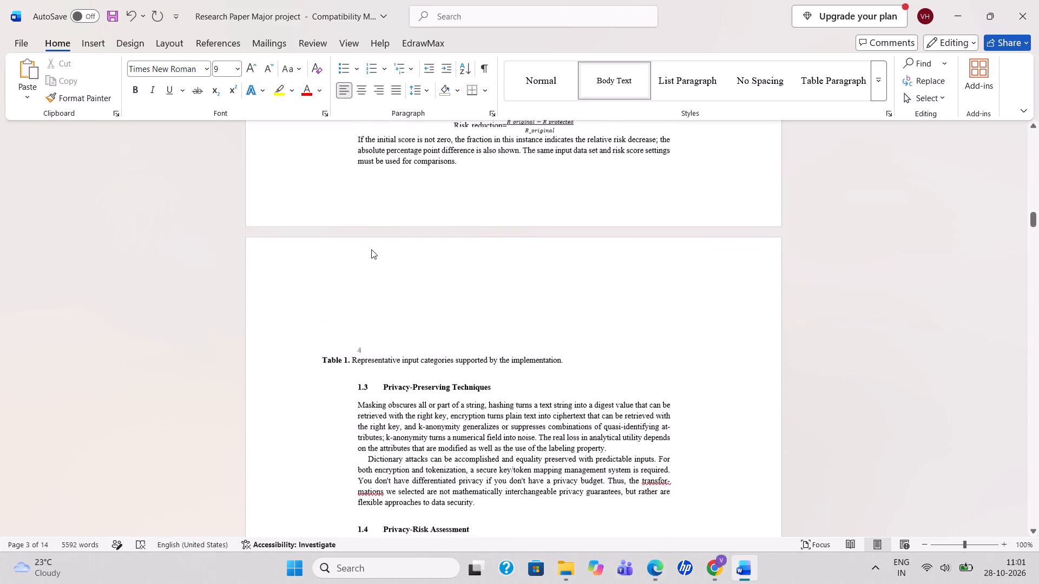
{"action": "scroll", "coordinate": [371, 249], "scroll_direction": "down", "scroll_amount": 1}
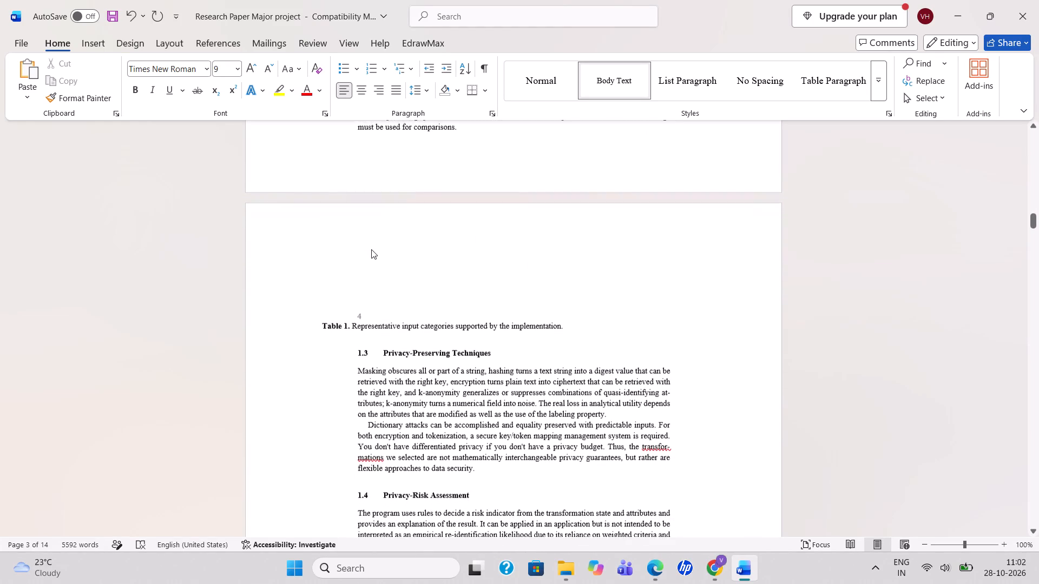
{"action": "scroll", "coordinate": [371, 249], "scroll_direction": "down", "scroll_amount": 1}
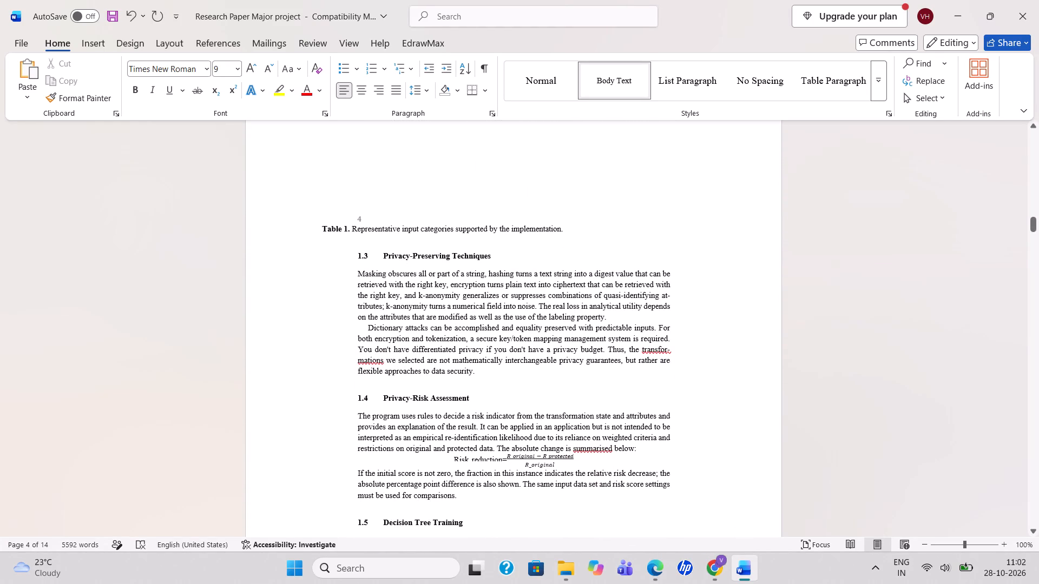
{"action": "left_click_drag", "start_coordinate": [569, 465], "coordinate": [346, 241]}
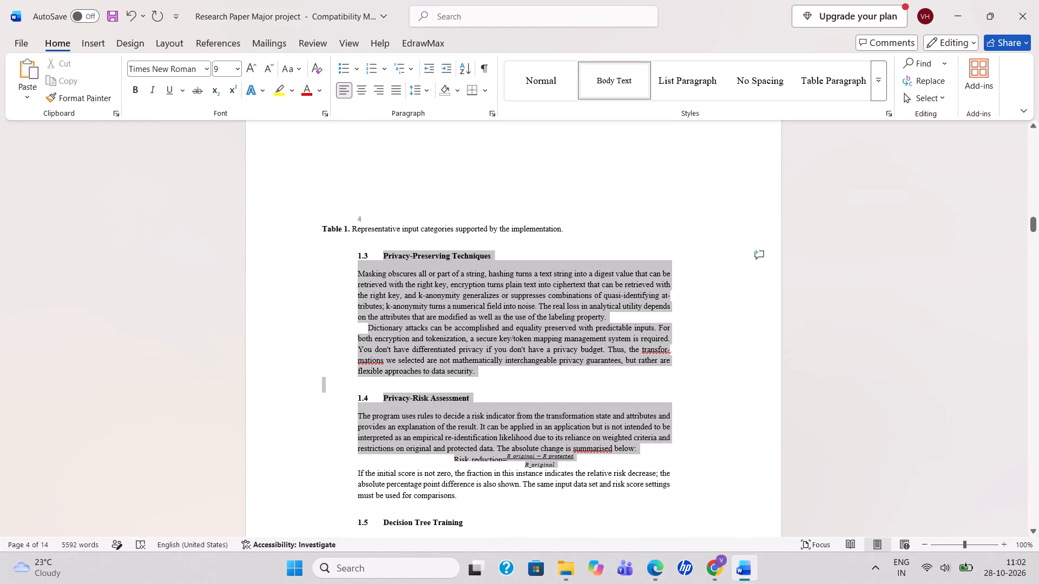
{"action": "left_click_drag", "start_coordinate": [346, 241], "coordinate": [325, 228]}
{"action": "key", "text": "BackSpace"}
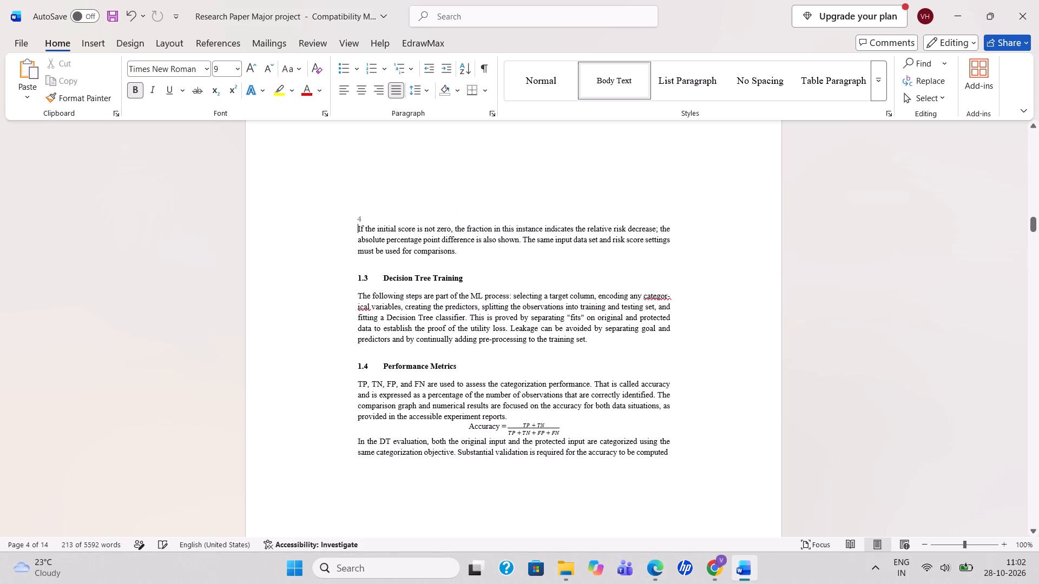
Delete the duplicated paragraph starting "If the initial score is not zero" at the top of page 4.
{"action": "scroll", "coordinate": [382, 278], "scroll_direction": "up", "scroll_amount": 1}
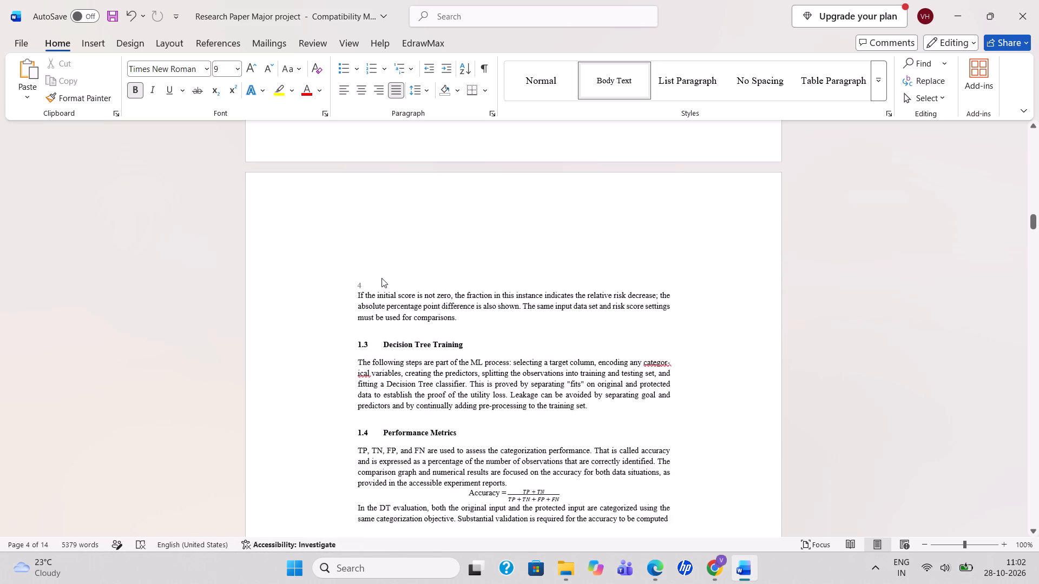
{"action": "scroll", "coordinate": [382, 278], "scroll_direction": "up", "scroll_amount": 3}
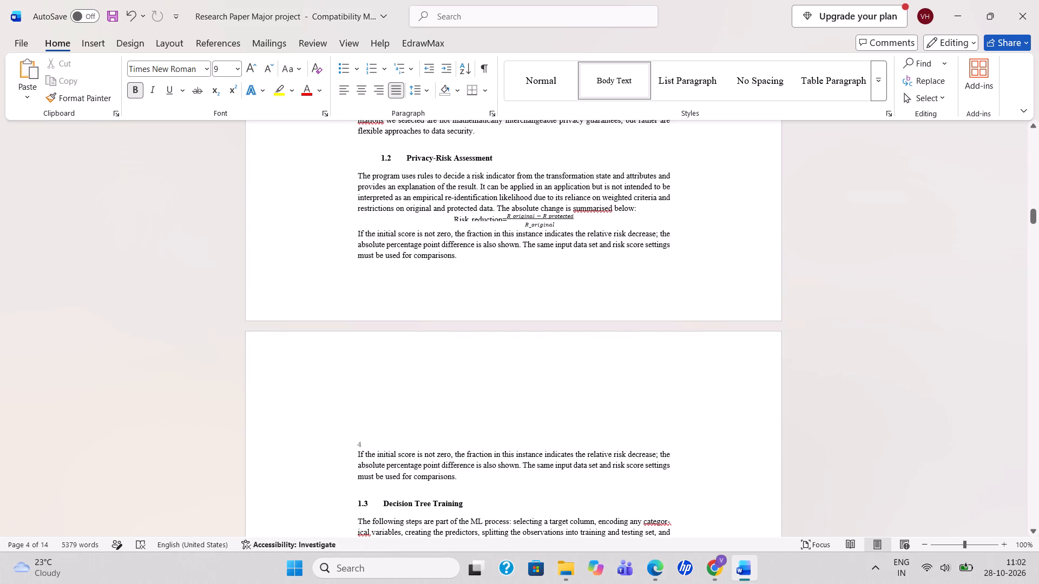
{"action": "left_click_drag", "start_coordinate": [463, 475], "coordinate": [360, 456]}
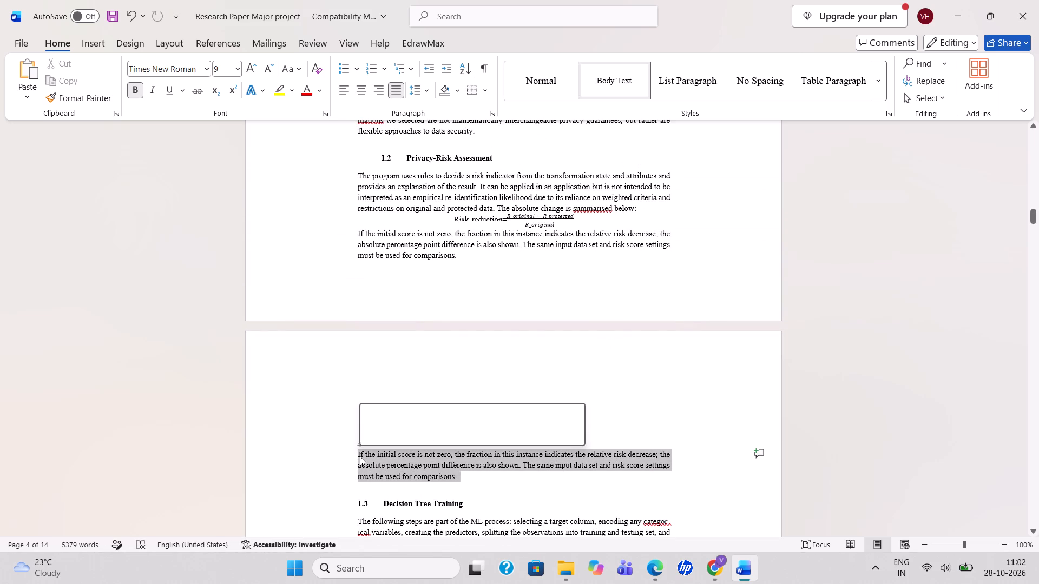
{"action": "key", "text": "BackSpace"}
Replace the indented number of the Privacy-Risk Assessment heading on page 3 with 1.2 at the text margin.
{"action": "scroll", "coordinate": [438, 395], "scroll_direction": "up", "scroll_amount": 1}
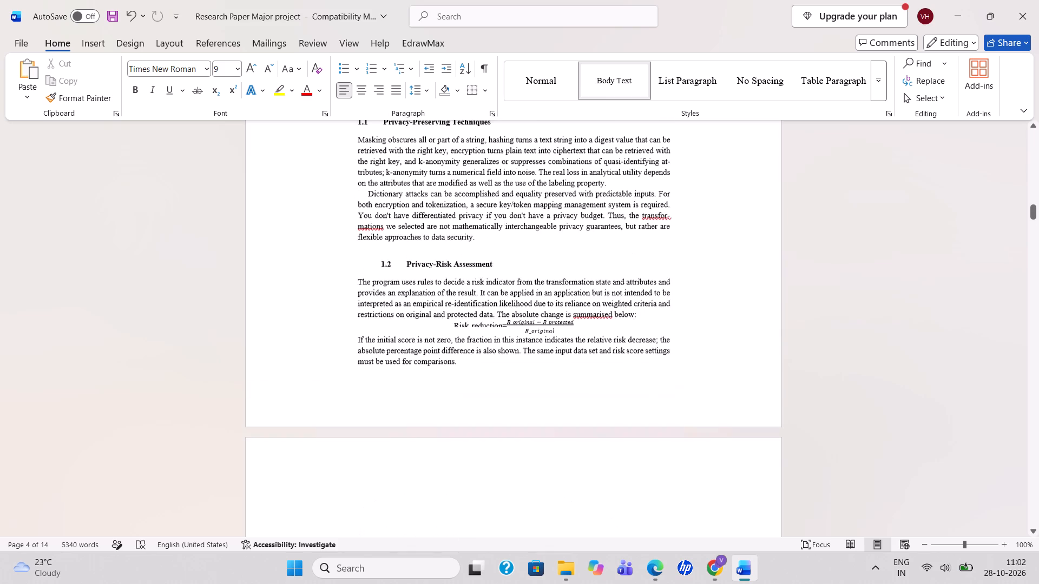
{"action": "scroll", "coordinate": [438, 395], "scroll_direction": "up", "scroll_amount": 2}
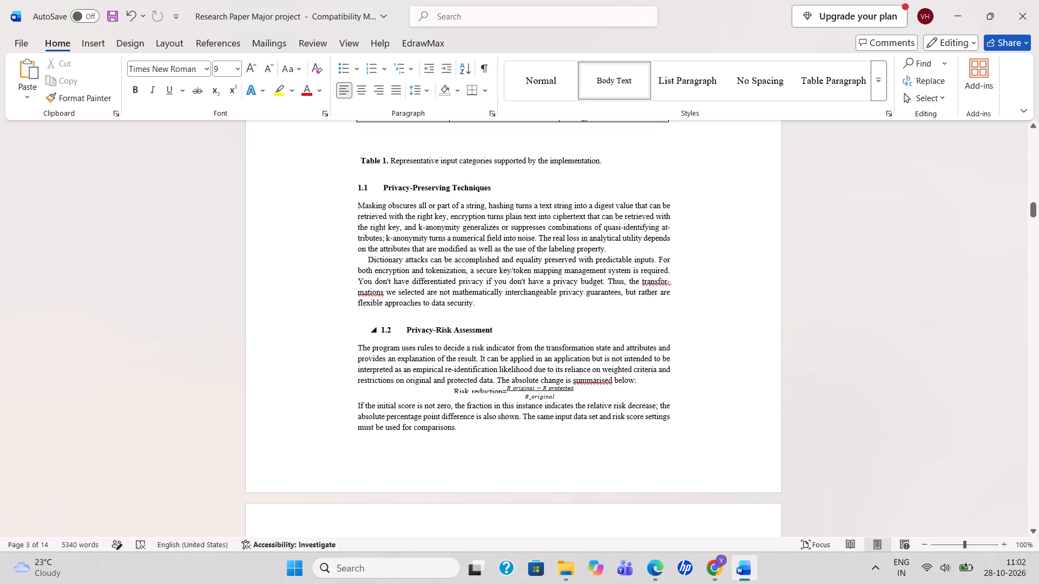
{"action": "left_click", "coordinate": [380, 330]}
{"action": "left_click", "coordinate": [364, 330]}
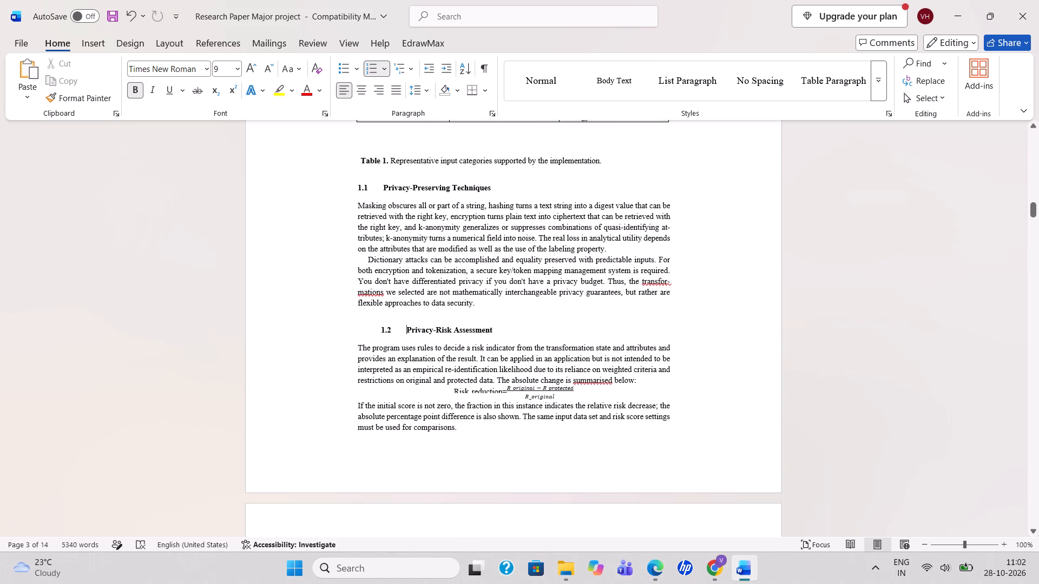
{"action": "key", "text": "BackSpace"}
{"action": "key", "text": "BackSpace"}
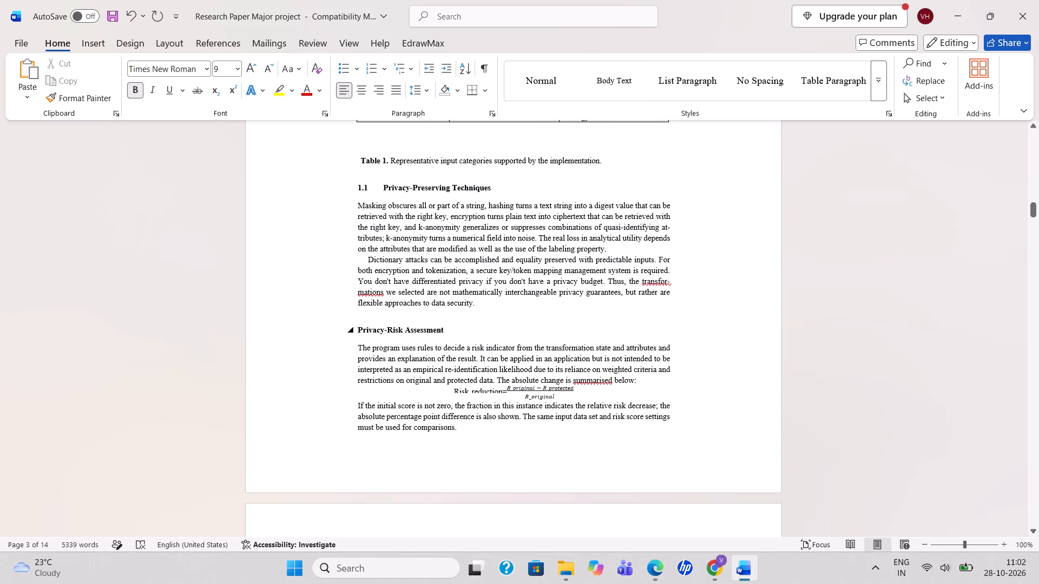
{"action": "key", "text": "space"}
{"action": "key", "text": "space"}
{"action": "key", "text": "BackSpace"}
{"action": "key", "text": "1"}
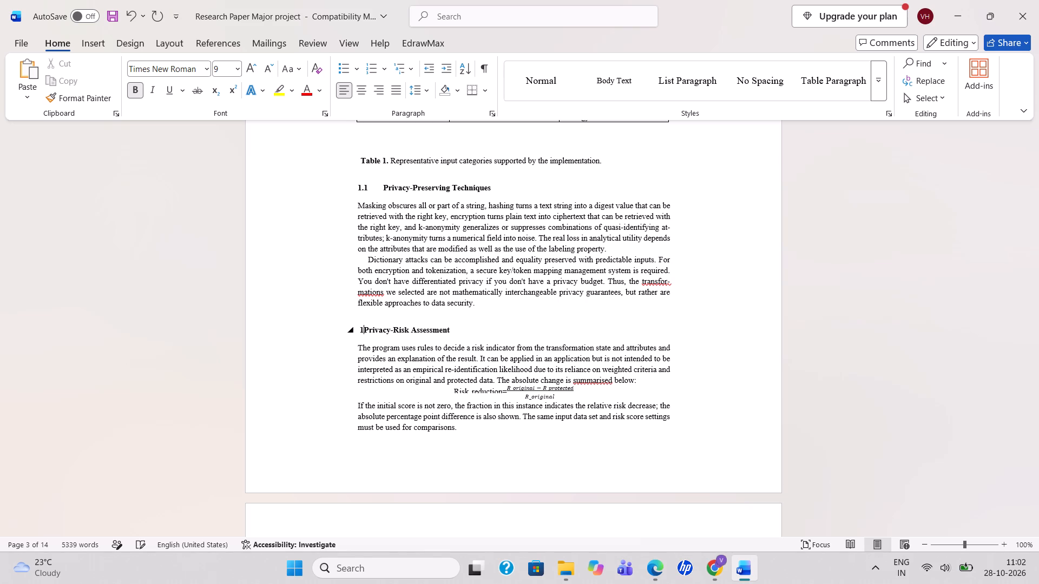
{"action": "type", "text": ".2"}
{"action": "key", "text": "space"}
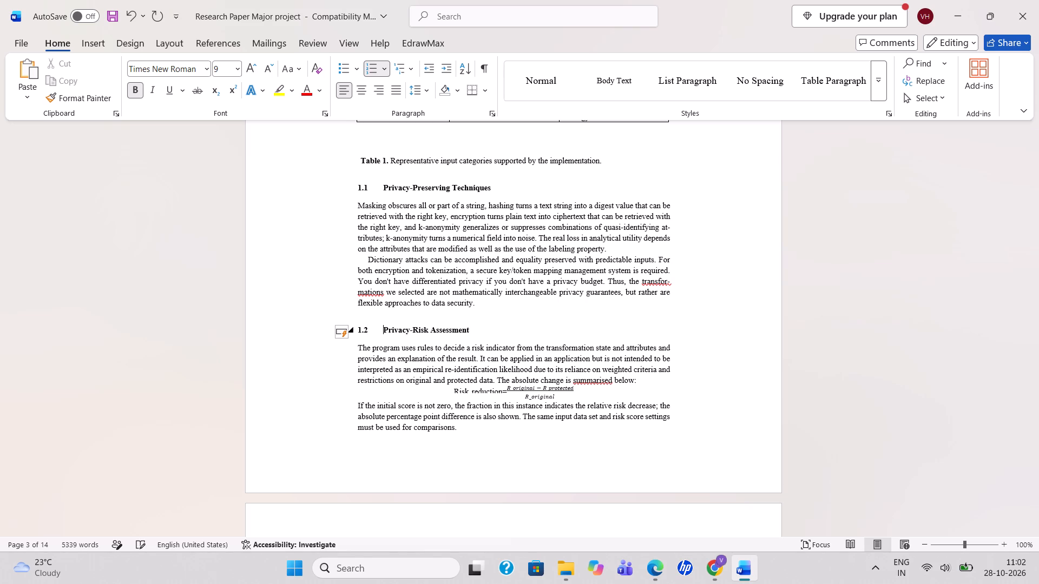
Examine pages 4 to 6 for remaining blank gaps, text split across pages and section numbering.
{"action": "scroll", "coordinate": [432, 450], "scroll_direction": "down", "scroll_amount": 1}
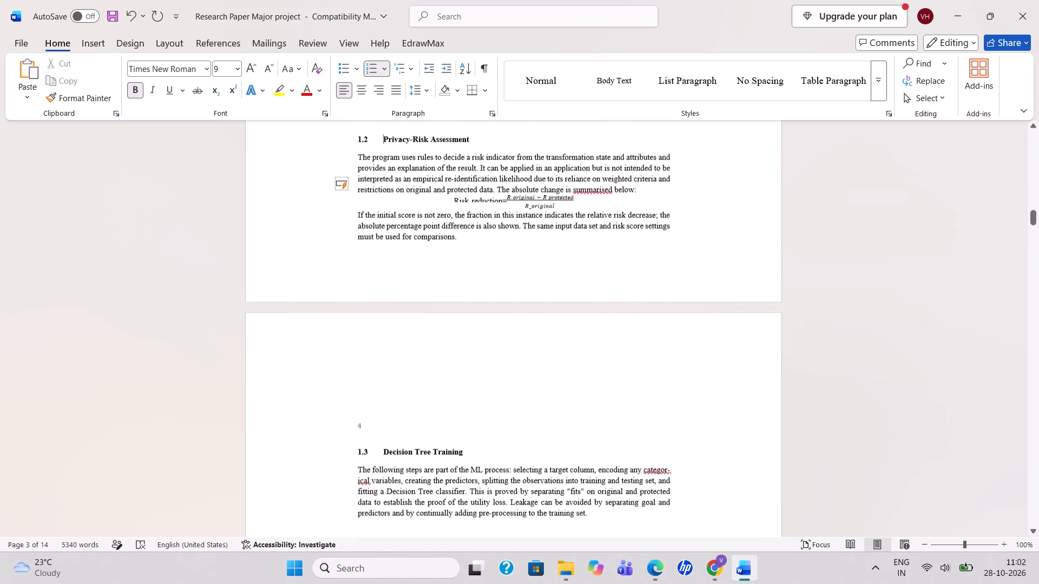
{"action": "scroll", "coordinate": [432, 450], "scroll_direction": "down", "scroll_amount": 4}
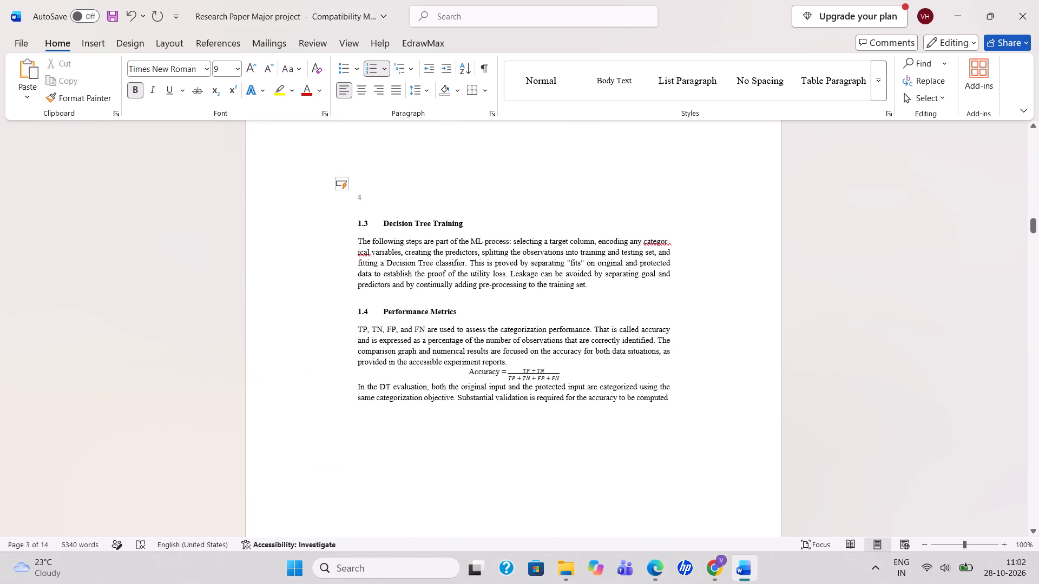
{"action": "scroll", "coordinate": [432, 450], "scroll_direction": "down", "scroll_amount": 3}
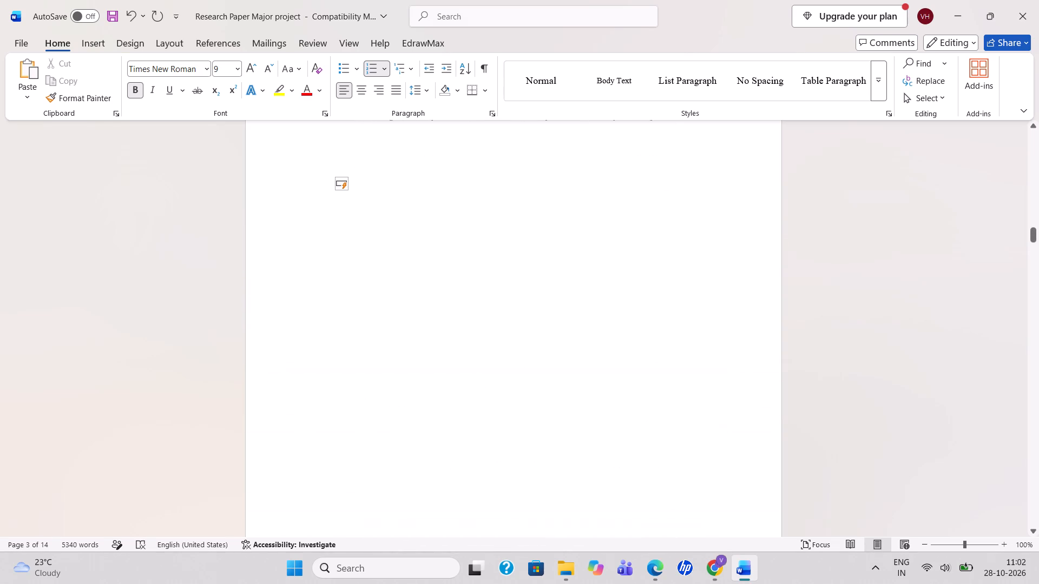
{"action": "scroll", "coordinate": [432, 450], "scroll_direction": "down", "scroll_amount": 2}
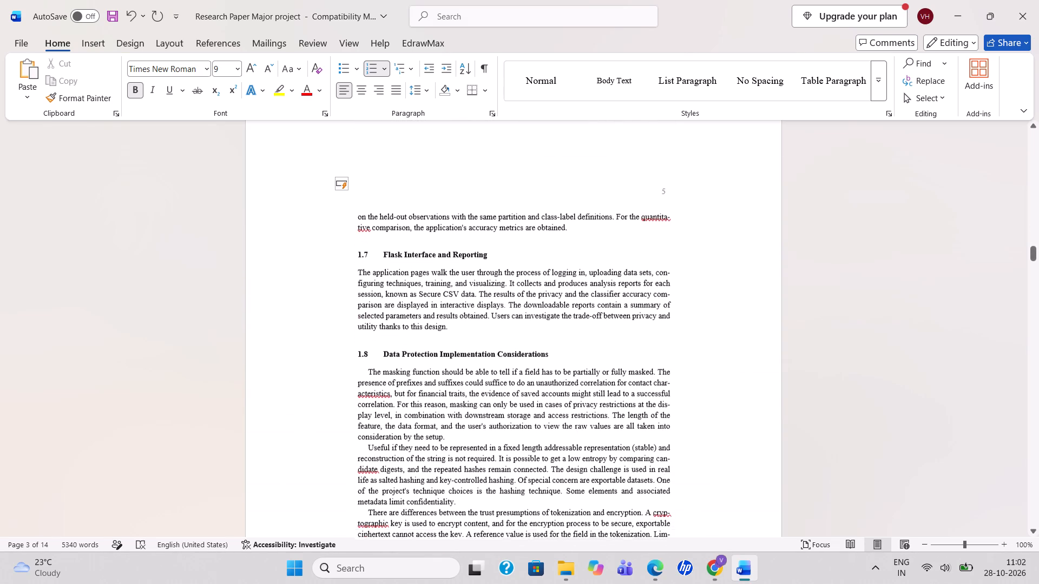
{"action": "scroll", "coordinate": [432, 450], "scroll_direction": "down", "scroll_amount": 1}
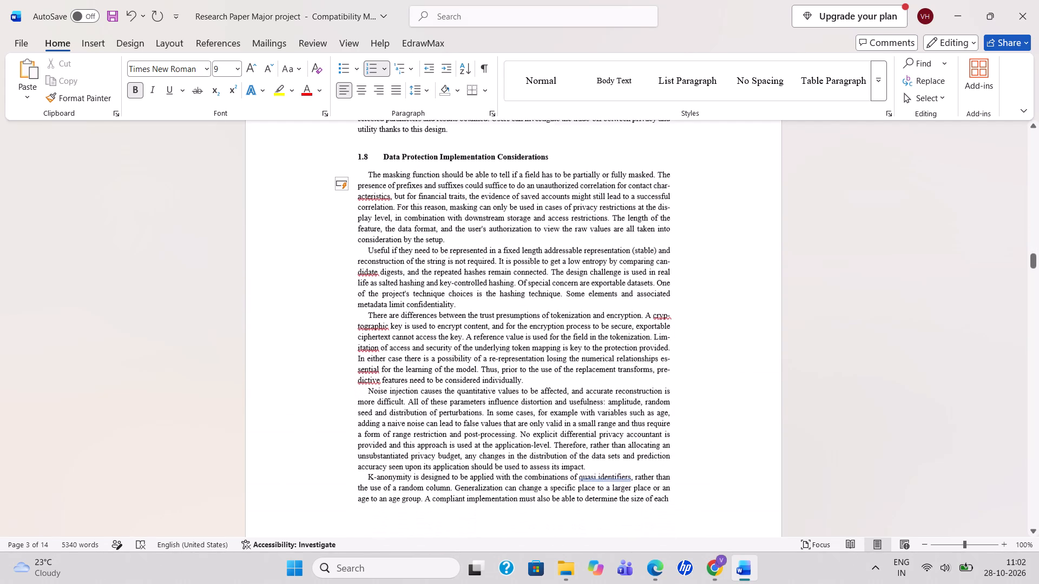
{"action": "scroll", "coordinate": [432, 450], "scroll_direction": "down", "scroll_amount": 1}
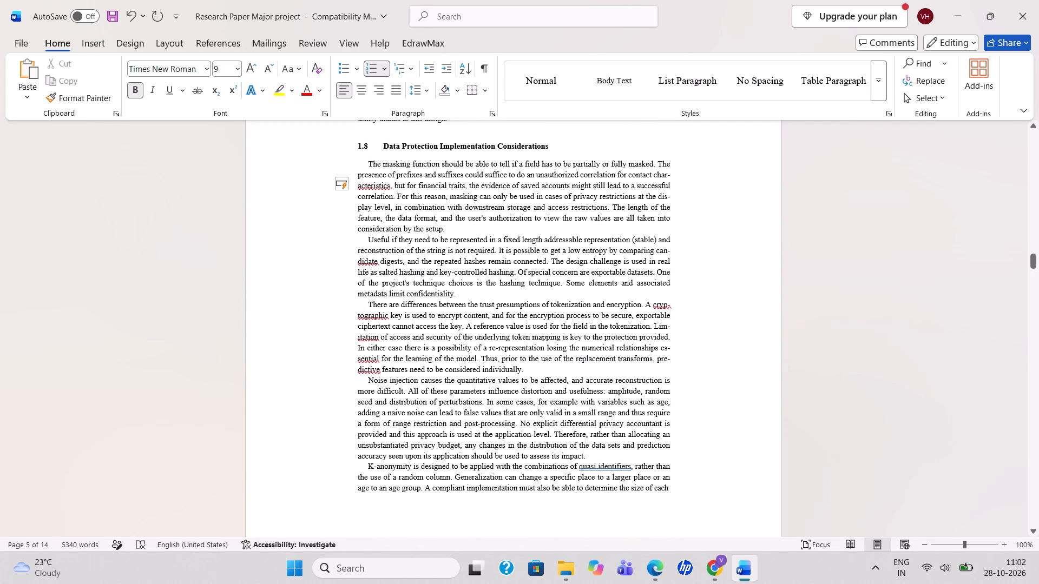
{"action": "scroll", "coordinate": [489, 427], "scroll_direction": "down", "scroll_amount": 3}
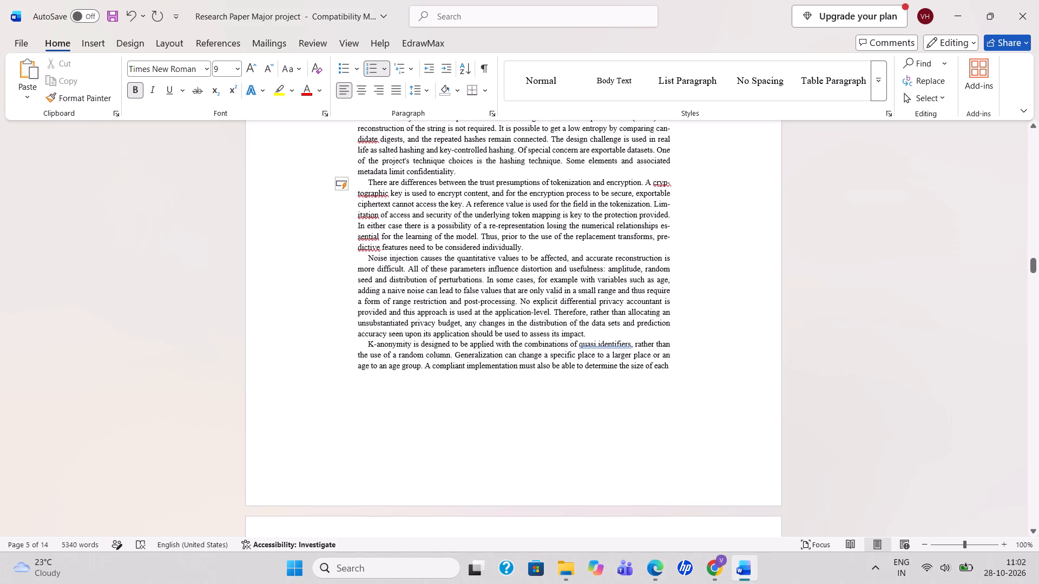
{"action": "scroll", "coordinate": [489, 427], "scroll_direction": "down", "scroll_amount": 1}
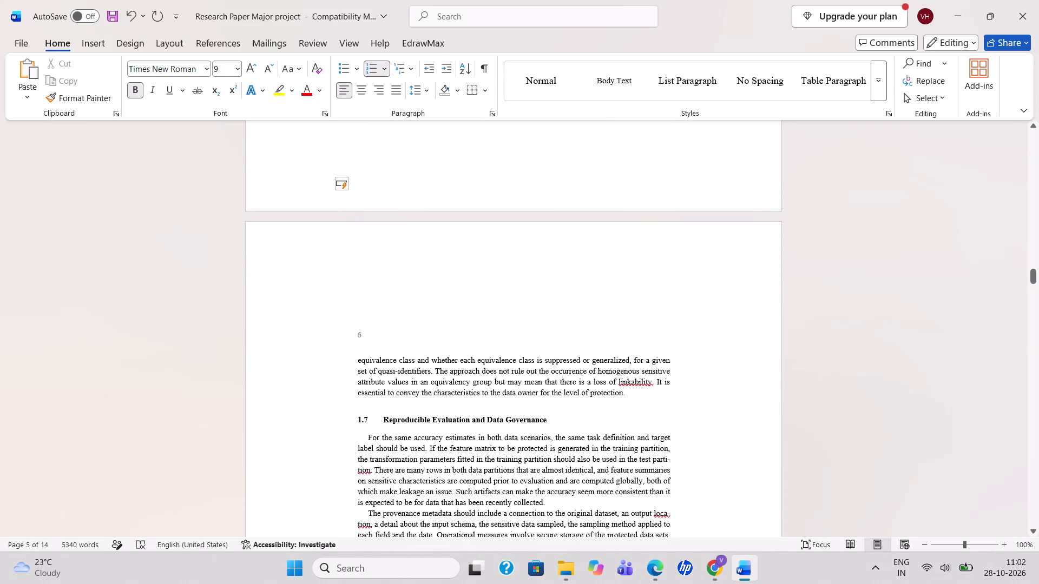
Copy the page 5 text from "on the held-out observations" through "metadata limit confidentiality." onto a new line at the end of page 4's text.
{"action": "scroll", "coordinate": [603, 367], "scroll_direction": "up", "scroll_amount": 3}
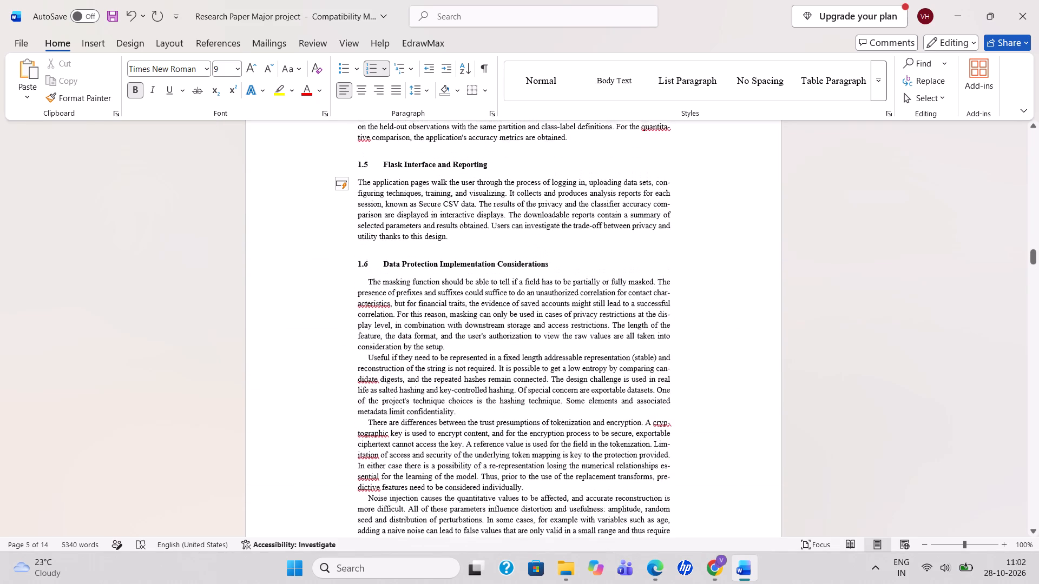
{"action": "scroll", "coordinate": [571, 358], "scroll_direction": "up", "scroll_amount": 5}
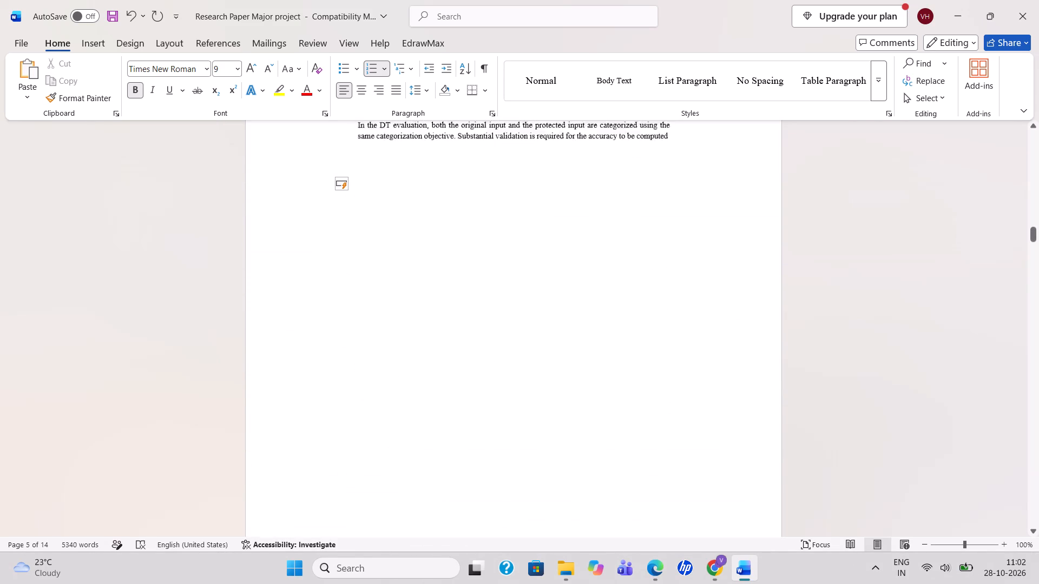
{"action": "scroll", "coordinate": [571, 358], "scroll_direction": "up", "scroll_amount": 1}
{"action": "scroll", "coordinate": [571, 358], "scroll_direction": "down", "scroll_amount": 5}
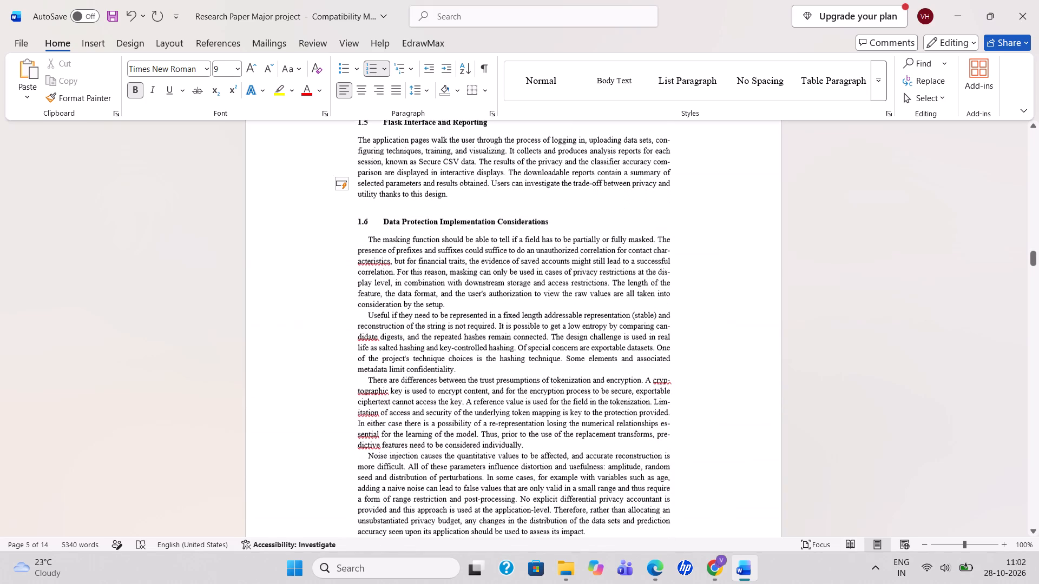
{"action": "scroll", "coordinate": [571, 358], "scroll_direction": "up", "scroll_amount": 1}
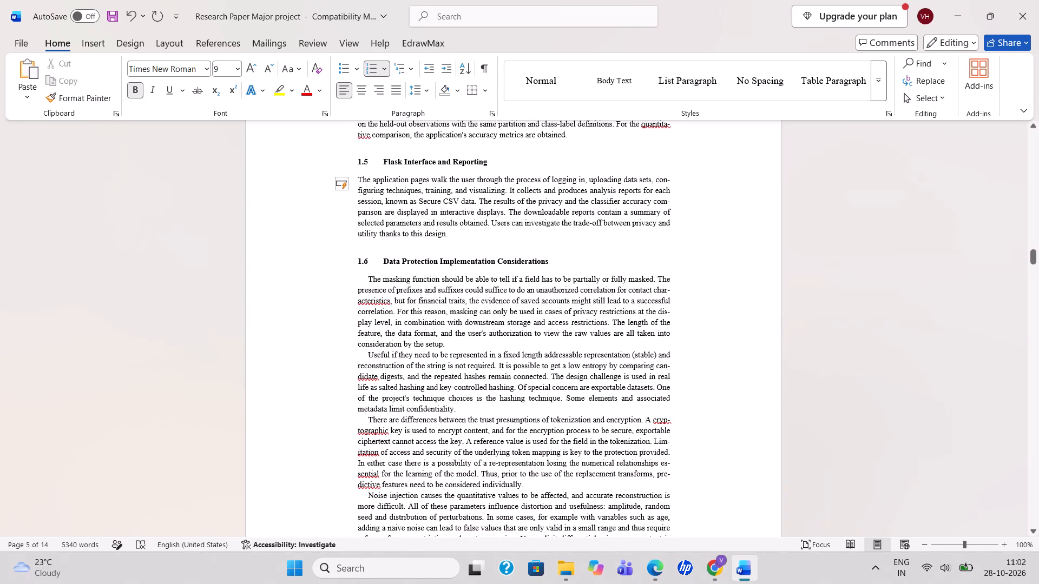
{"action": "left_click_drag", "start_coordinate": [481, 408], "coordinate": [352, 115]}
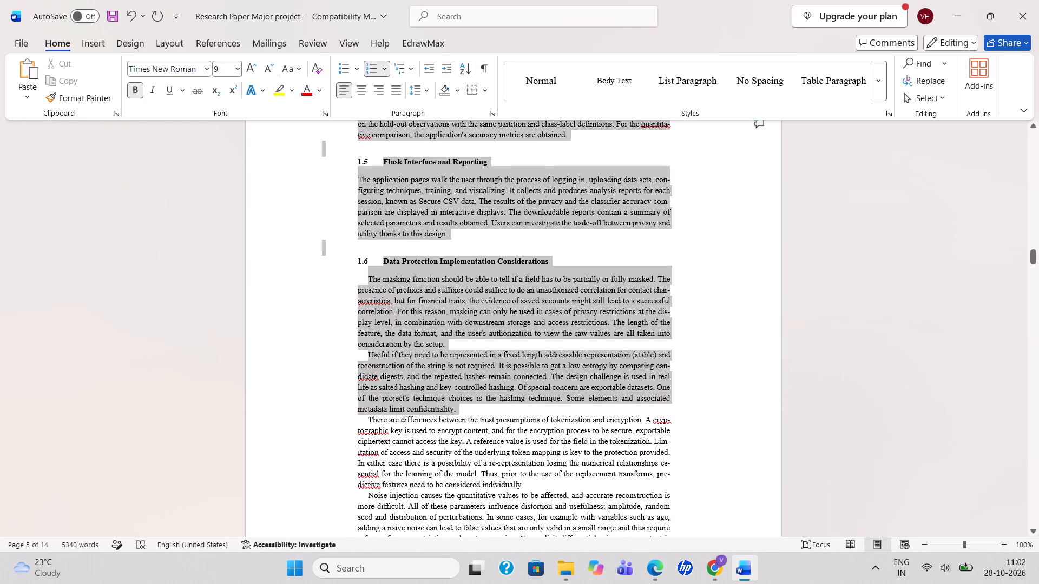
{"action": "left_click_drag", "start_coordinate": [352, 115], "coordinate": [361, 315]}
{"action": "key", "text": "ctrl+c"}
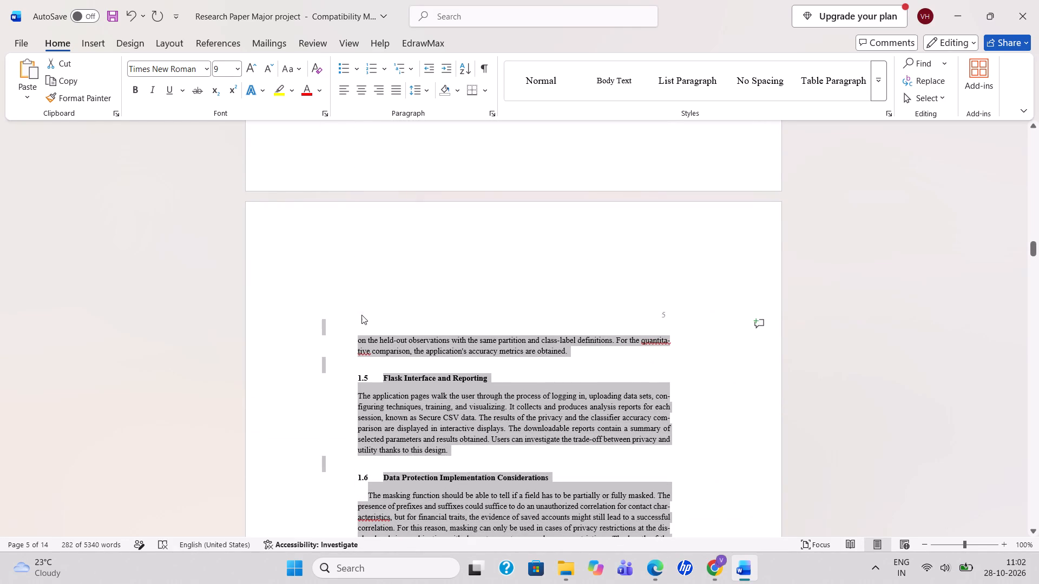
{"action": "scroll", "coordinate": [426, 221], "scroll_direction": "up", "scroll_amount": 3}
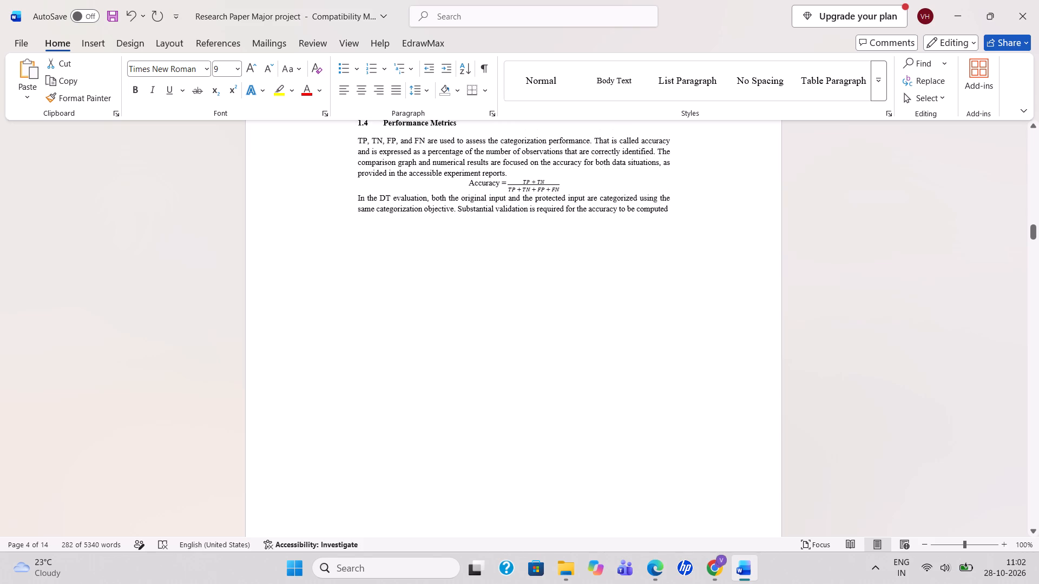
{"action": "left_click", "coordinate": [673, 205]}
{"action": "key", "text": "Return"}
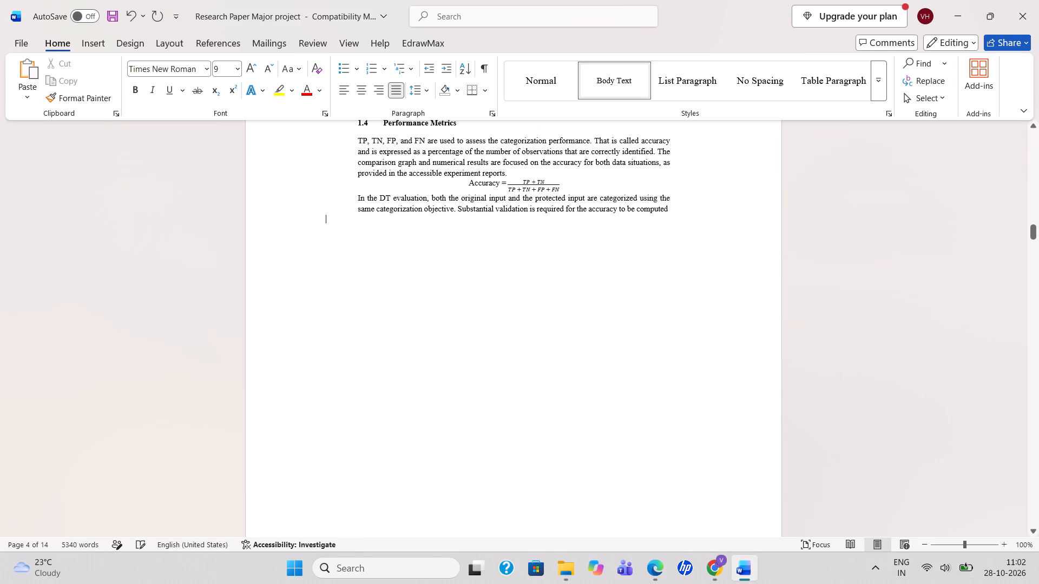
{"action": "key", "text": "ctrl+v"}
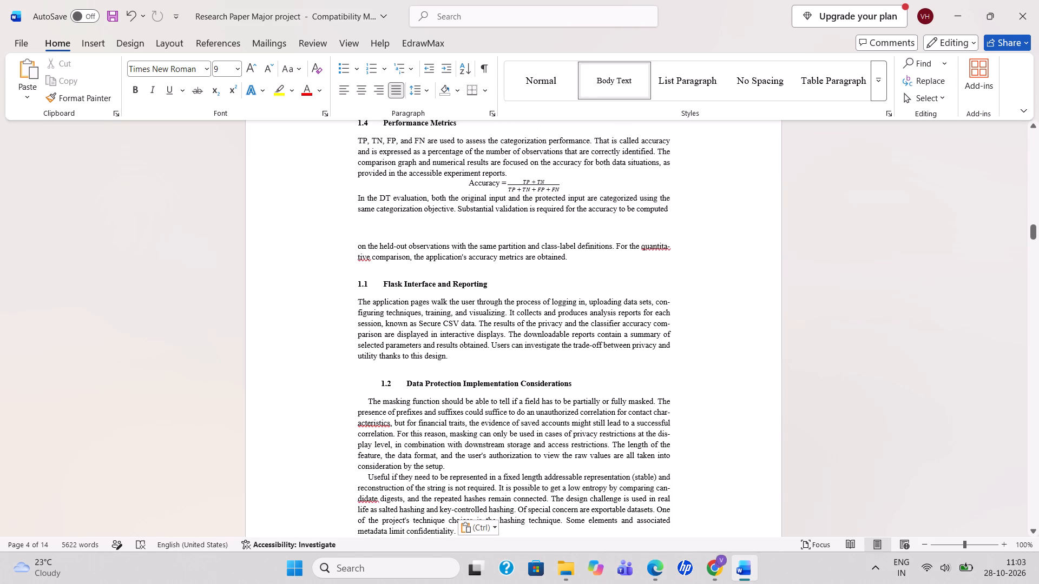
Close the gap above the pasted "on the held-out observations" line on page 4 and pad it with spaces to the text margin.
{"action": "left_click", "coordinate": [358, 244]}
{"action": "key", "text": "BackSpace"}
{"action": "key", "text": "BackSpace"}
{"action": "key", "text": "BackSpace"}
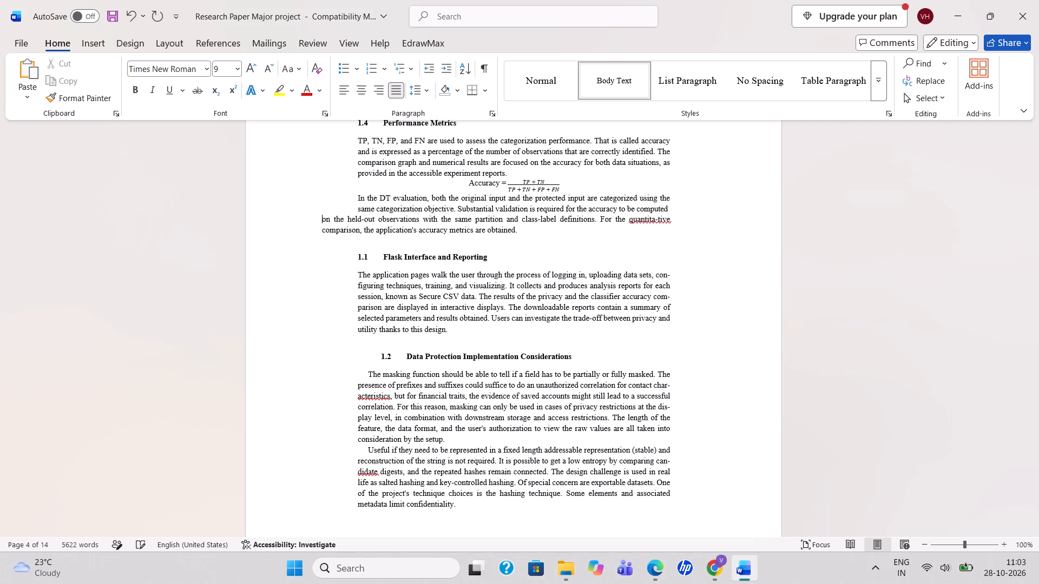
{"action": "key", "text": "space"}
{"action": "key", "text": "space"}
{"action": "key", "text": "space"}
{"action": "key", "text": "space"}
{"action": "key", "text": "space"}
{"action": "key", "text": "space"}
{"action": "key", "text": "space"}
{"action": "key", "text": "space"}
{"action": "key", "text": "space"}
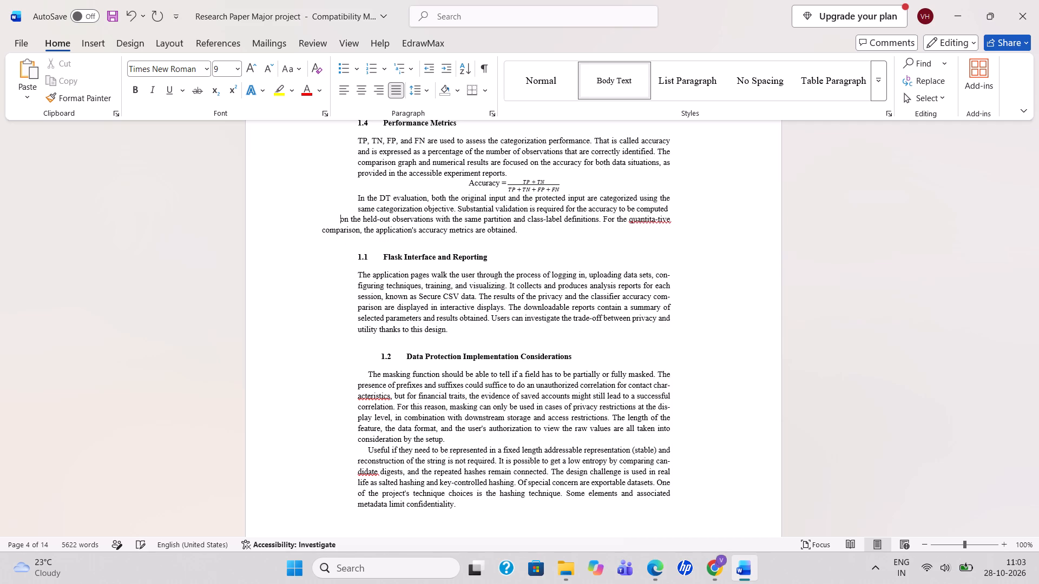
{"action": "key", "text": "space"}
{"action": "key", "text": "space"}
{"action": "key", "text": "space"}
{"action": "key", "text": "space"}
{"action": "key", "text": "space"}
{"action": "key", "text": "space"}
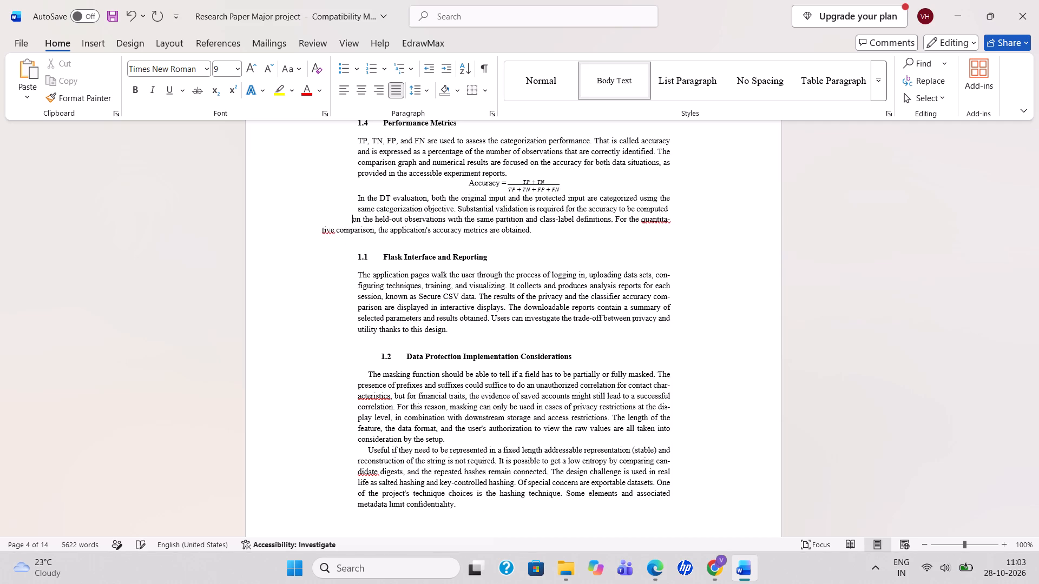
{"action": "key", "text": "space"}
{"action": "key", "text": "space"}
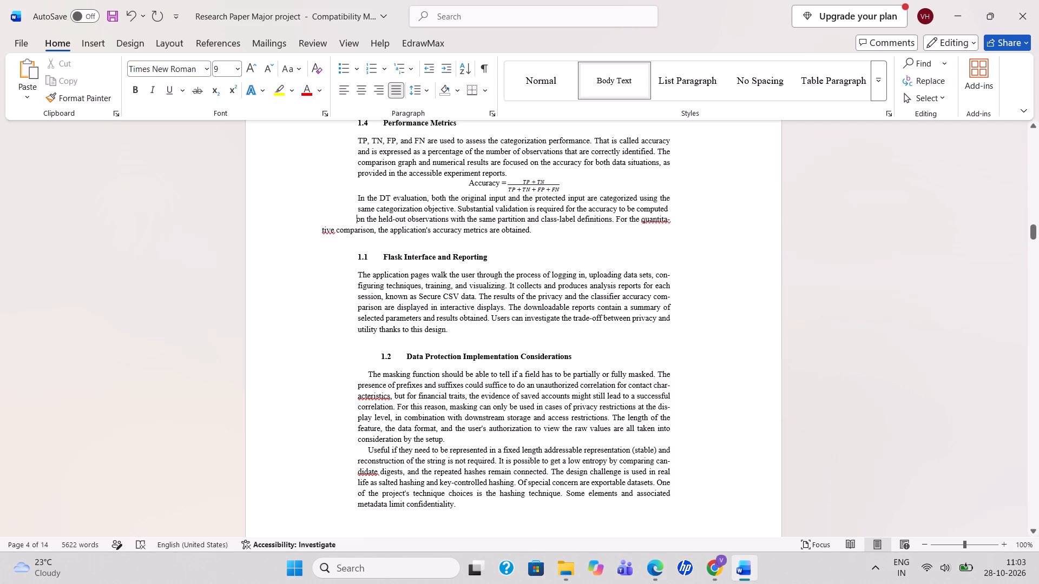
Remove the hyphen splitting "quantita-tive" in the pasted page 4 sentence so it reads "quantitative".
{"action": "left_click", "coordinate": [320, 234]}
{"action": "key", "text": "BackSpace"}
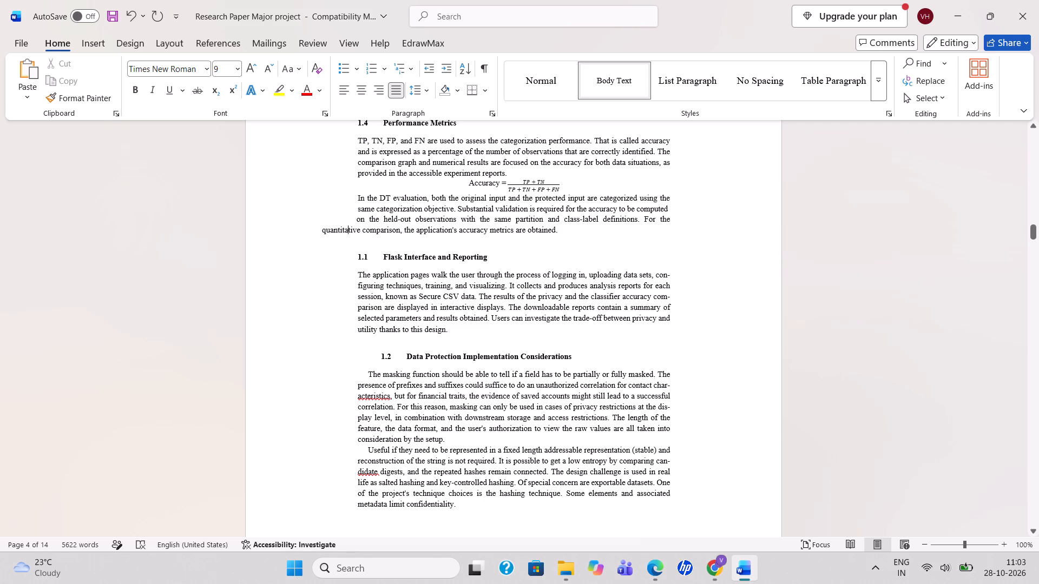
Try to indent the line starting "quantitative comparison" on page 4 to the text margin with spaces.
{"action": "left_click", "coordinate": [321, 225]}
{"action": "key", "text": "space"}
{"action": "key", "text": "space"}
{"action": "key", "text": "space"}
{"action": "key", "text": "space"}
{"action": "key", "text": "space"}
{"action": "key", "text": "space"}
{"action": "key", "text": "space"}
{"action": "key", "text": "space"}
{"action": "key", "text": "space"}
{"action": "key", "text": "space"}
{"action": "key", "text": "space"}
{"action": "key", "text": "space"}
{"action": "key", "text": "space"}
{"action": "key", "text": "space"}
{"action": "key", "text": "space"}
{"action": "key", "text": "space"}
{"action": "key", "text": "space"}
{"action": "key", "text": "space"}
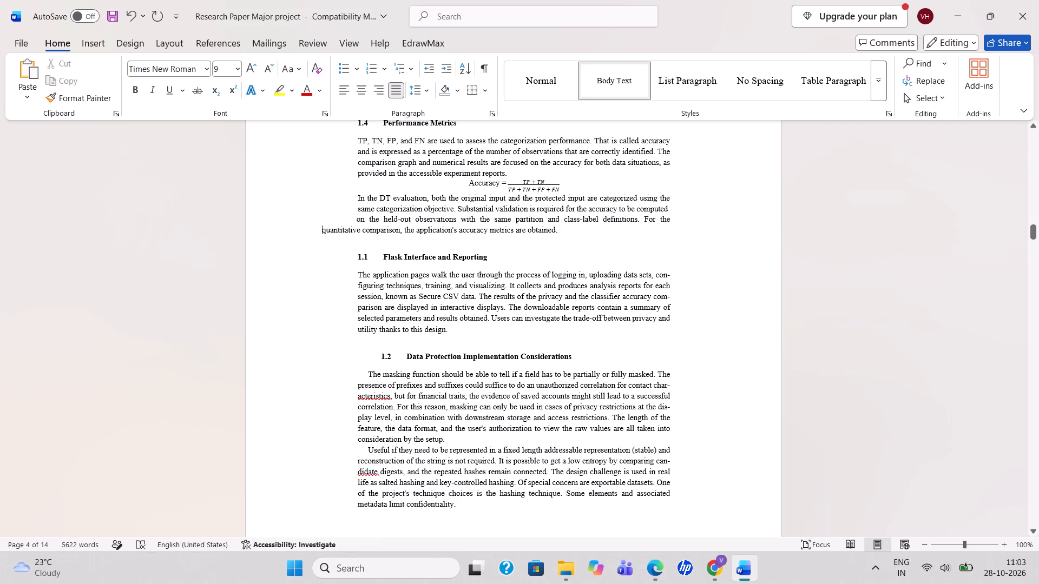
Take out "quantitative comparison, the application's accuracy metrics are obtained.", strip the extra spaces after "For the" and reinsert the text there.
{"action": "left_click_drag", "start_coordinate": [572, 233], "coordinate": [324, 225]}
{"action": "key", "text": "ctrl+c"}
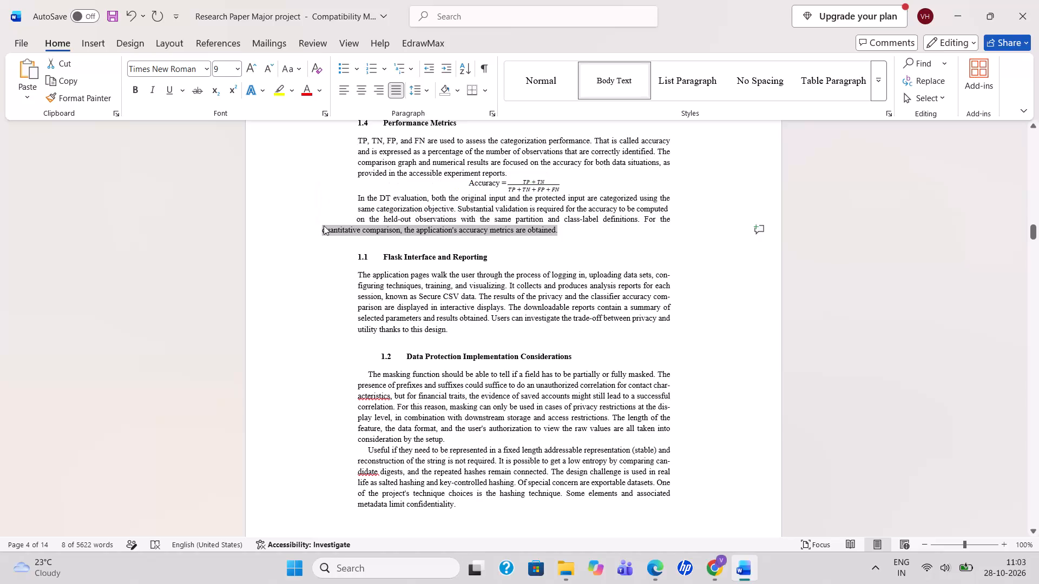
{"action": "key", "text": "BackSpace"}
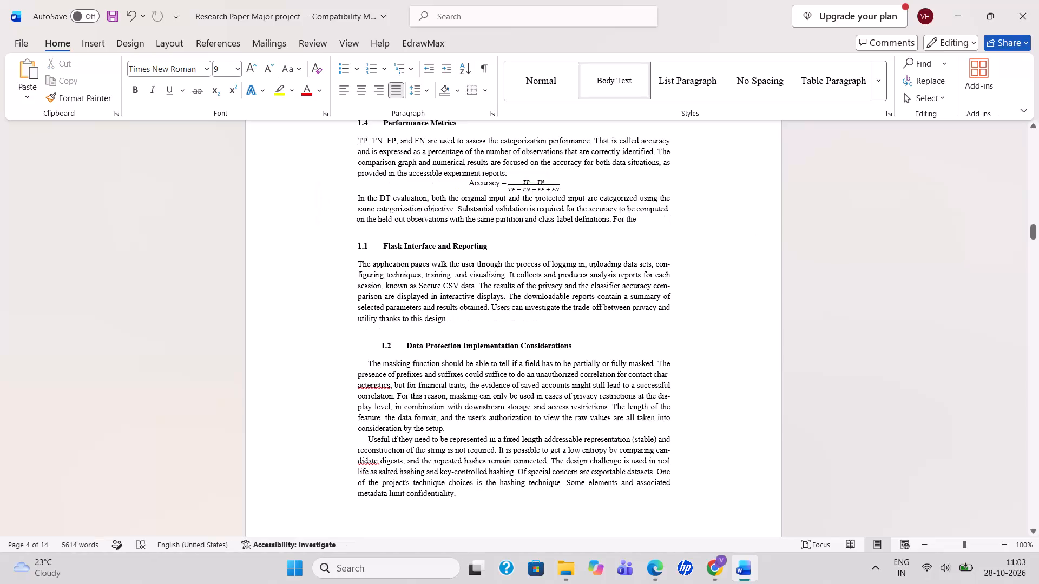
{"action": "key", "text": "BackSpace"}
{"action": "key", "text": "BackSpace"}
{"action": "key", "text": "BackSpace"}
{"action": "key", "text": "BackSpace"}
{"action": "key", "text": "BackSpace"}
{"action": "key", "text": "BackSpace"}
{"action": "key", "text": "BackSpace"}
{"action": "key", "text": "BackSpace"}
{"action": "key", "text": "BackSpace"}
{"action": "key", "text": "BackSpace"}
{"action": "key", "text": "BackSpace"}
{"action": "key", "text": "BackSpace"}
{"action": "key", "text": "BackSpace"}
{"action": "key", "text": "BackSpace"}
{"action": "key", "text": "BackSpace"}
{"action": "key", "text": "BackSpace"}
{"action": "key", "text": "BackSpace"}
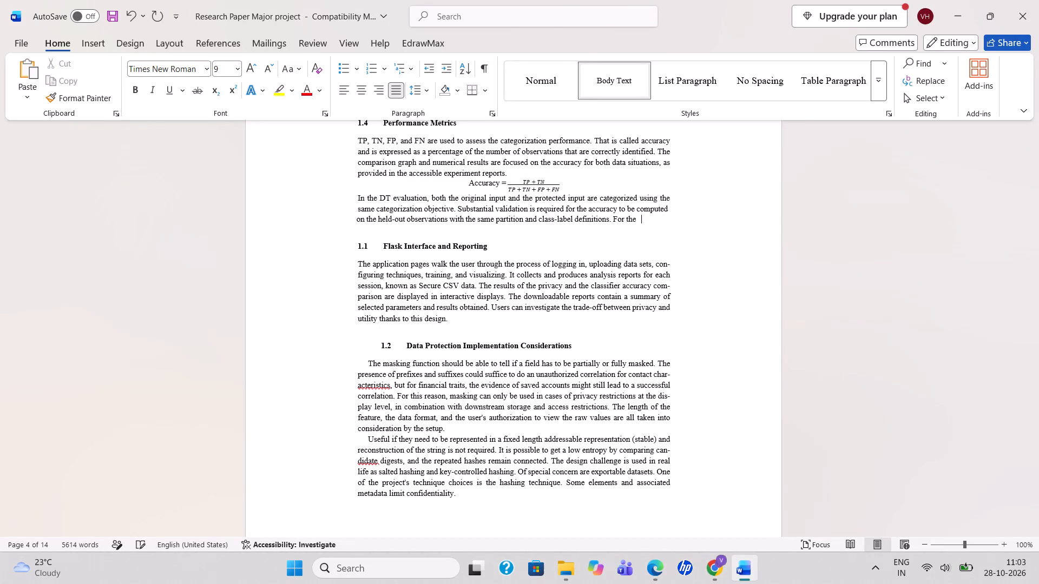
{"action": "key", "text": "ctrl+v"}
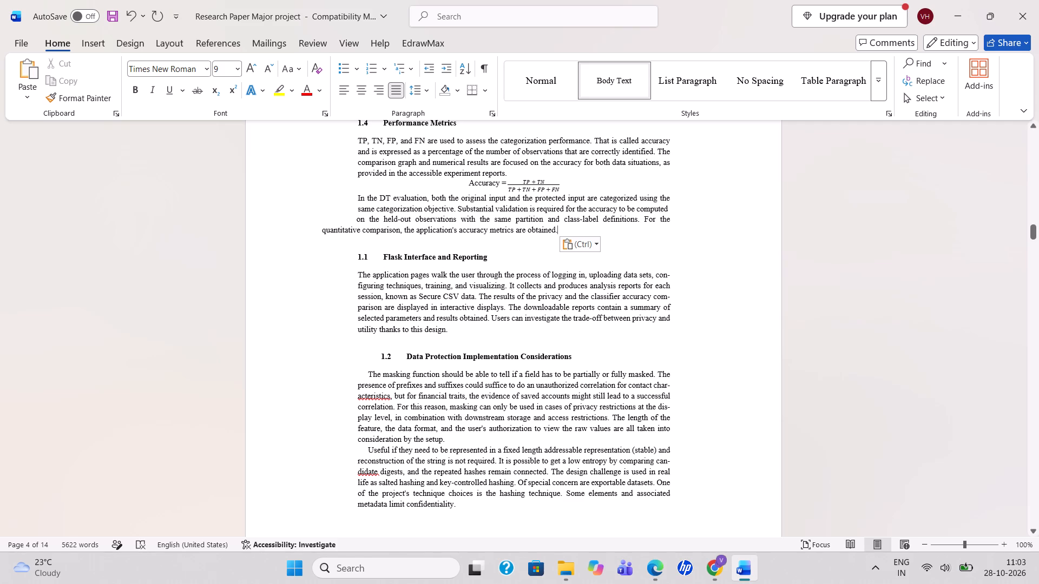
Delete the sentence "For the quantitative comparison, the application's accuracy metrics are obtained." from the end of the Performance Metrics section on page 4.
{"action": "left_click_drag", "start_coordinate": [567, 228], "coordinate": [340, 226]}
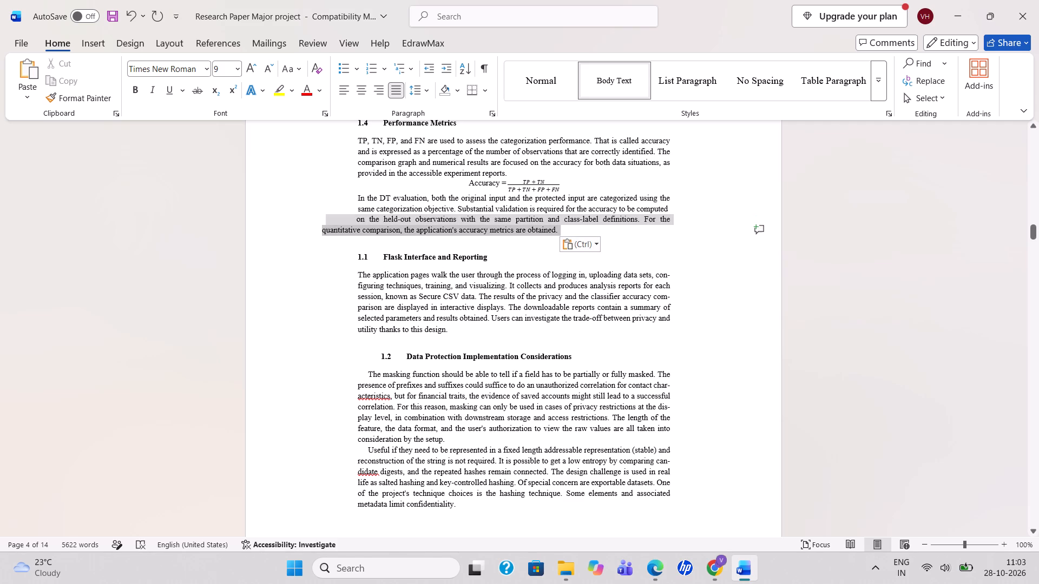
{"action": "left_click_drag", "start_coordinate": [340, 226], "coordinate": [320, 231]}
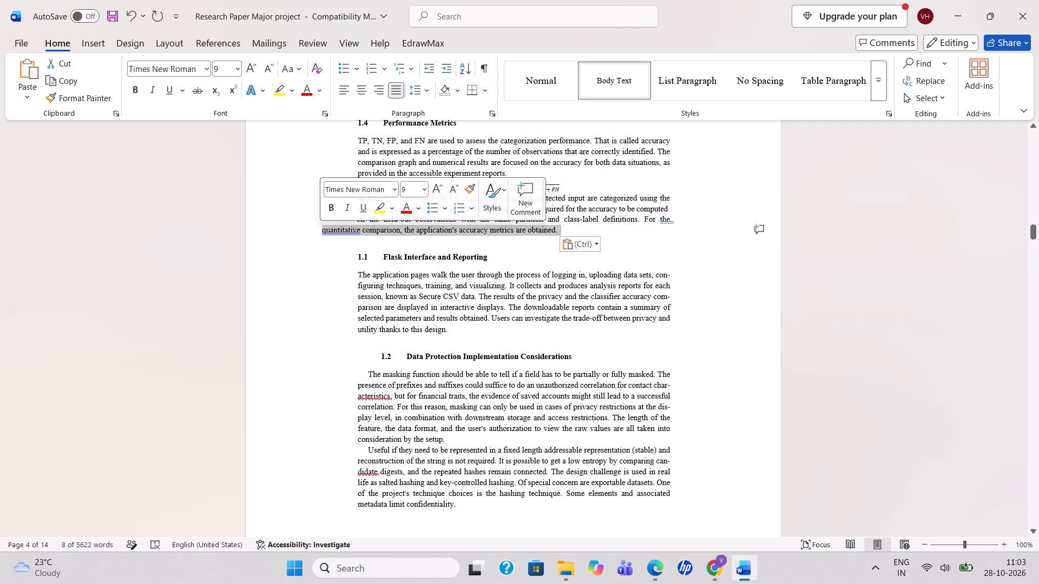
{"action": "left_click_drag", "start_coordinate": [644, 219], "coordinate": [650, 232]}
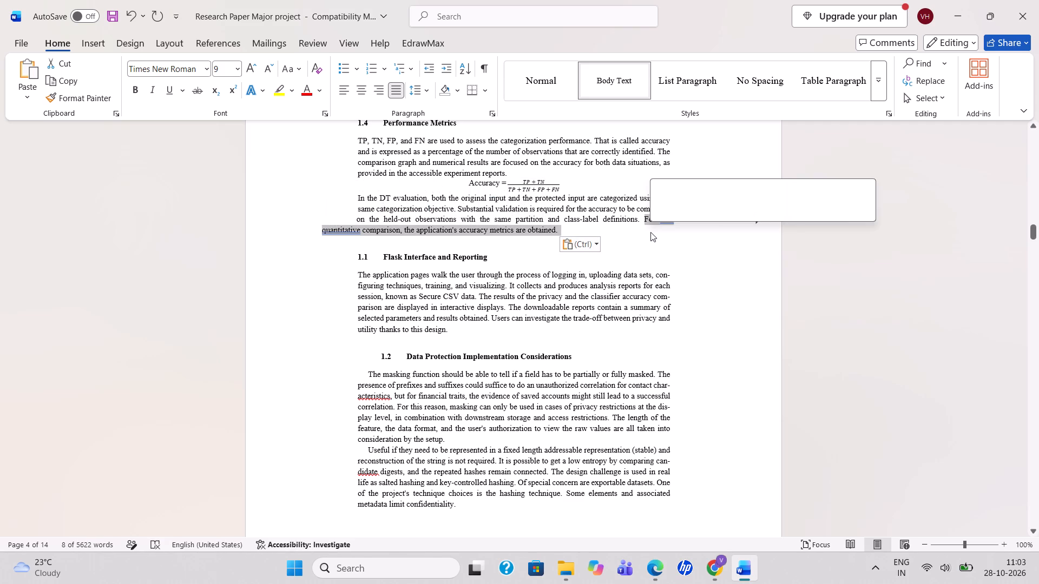
{"action": "key", "text": "BackSpace"}
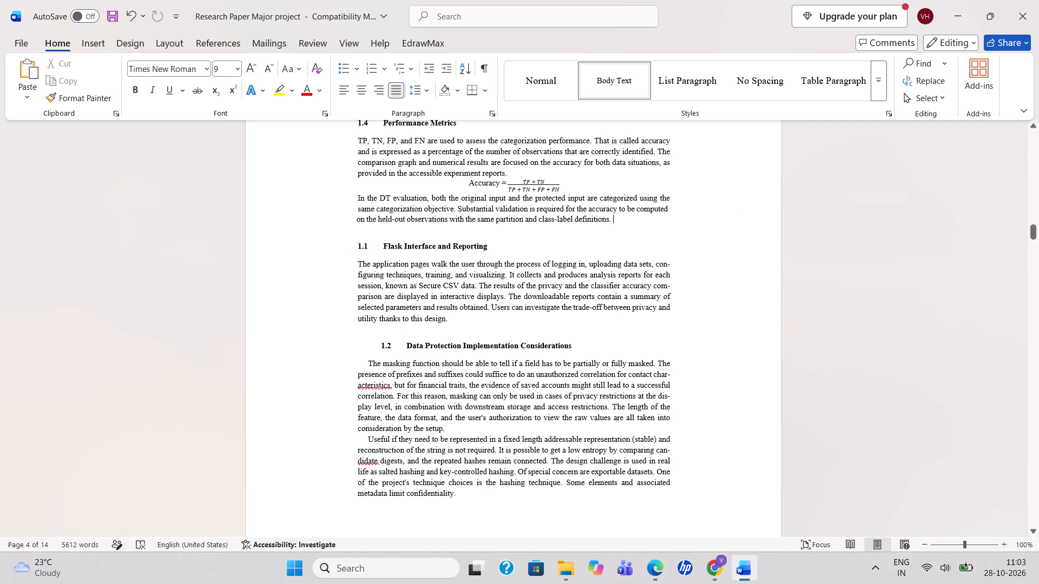
Examine pages 4 to 6 for duplicated text, section numbering and the remaining text to move up.
{"action": "scroll", "coordinate": [626, 383], "scroll_direction": "down", "scroll_amount": 2}
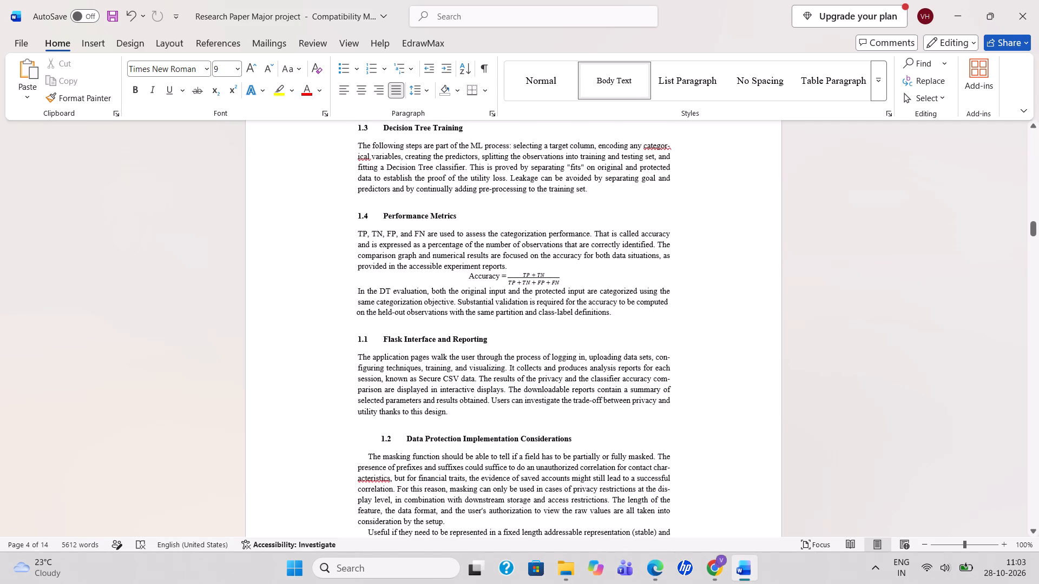
{"action": "scroll", "coordinate": [626, 383], "scroll_direction": "down", "scroll_amount": 4}
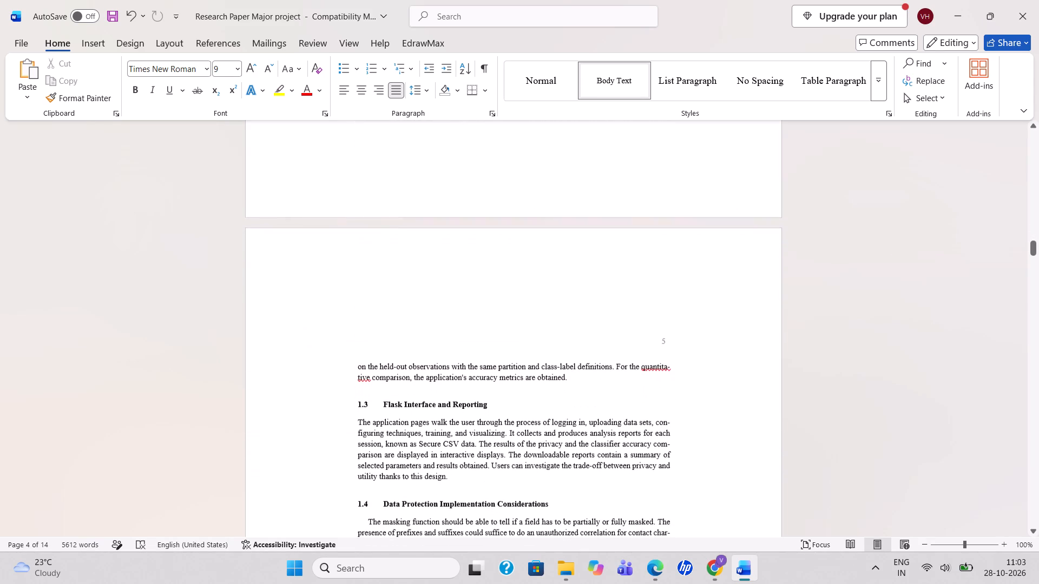
{"action": "scroll", "coordinate": [626, 383], "scroll_direction": "down", "scroll_amount": 2}
{"action": "scroll", "coordinate": [626, 383], "scroll_direction": "up", "scroll_amount": 2}
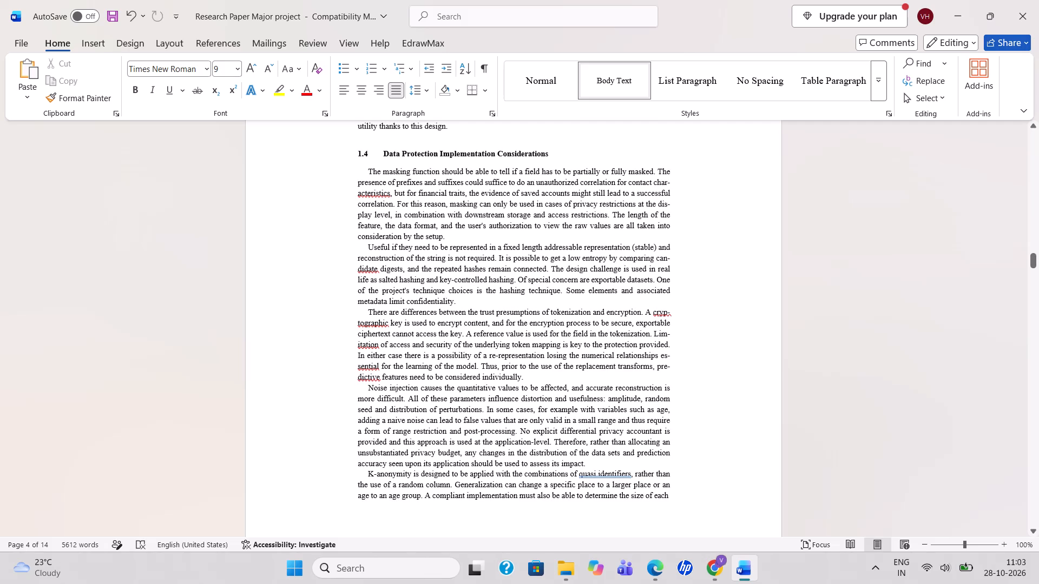
{"action": "scroll", "coordinate": [626, 383], "scroll_direction": "up", "scroll_amount": 1}
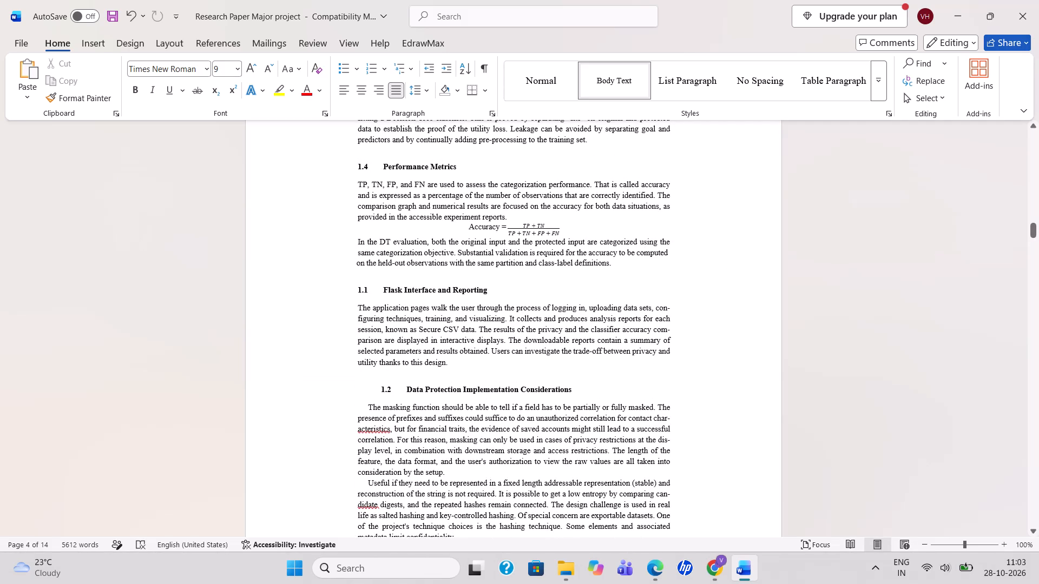
{"action": "scroll", "coordinate": [626, 383], "scroll_direction": "up", "scroll_amount": 1}
{"action": "scroll", "coordinate": [626, 383], "scroll_direction": "down", "scroll_amount": 6}
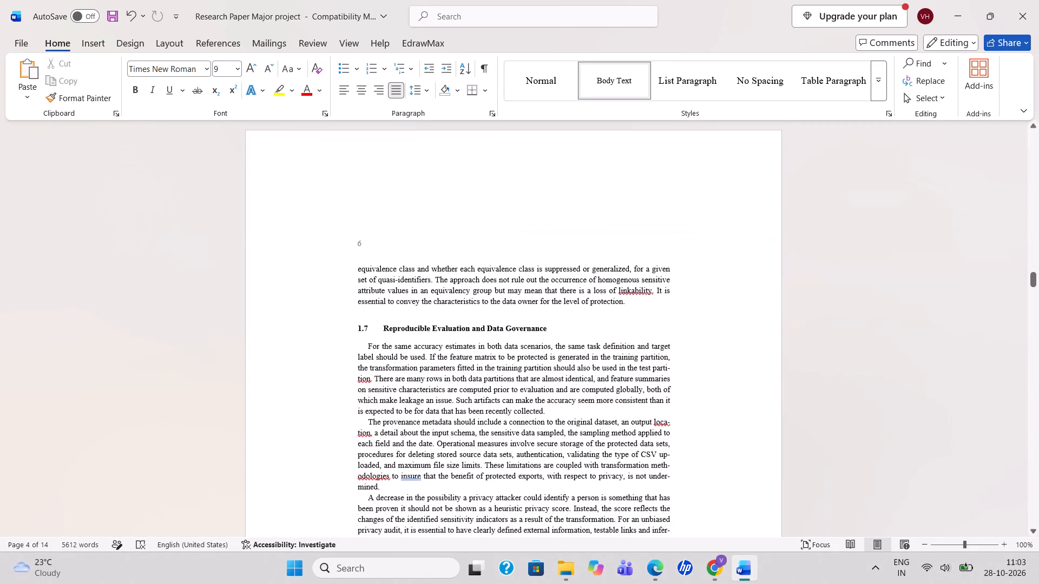
{"action": "scroll", "coordinate": [626, 383], "scroll_direction": "up", "scroll_amount": 2}
{"action": "scroll", "coordinate": [626, 383], "scroll_direction": "down", "scroll_amount": 1}
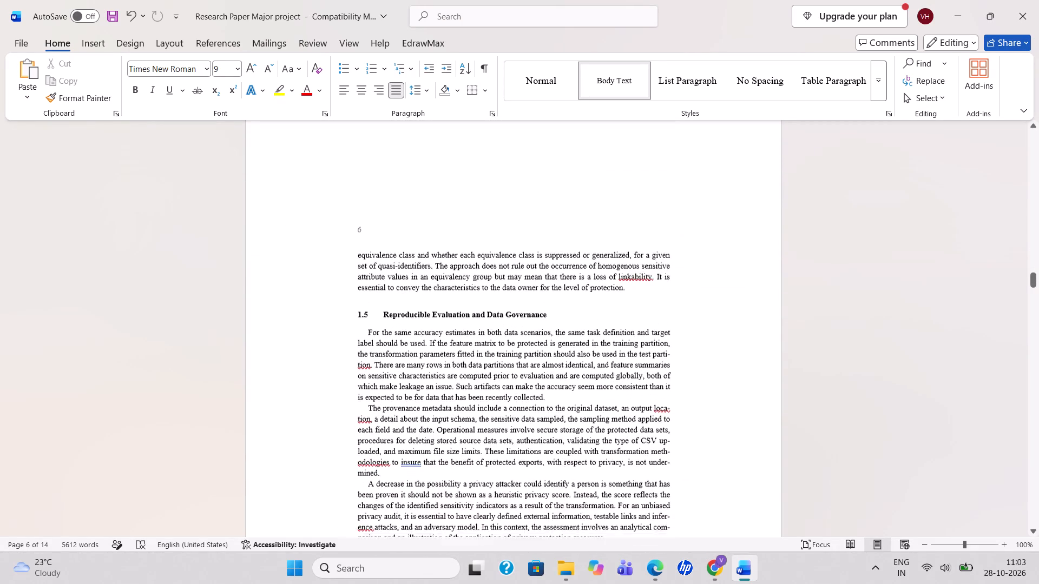
{"action": "scroll", "coordinate": [626, 383], "scroll_direction": "down", "scroll_amount": 1}
{"action": "scroll", "coordinate": [626, 383], "scroll_direction": "up", "scroll_amount": 3}
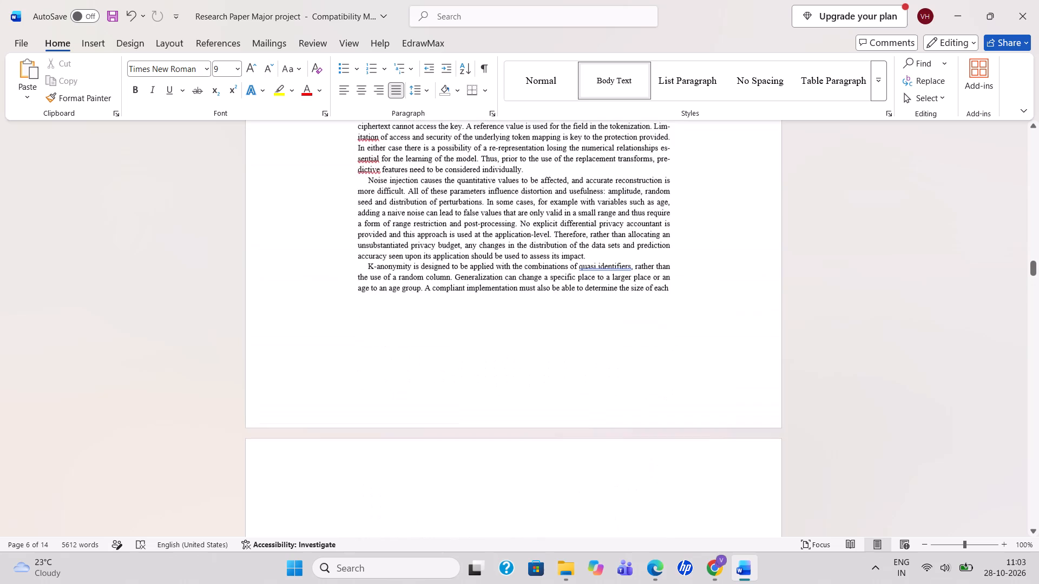
{"action": "scroll", "coordinate": [626, 383], "scroll_direction": "up", "scroll_amount": 1}
{"action": "scroll", "coordinate": [626, 383], "scroll_direction": "down", "scroll_amount": 1}
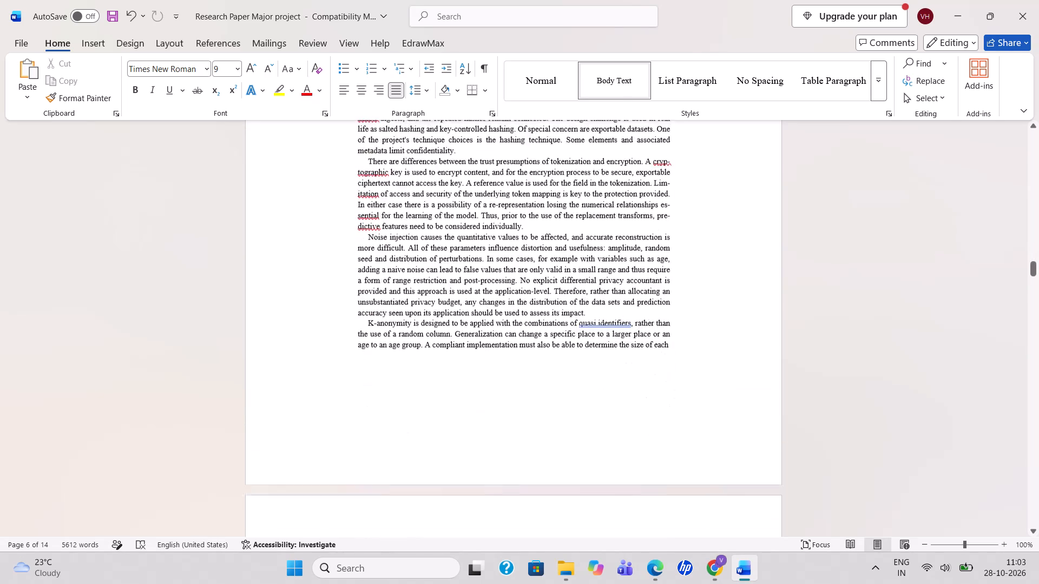
{"action": "scroll", "coordinate": [626, 383], "scroll_direction": "down", "scroll_amount": 1}
{"action": "scroll", "coordinate": [626, 383], "scroll_direction": "up", "scroll_amount": 5}
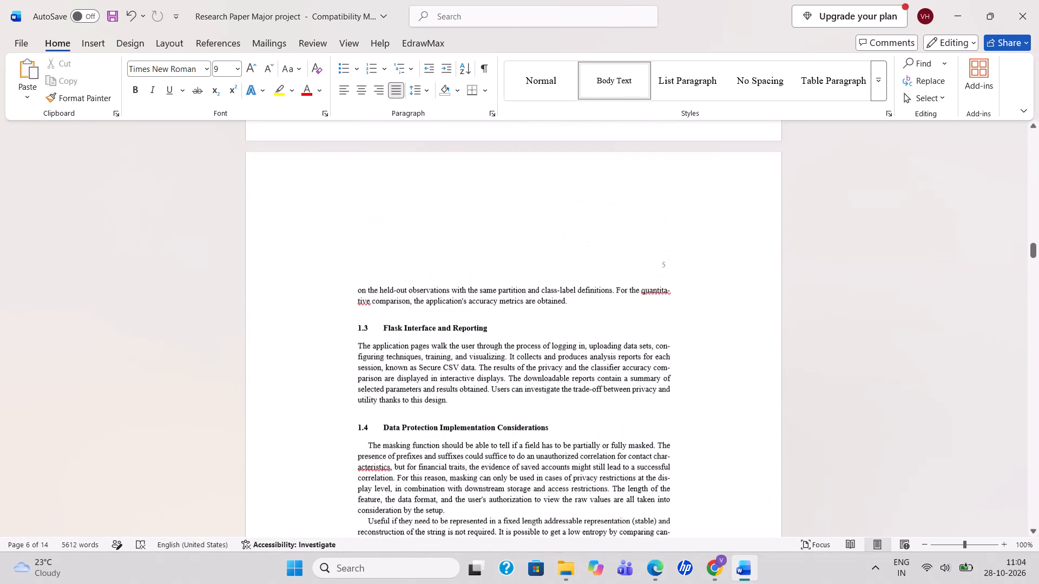
Examine the section heading numbers from page 6 back to page 3 for where the numbering goes wrong.
{"action": "scroll", "coordinate": [626, 383], "scroll_direction": "up", "scroll_amount": 2}
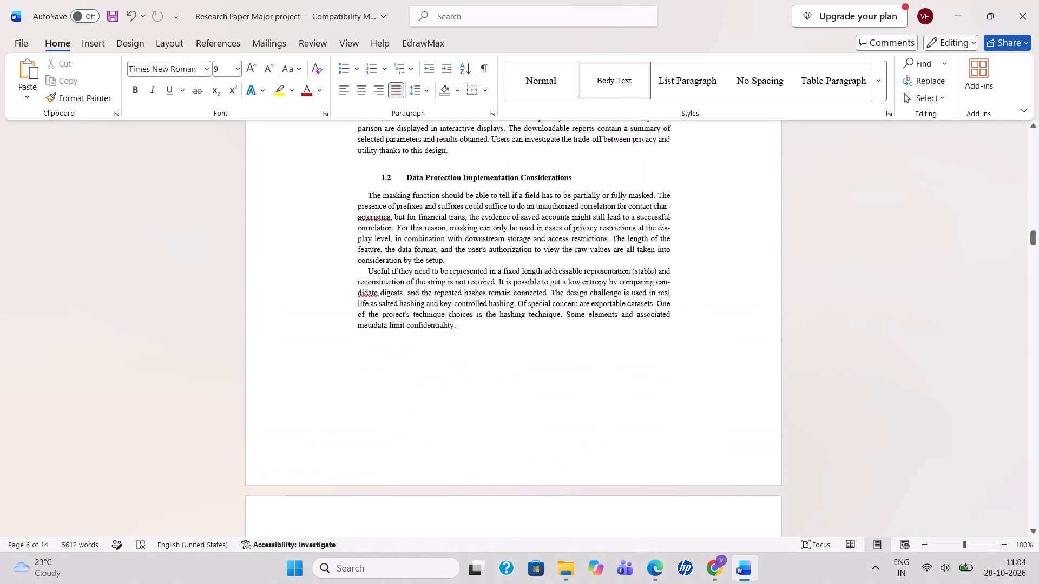
{"action": "scroll", "coordinate": [626, 383], "scroll_direction": "up", "scroll_amount": 1}
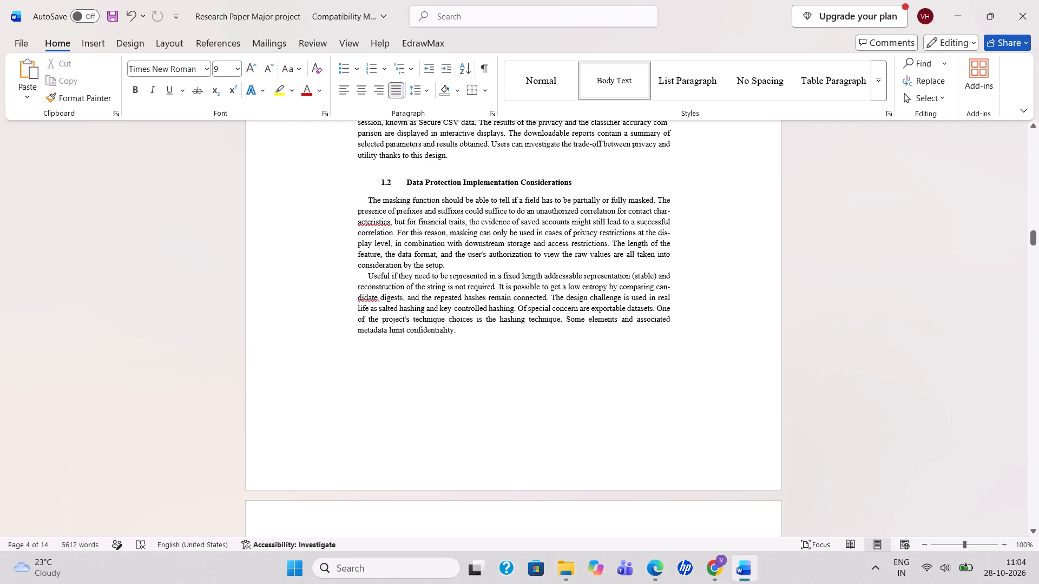
{"action": "left_click", "coordinate": [365, 183]}
{"action": "left_click", "coordinate": [365, 183]}
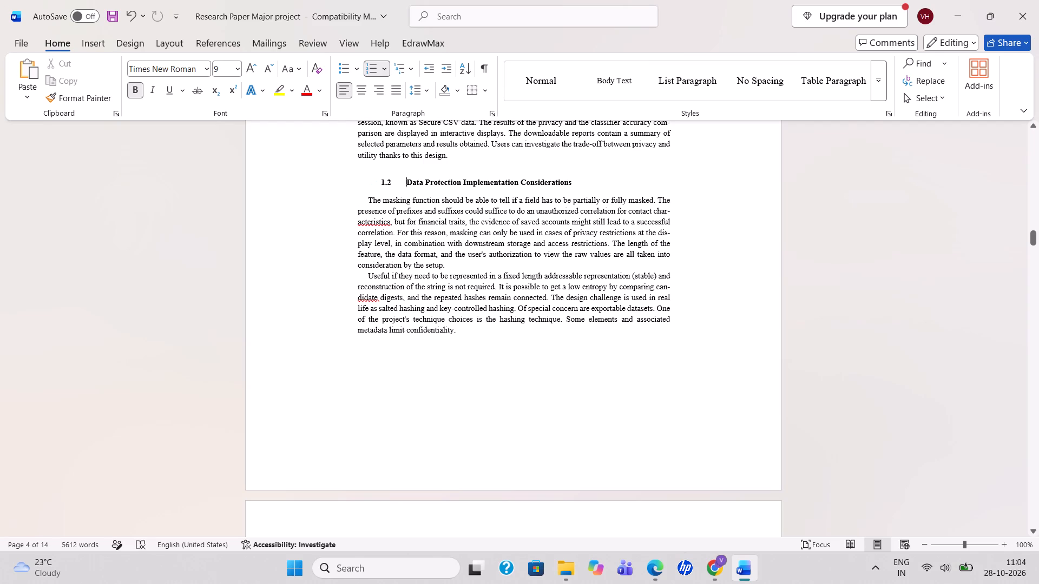
{"action": "left_click", "coordinate": [368, 182]}
{"action": "scroll", "coordinate": [368, 182], "scroll_direction": "up", "scroll_amount": 3}
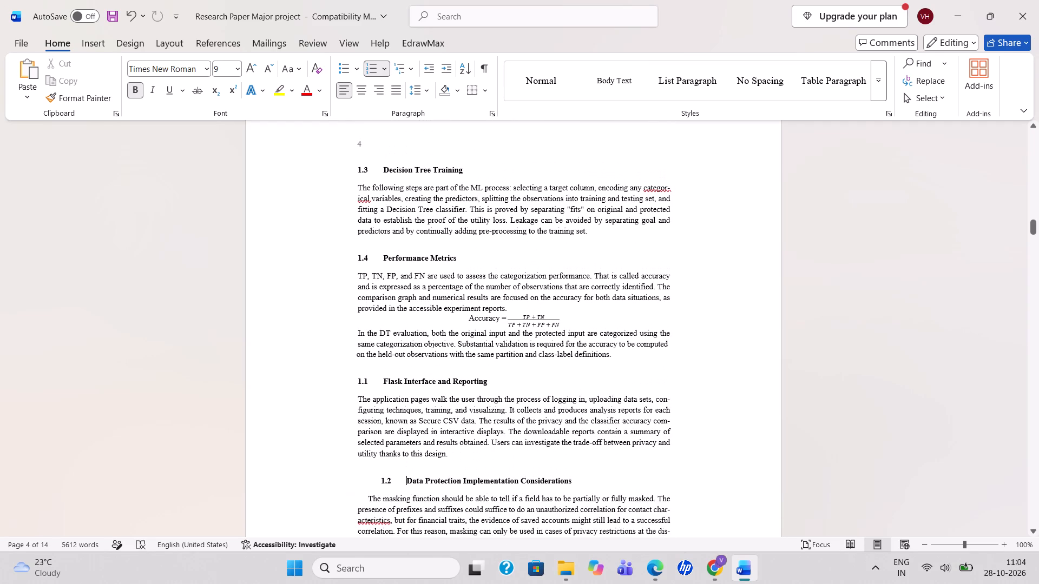
{"action": "scroll", "coordinate": [368, 182], "scroll_direction": "up", "scroll_amount": 4}
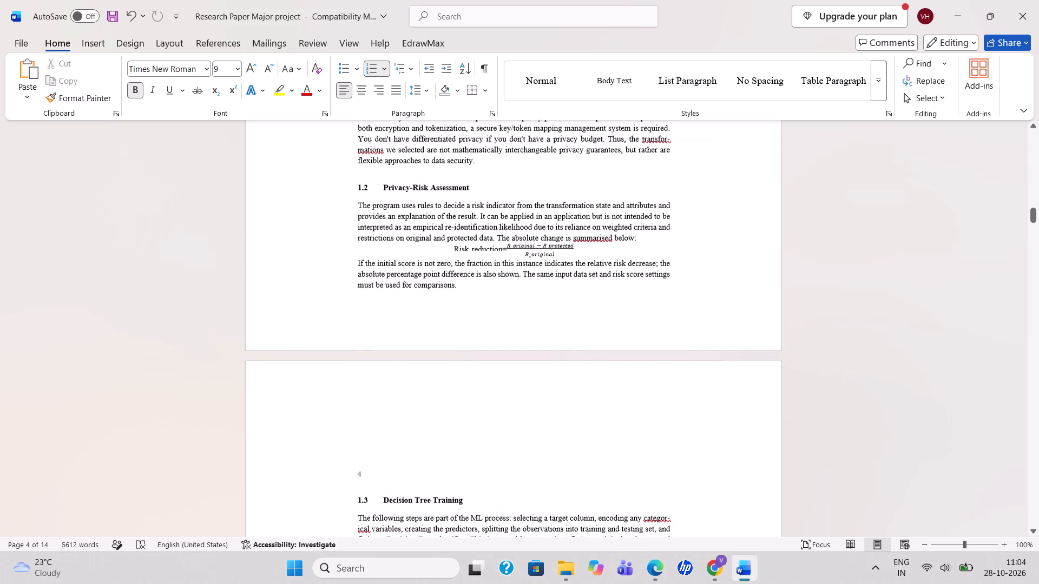
{"action": "scroll", "coordinate": [368, 182], "scroll_direction": "up", "scroll_amount": 1}
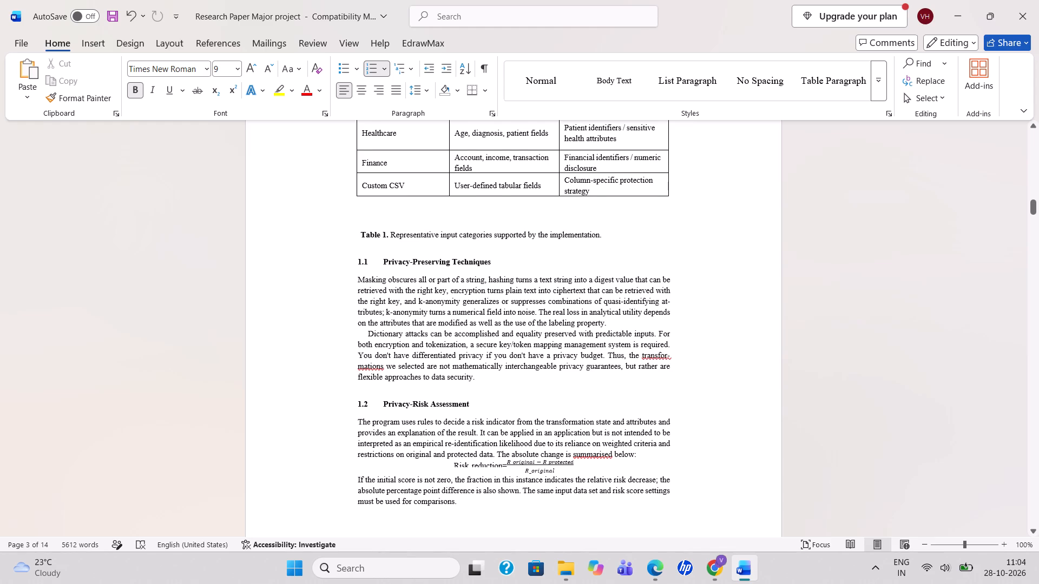
{"action": "scroll", "coordinate": [372, 243], "scroll_direction": "up", "scroll_amount": 2}
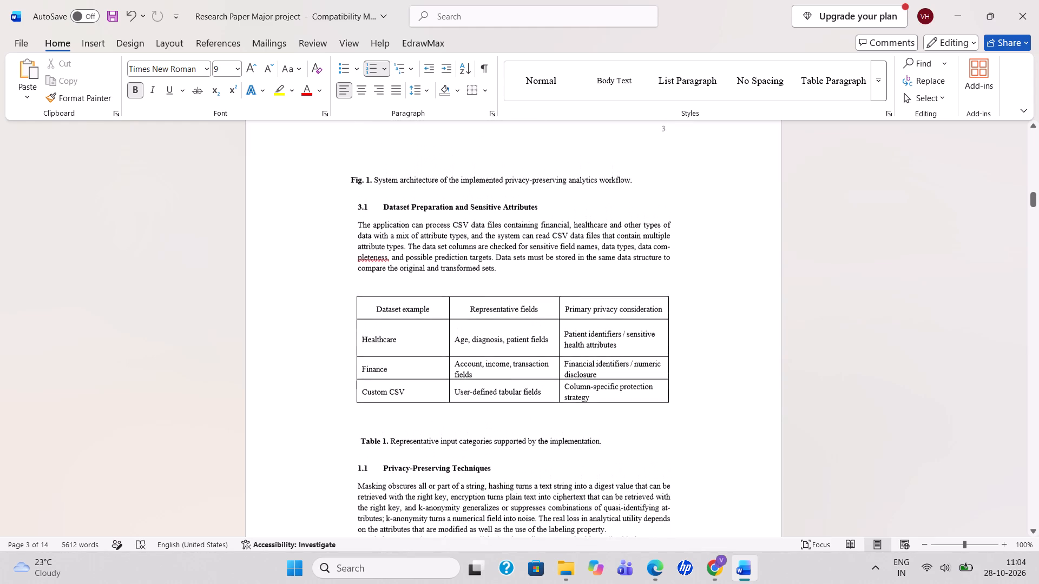
Replace the automatic number of the "Privacy-Preserving Techniques" heading on page 3 with 3.1.
{"action": "left_click", "coordinate": [363, 469]}
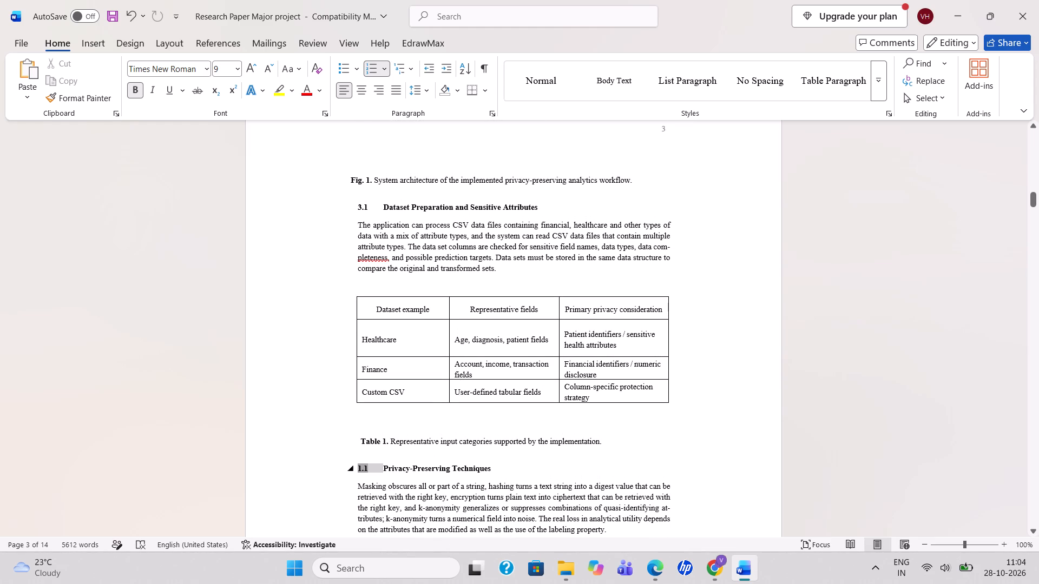
{"action": "key", "text": "BackSpace"}
{"action": "type", "text": "3.1"}
{"action": "key", "text": "space"}
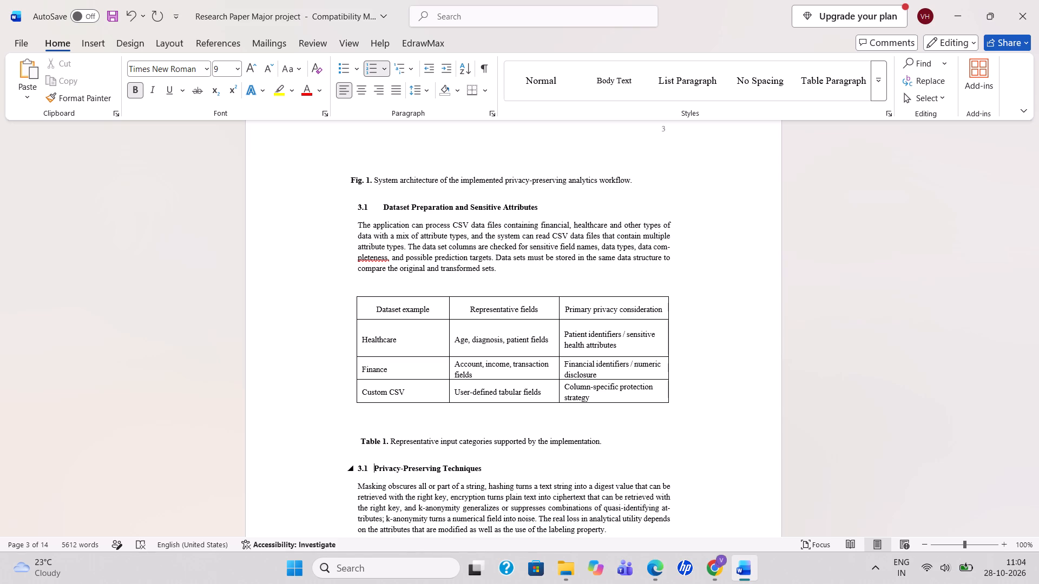
{"action": "key", "text": "space"}
{"action": "key", "text": "space"}
{"action": "key", "text": "BackSpace"}
{"action": "key", "text": "BackSpace"}
{"action": "key", "text": "BackSpace"}
{"action": "key", "text": "BackSpace"}
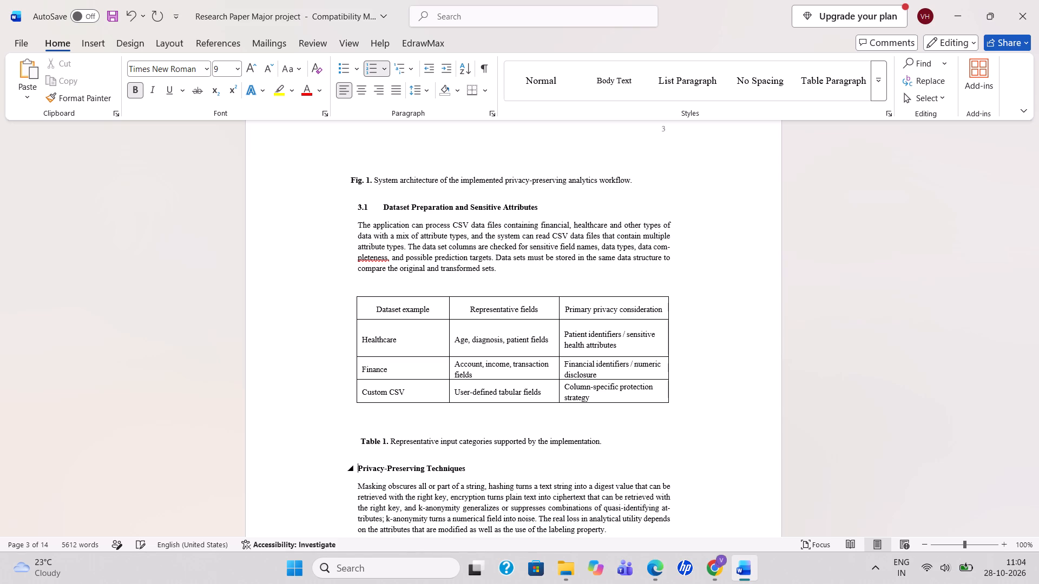
{"action": "type", "text": "3.1"}
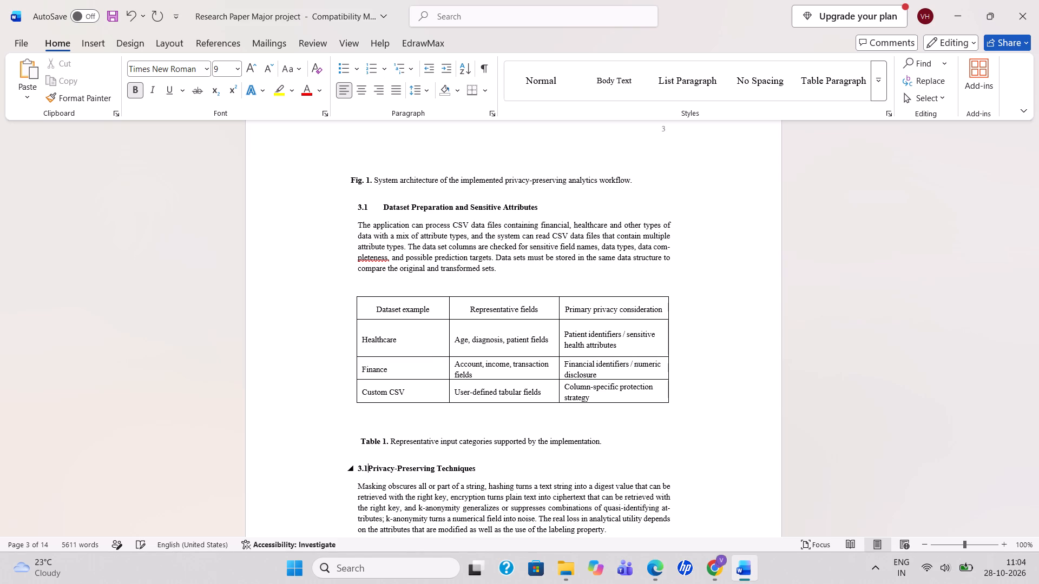
Insert spaces after the number so "Privacy-Preserving Techniques" lines up with the "Dataset Preparation and Sensitive Attributes" heading text.
{"action": "key", "text": "space"}
{"action": "key", "text": "space"}
{"action": "key", "text": "space"}
{"action": "key", "text": "space"}
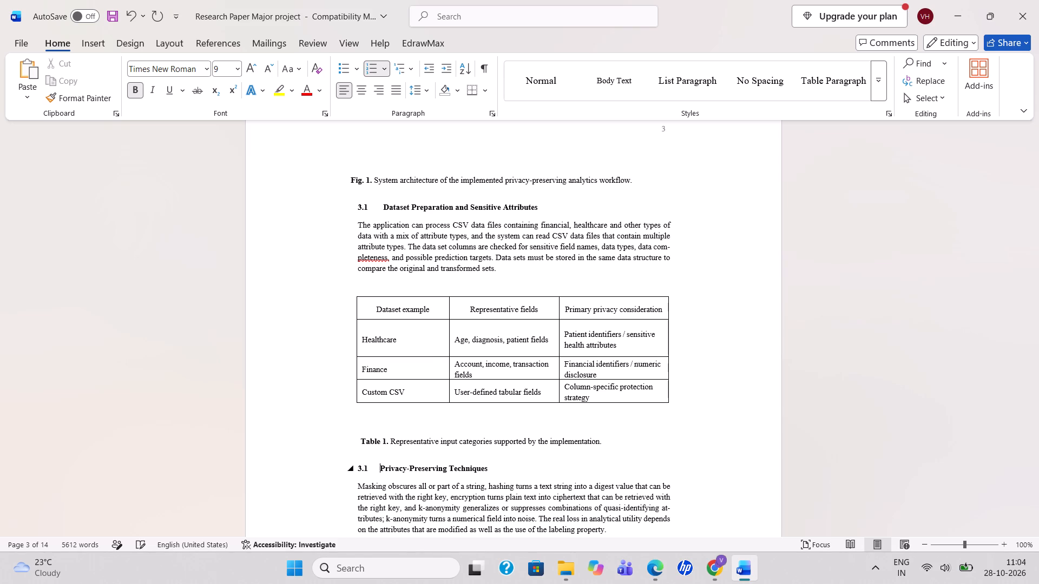
{"action": "key", "text": "space"}
{"action": "key", "text": "space"}
{"action": "key", "text": "space"}
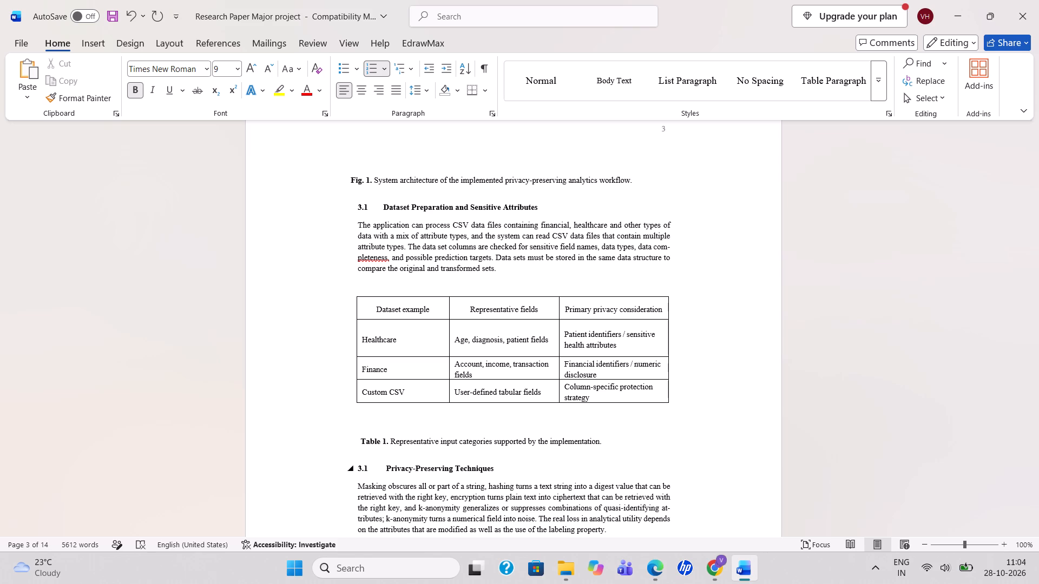
{"action": "key", "text": "BackSpace"}
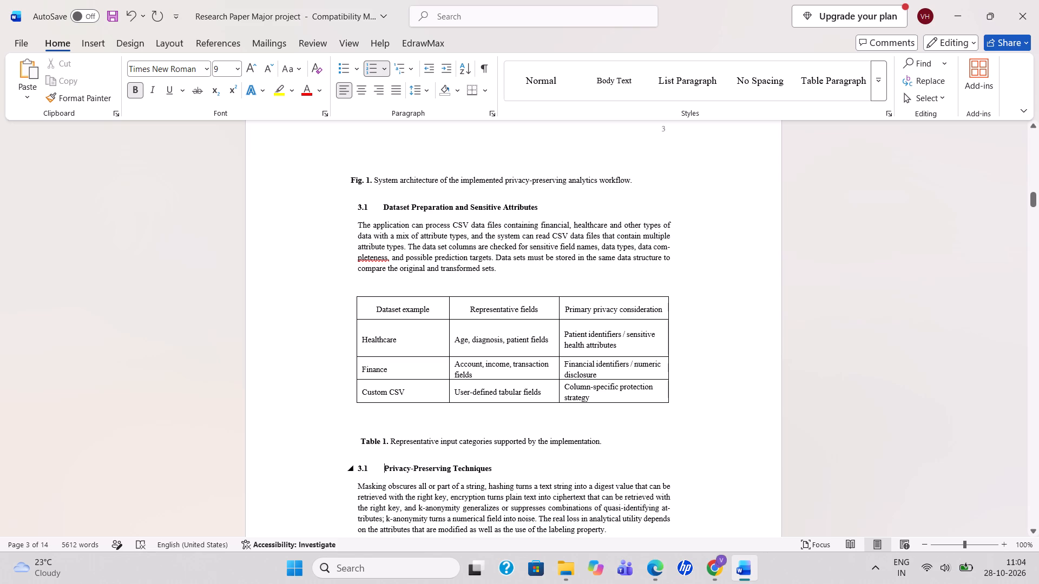
Change the "Privacy-Preserving Techniques" heading number to 3.2, keeping number and title on one line.
{"action": "left_click", "coordinate": [367, 468]}
{"action": "key", "text": "BackSpace"}
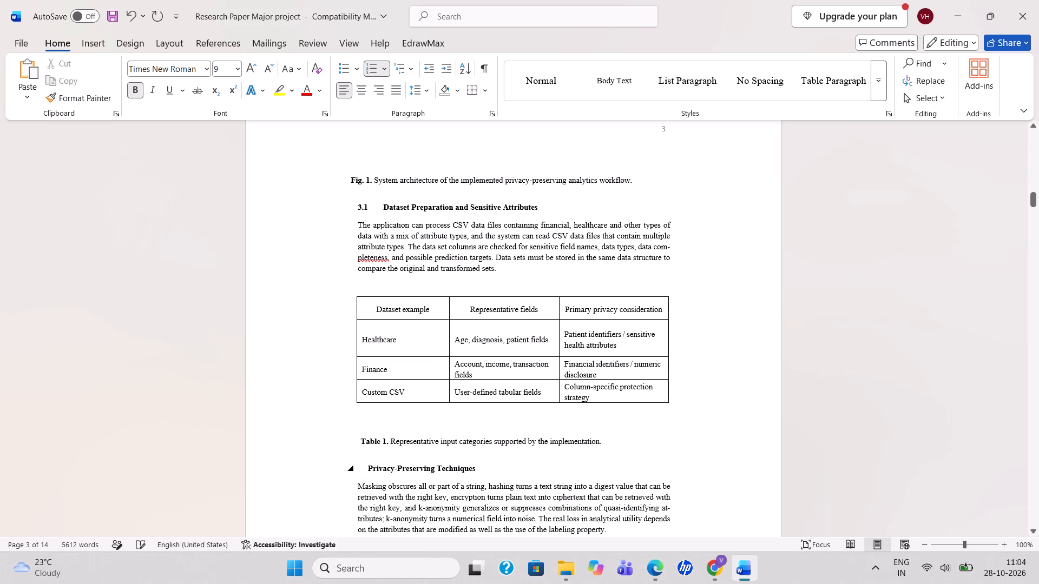
{"action": "type", "text": "3,"}
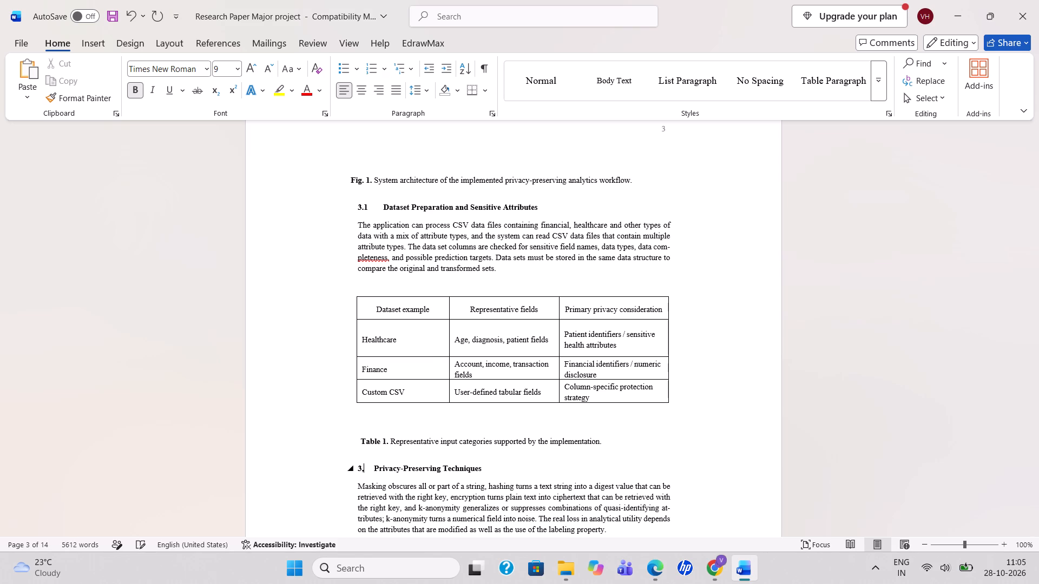
{"action": "key", "text": "BackSpace"}
{"action": "type", "text": ".2"}
{"action": "key", "text": "Return"}
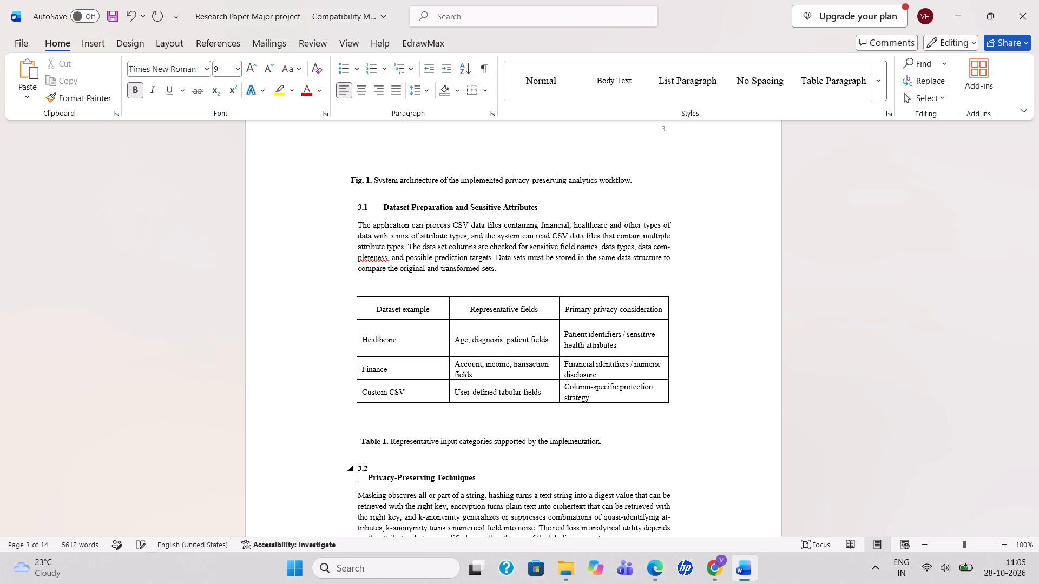
{"action": "key", "text": "BackSpace"}
{"action": "key", "text": "BackSpace"}
{"action": "key", "text": "BackSpace"}
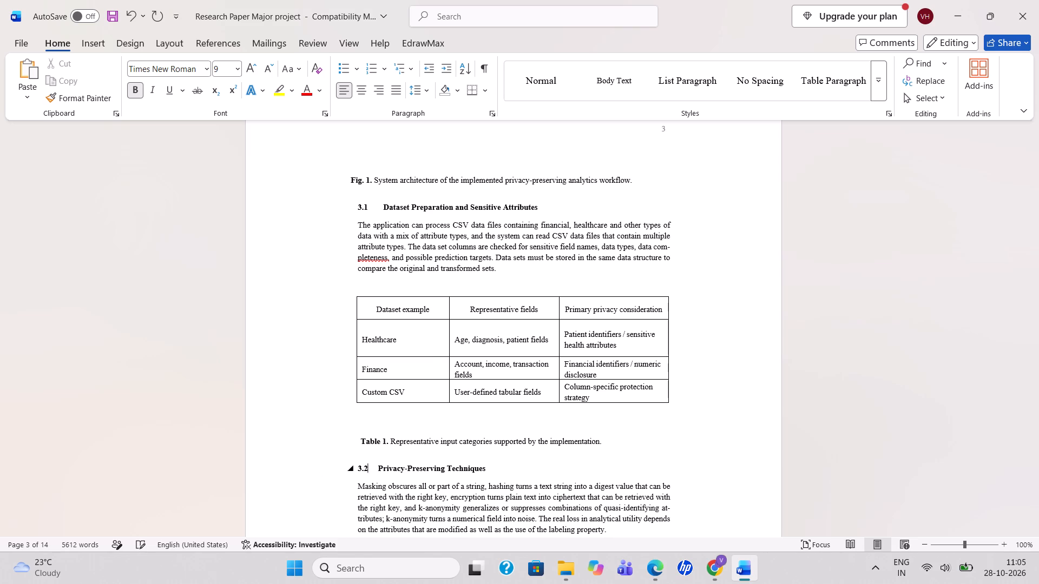
Try to replace the automatic number of the "Privacy-Risk Assessment" heading on page 3 with 3.3.
{"action": "scroll", "coordinate": [424, 505], "scroll_direction": "down", "scroll_amount": 2}
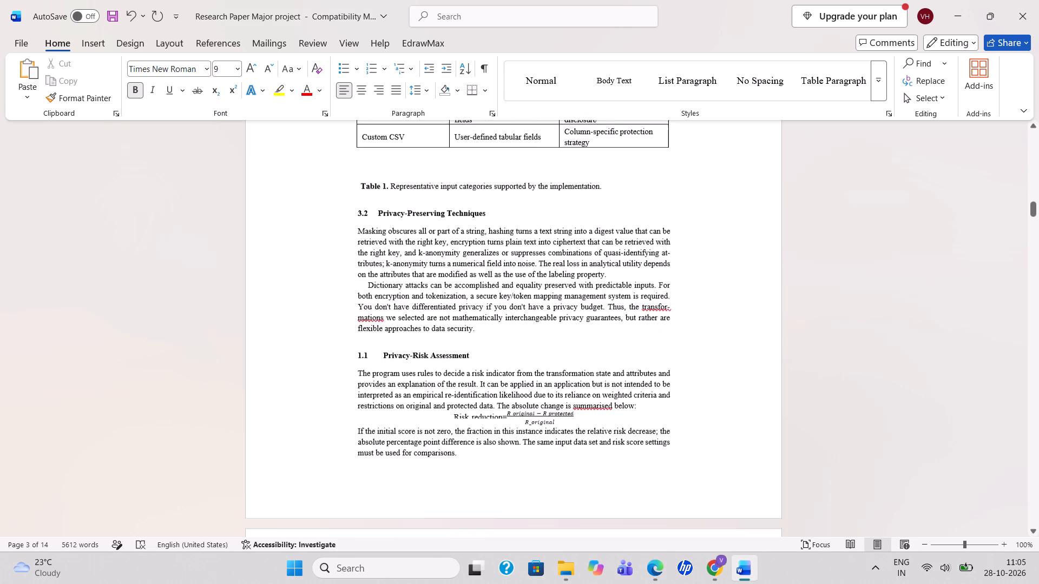
{"action": "left_click", "coordinate": [366, 346]}
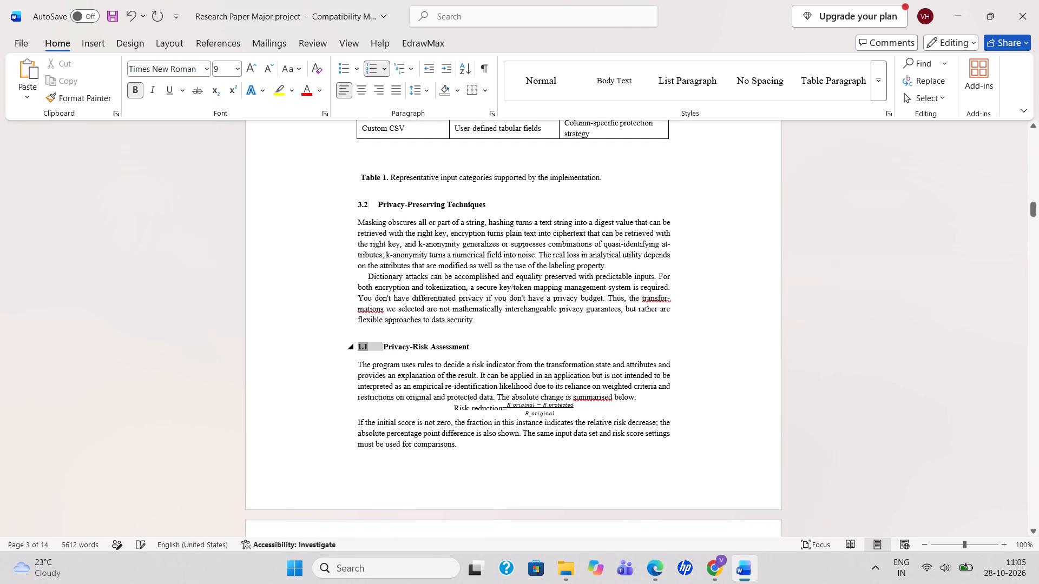
{"action": "key", "text": "BackSpace"}
{"action": "type", "text": "3.3"}
{"action": "key", "text": "space"}
Replace the automatic number of the "Decision Tree Training" heading on page 4 with 3.4, on the same line as the title.
{"action": "scroll", "coordinate": [400, 428], "scroll_direction": "down", "scroll_amount": 2}
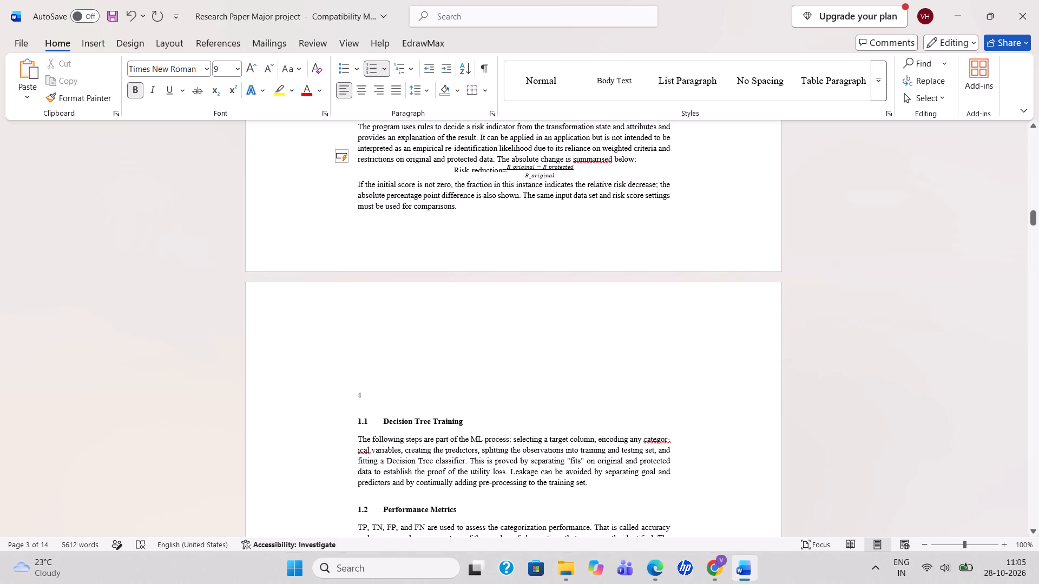
{"action": "scroll", "coordinate": [400, 428], "scroll_direction": "up", "scroll_amount": 2}
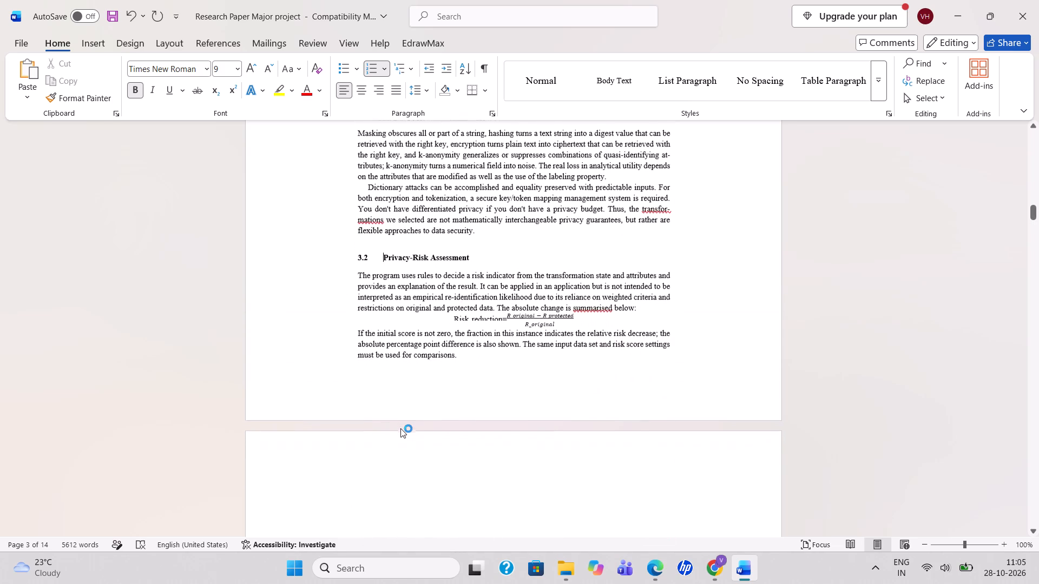
{"action": "scroll", "coordinate": [400, 428], "scroll_direction": "up", "scroll_amount": 1}
{"action": "scroll", "coordinate": [400, 428], "scroll_direction": "down", "scroll_amount": 2}
{"action": "left_click", "coordinate": [367, 460]}
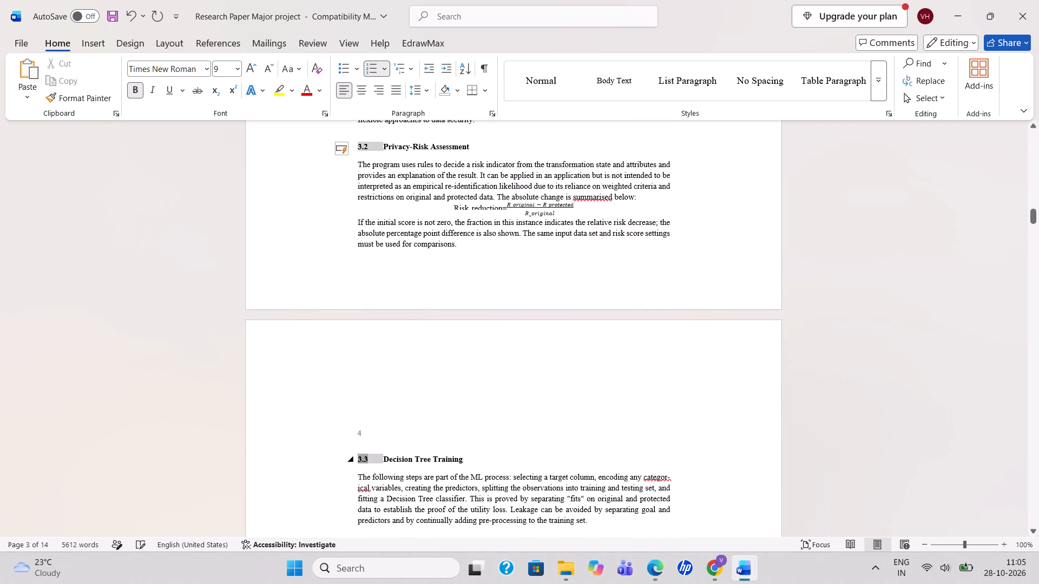
{"action": "key", "text": "BackSpace"}
{"action": "type", "text": "3.4"}
{"action": "key", "text": "Return"}
{"action": "key", "text": "BackSpace"}
{"action": "key", "text": "BackSpace"}
{"action": "key", "text": "BackSpace"}
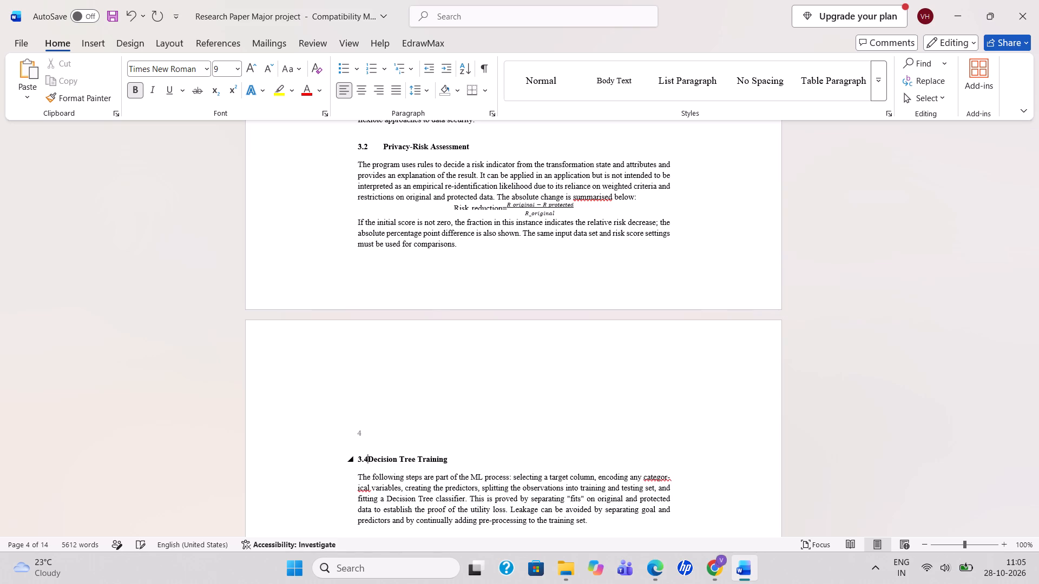
Space the "Decision Tree Training" title away from its number so it aligns with the "Performance Metrics" title below.
{"action": "key", "text": "space"}
{"action": "key", "text": "space"}
{"action": "key", "text": "space"}
{"action": "key", "text": "space"}
{"action": "key", "text": "space"}
{"action": "key", "text": "space"}
{"action": "key", "text": "space"}
{"action": "key", "text": "space"}
{"action": "key", "text": "space"}
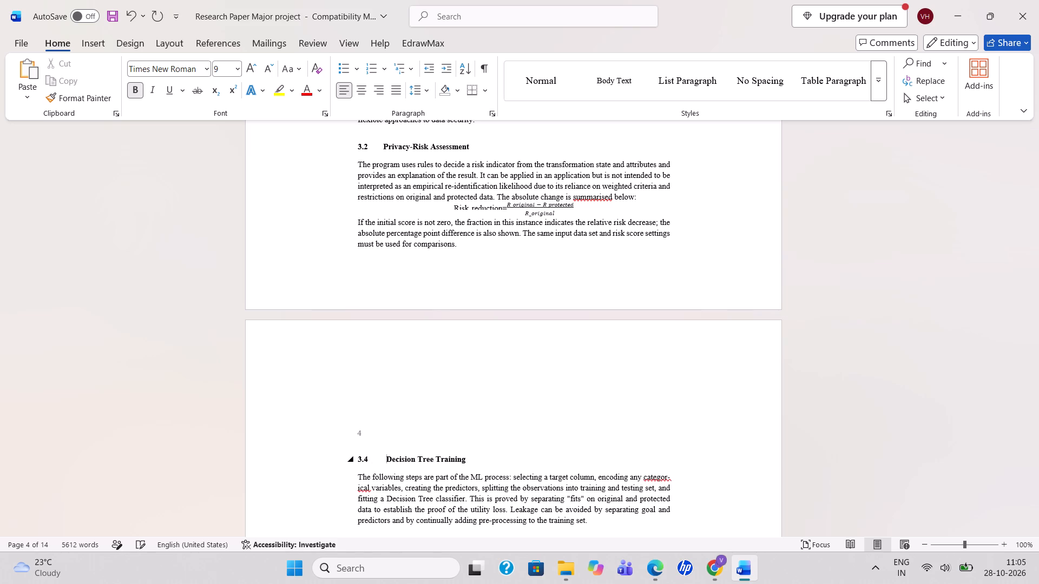
{"action": "left_click", "coordinate": [499, 470]}
{"action": "scroll", "coordinate": [499, 470], "scroll_direction": "down", "scroll_amount": 2}
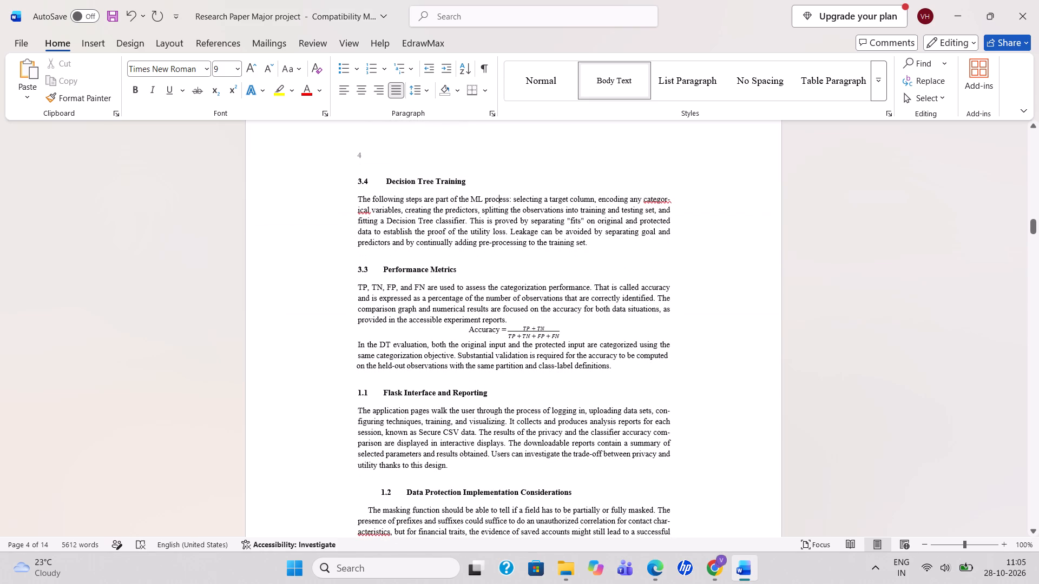
{"action": "left_click", "coordinate": [384, 187]}
{"action": "left_click", "coordinate": [384, 182]}
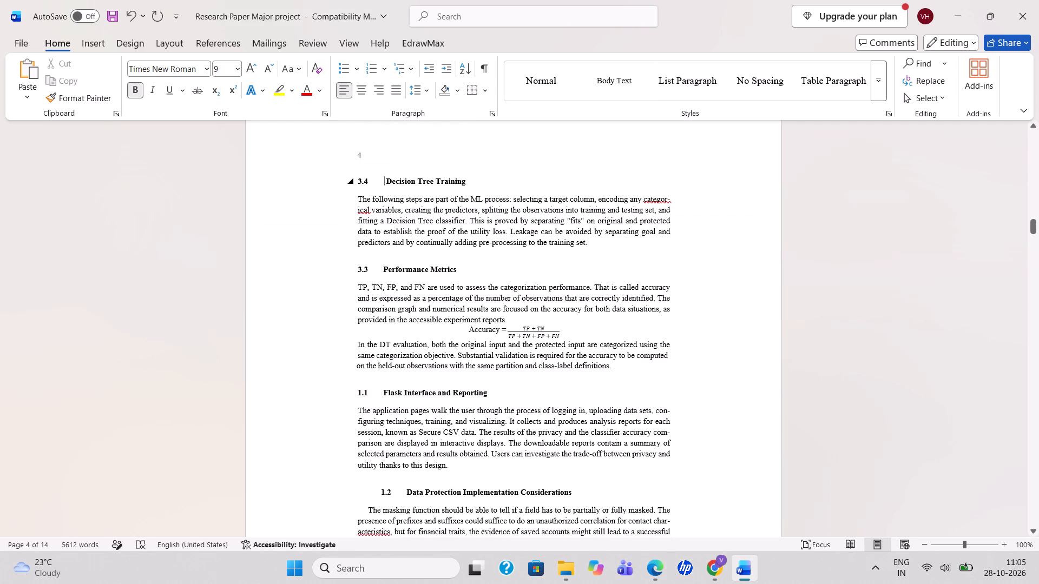
{"action": "key", "text": "BackSpace"}
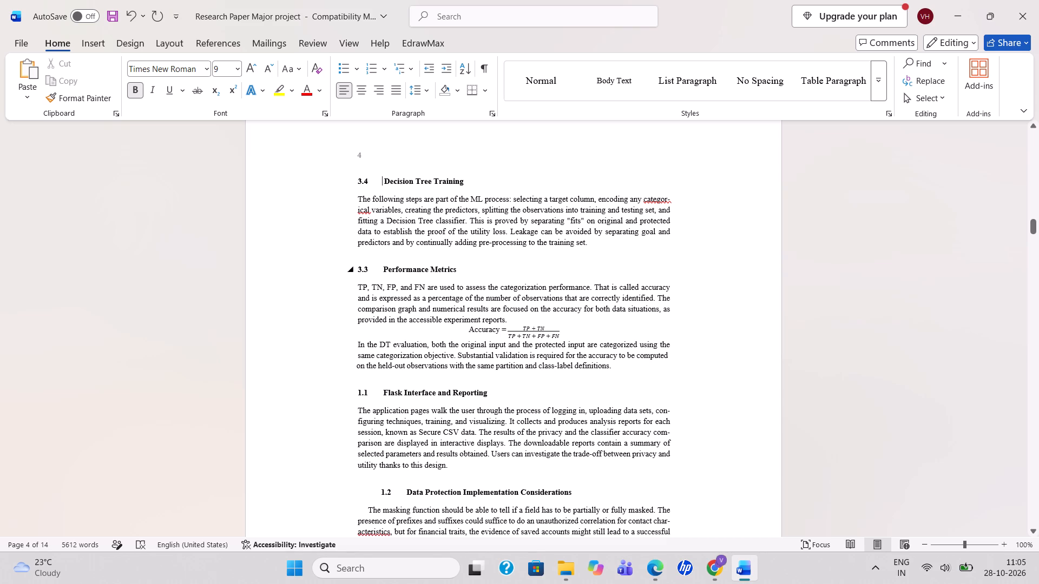
Replace the automatic number of the "Performance Metrics" heading on page 4 with 3.5, spaced from the title on the same line.
{"action": "left_click", "coordinate": [366, 267]}
{"action": "left_click", "coordinate": [366, 267]}
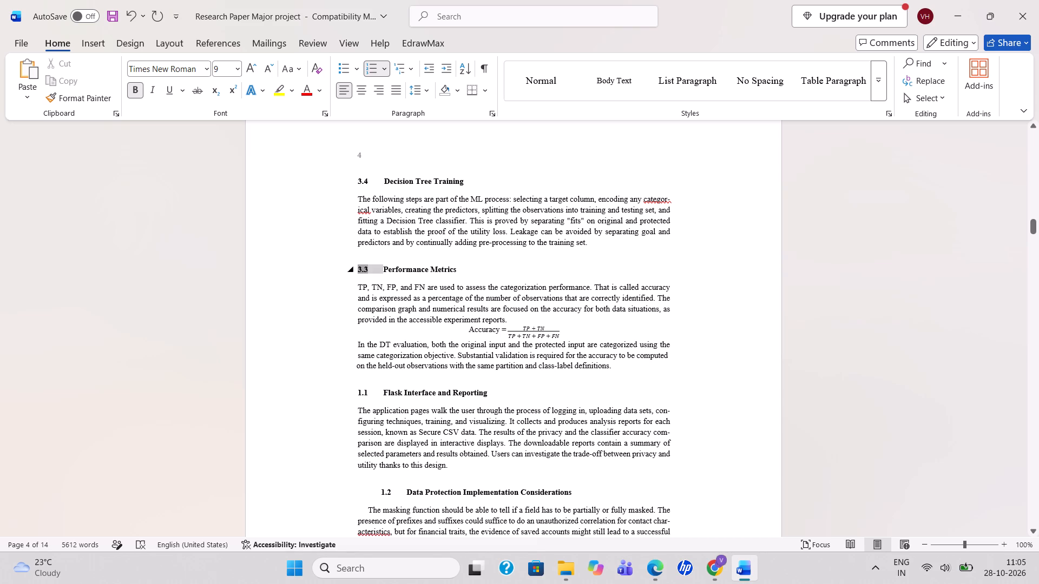
{"action": "double_click", "coordinate": [368, 269]}
{"action": "left_click", "coordinate": [368, 269]}
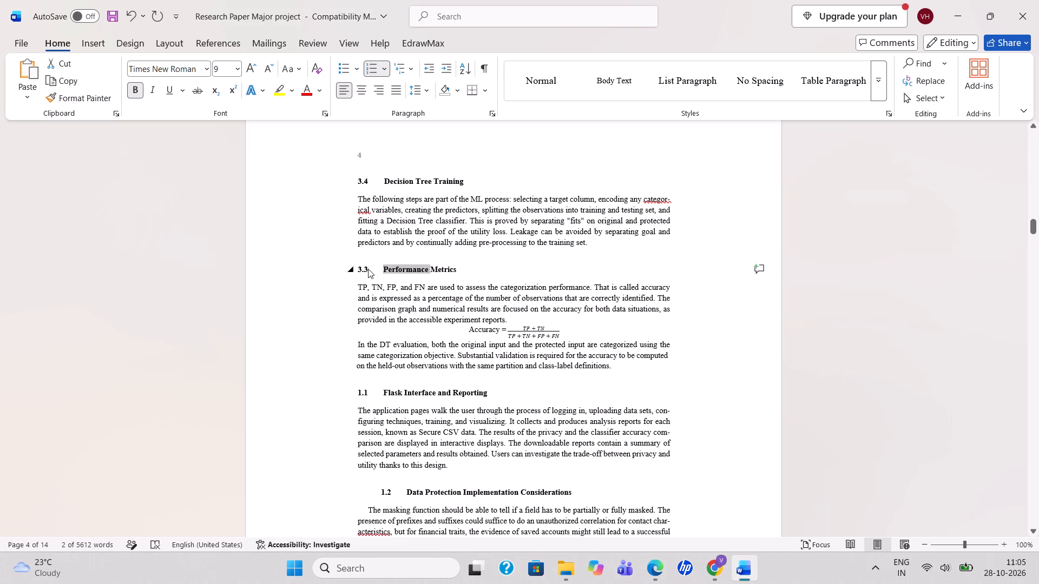
{"action": "left_click", "coordinate": [368, 269]}
{"action": "left_click", "coordinate": [368, 269]}
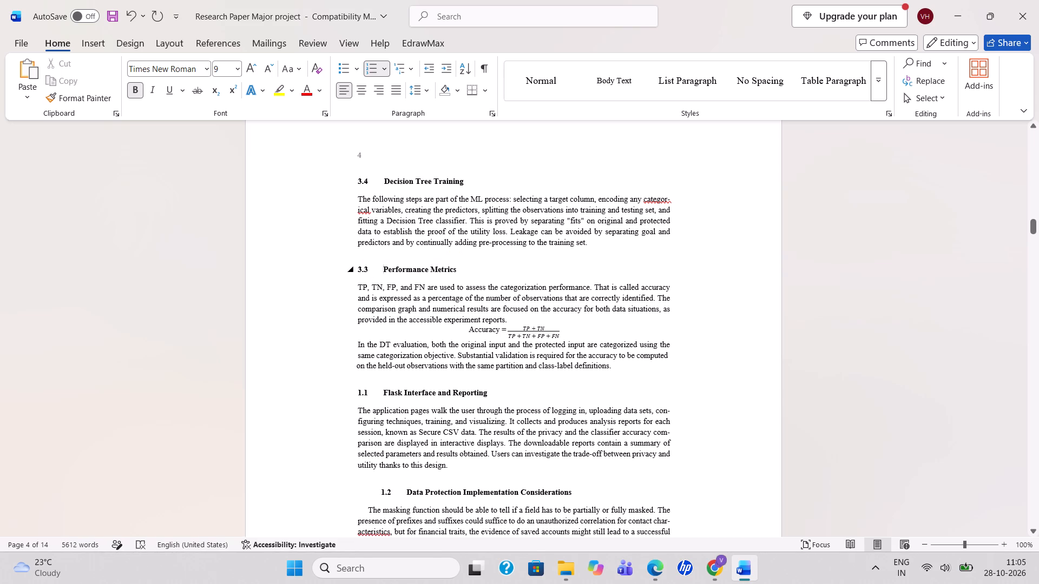
{"action": "left_click", "coordinate": [366, 269]}
{"action": "key", "text": "BackSpace"}
{"action": "type", "text": "3."}
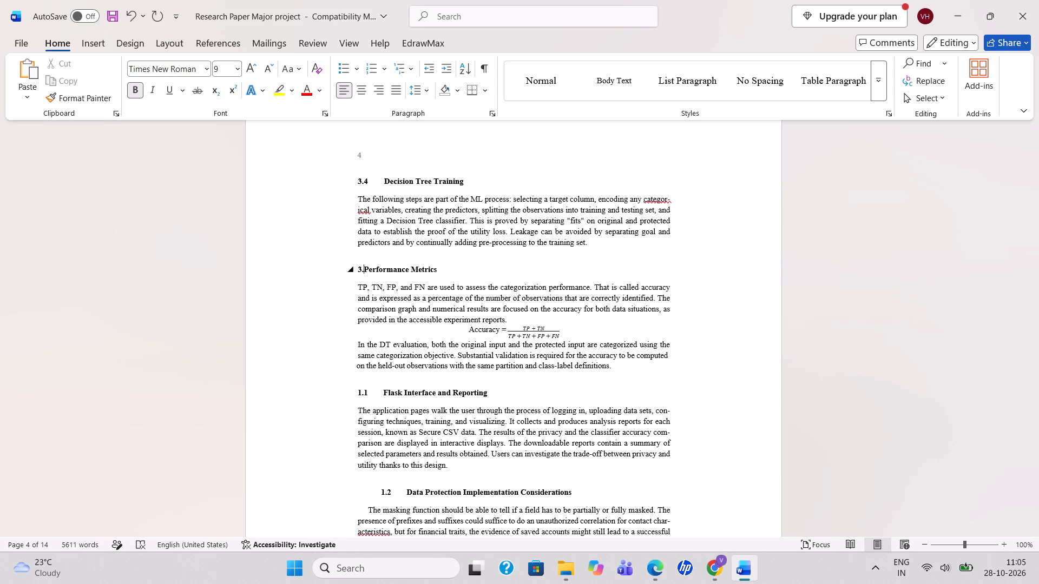
{"action": "type", "text": "5"}
{"action": "key", "text": "space"}
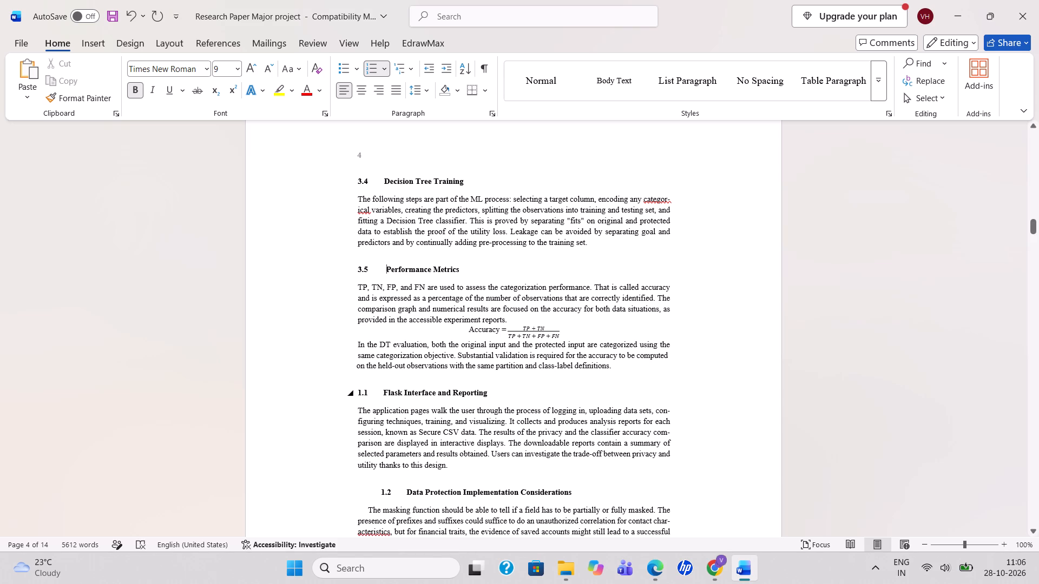
Replace the automatic number of the "Flask Interface and Reporting" heading on page 4 with 3.6, aligning its title with "Decision Tree Training".
{"action": "left_click", "coordinate": [366, 394]}
{"action": "key", "text": "BackSpace"}
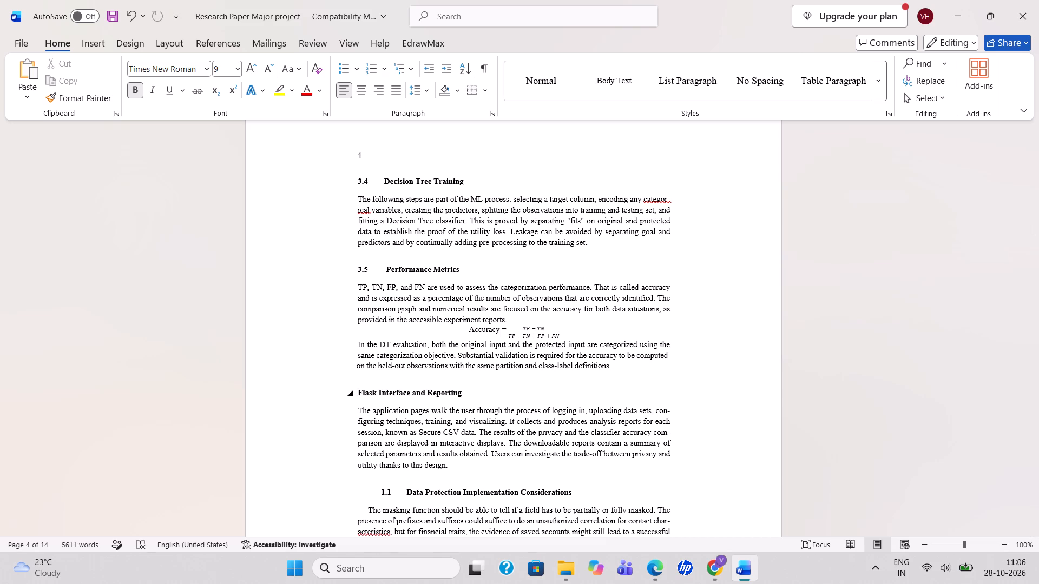
{"action": "type", "text": "3."}
{"action": "type", "text": "6"}
{"action": "key", "text": "space"}
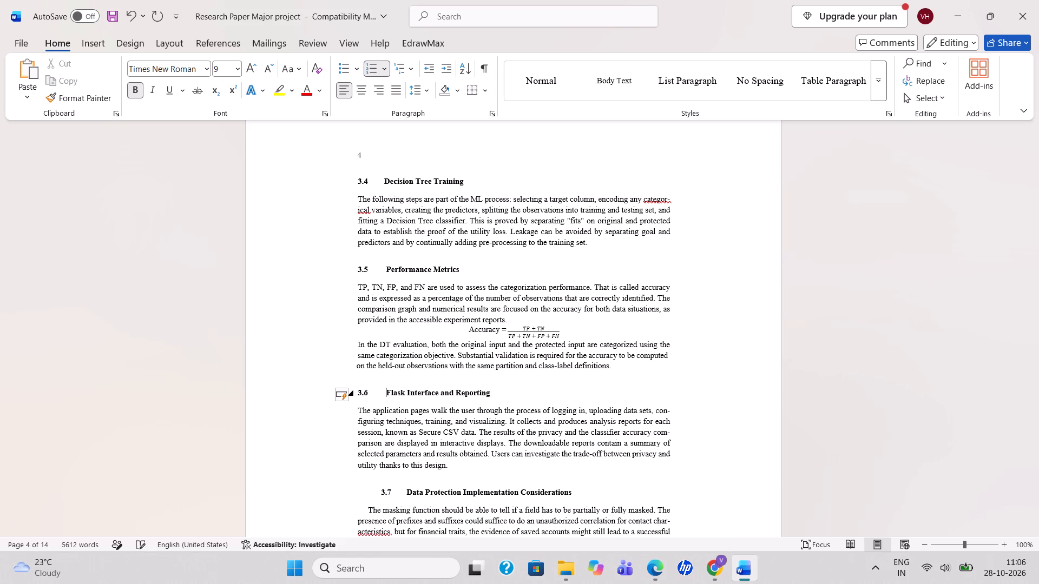
{"action": "key", "text": "BackSpace"}
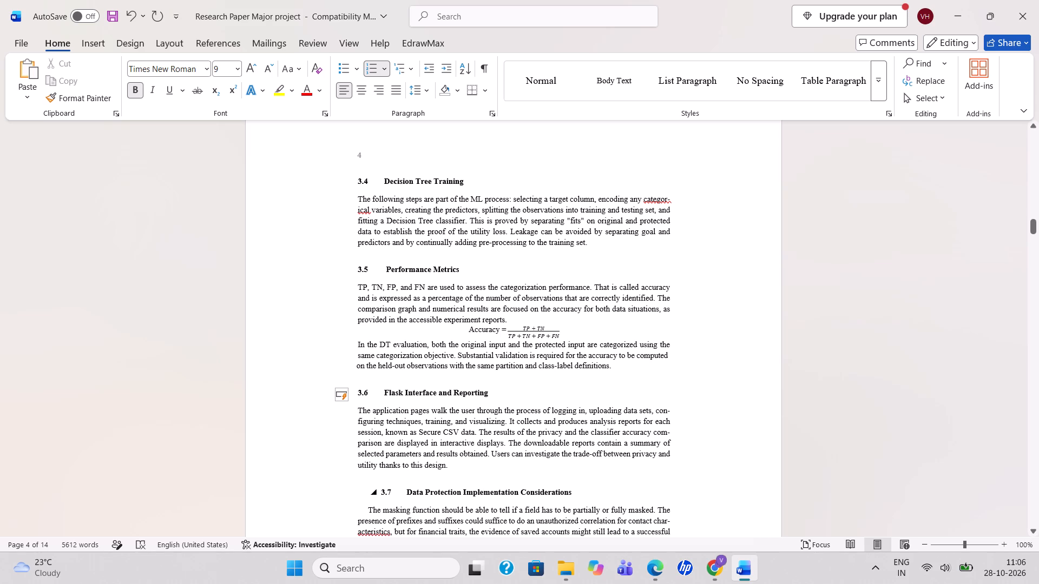
Renumber the indented "Data Protection Implementation Considerations" heading on page 4 as 3.7, starting at the text margin with spaces before its title.
{"action": "left_click", "coordinate": [367, 496]}
{"action": "key", "text": "BackSpace"}
{"action": "key", "text": "BackSpace"}
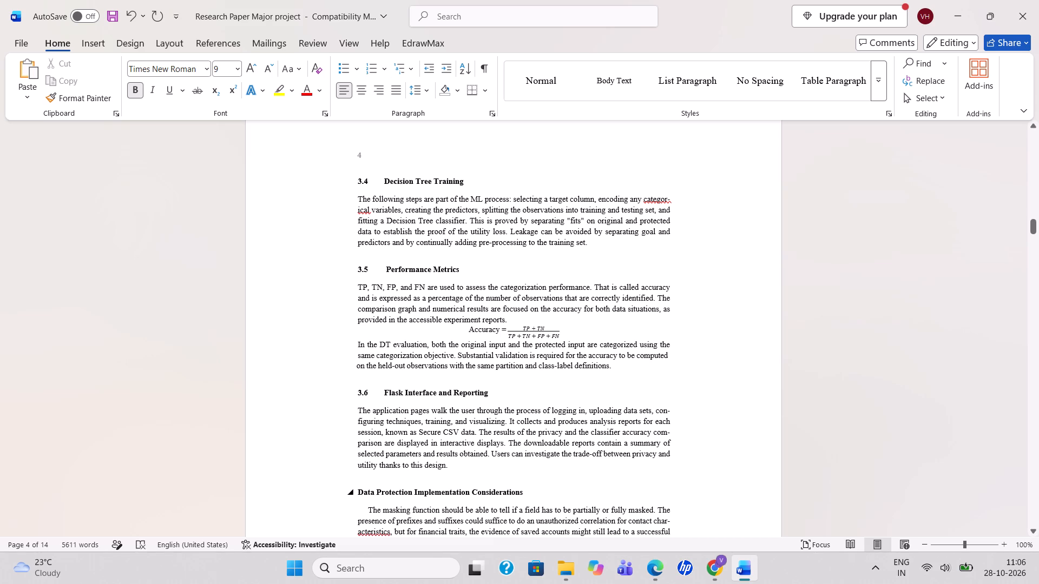
{"action": "type", "text": "3.7"}
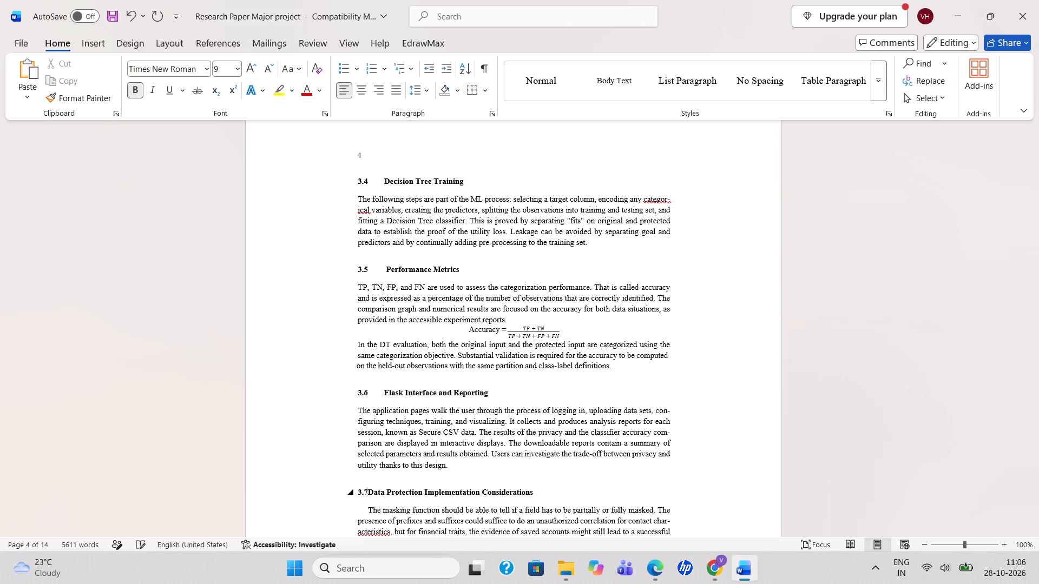
{"action": "key", "text": "space"}
{"action": "key", "text": "space"}
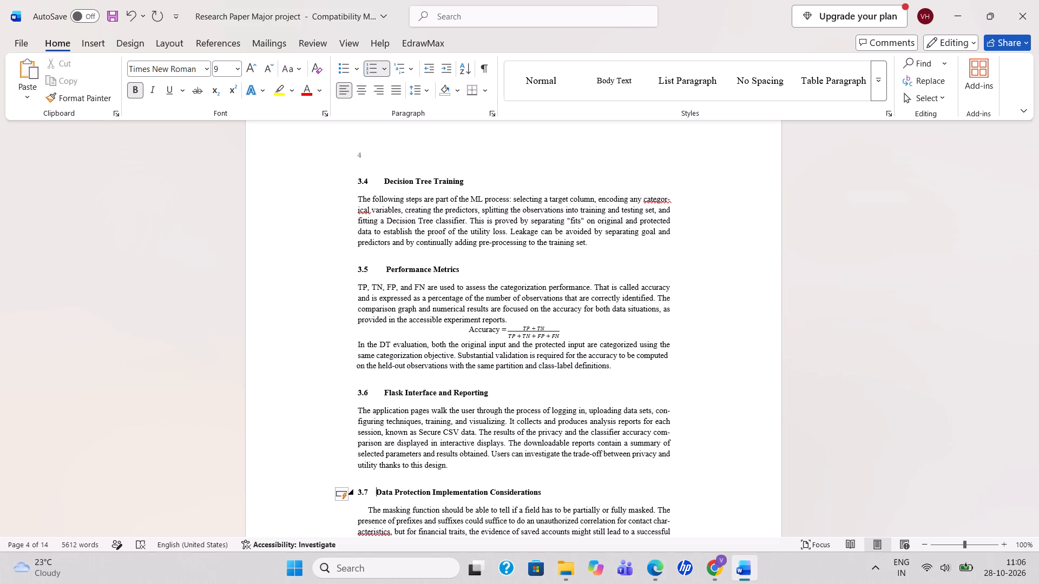
{"action": "key", "text": "space"}
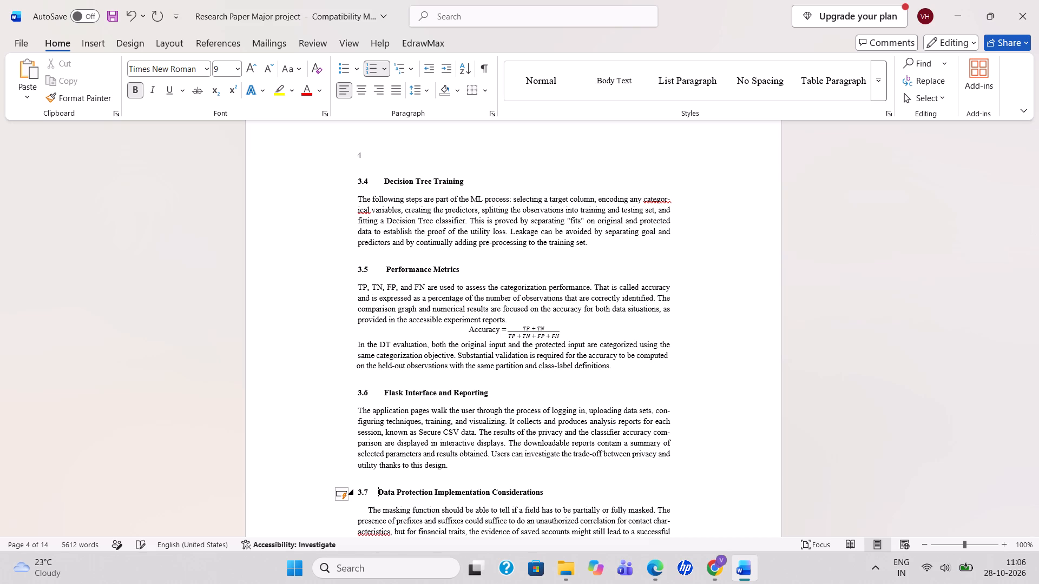
Delete the duplicated text at the start of page 5, from "on the held-out observations" through "metadata limit confidentiality.".
{"action": "scroll", "coordinate": [428, 466], "scroll_direction": "down", "scroll_amount": 2}
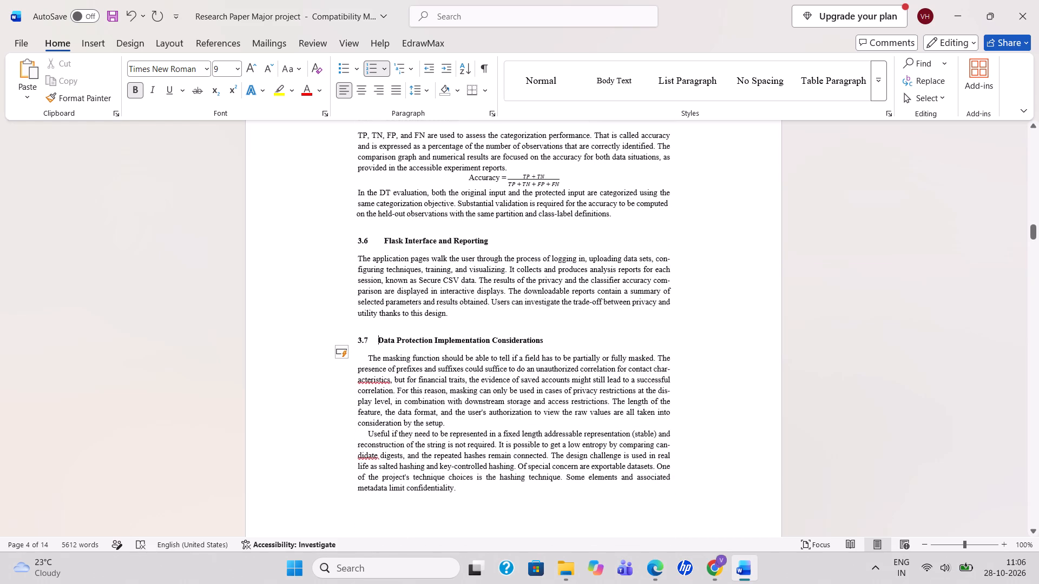
{"action": "scroll", "coordinate": [428, 466], "scroll_direction": "down", "scroll_amount": 3}
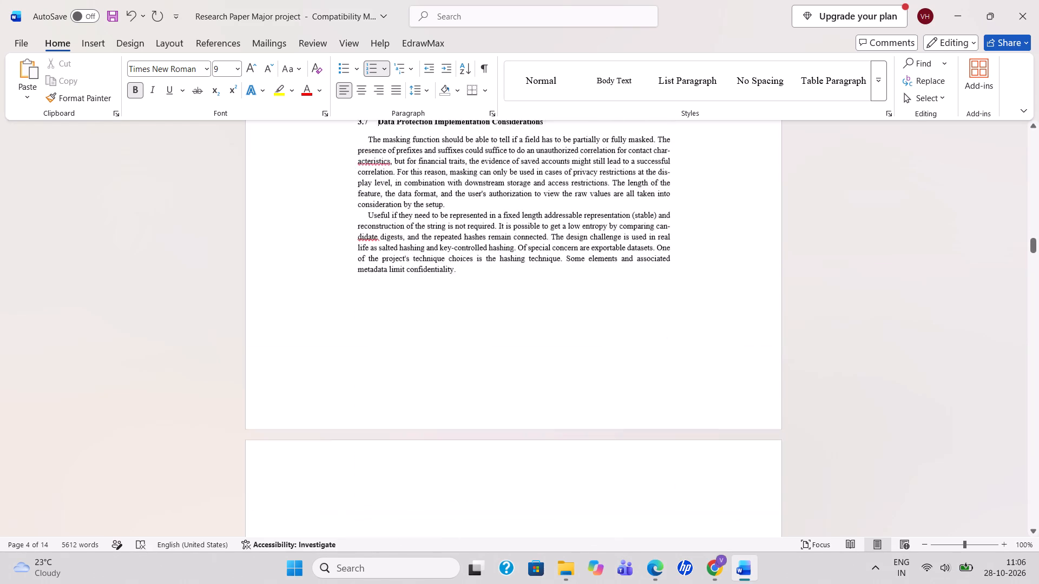
{"action": "scroll", "coordinate": [428, 466], "scroll_direction": "down", "scroll_amount": 1}
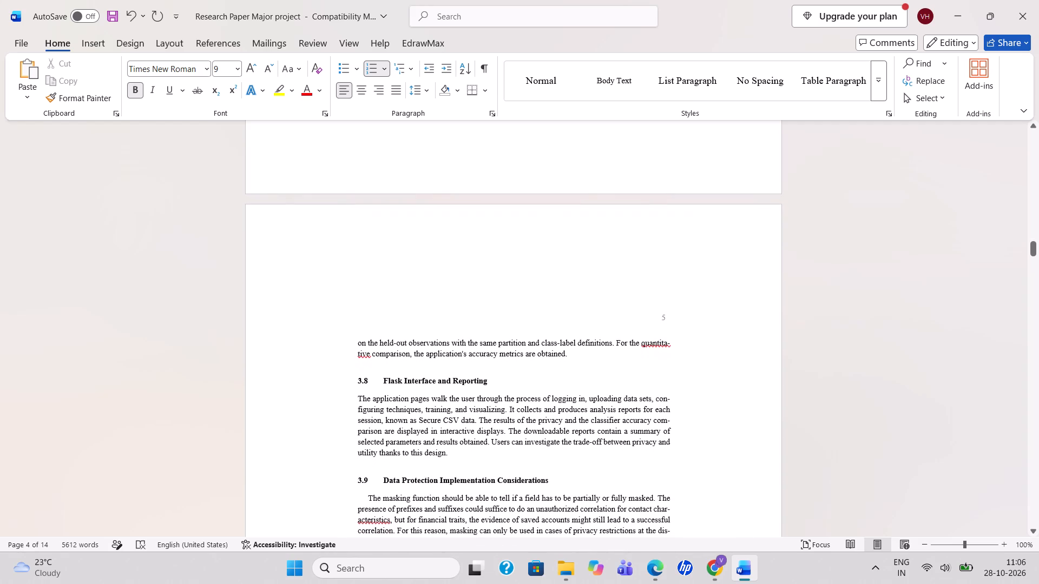
{"action": "scroll", "coordinate": [428, 466], "scroll_direction": "down", "scroll_amount": 2}
{"action": "scroll", "coordinate": [428, 466], "scroll_direction": "right", "scroll_amount": 1}
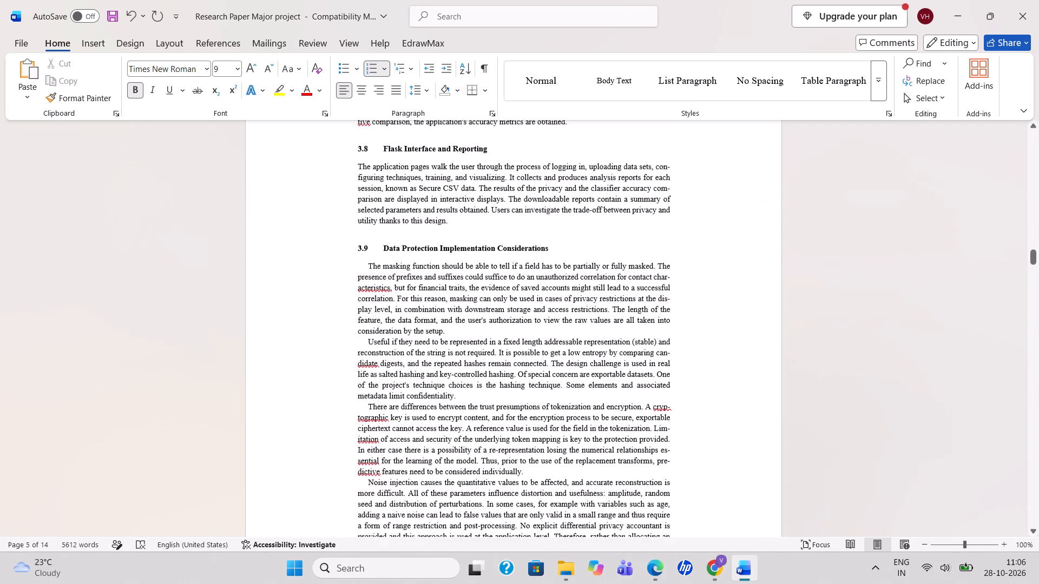
{"action": "scroll", "coordinate": [428, 466], "scroll_direction": "right", "scroll_amount": 1}
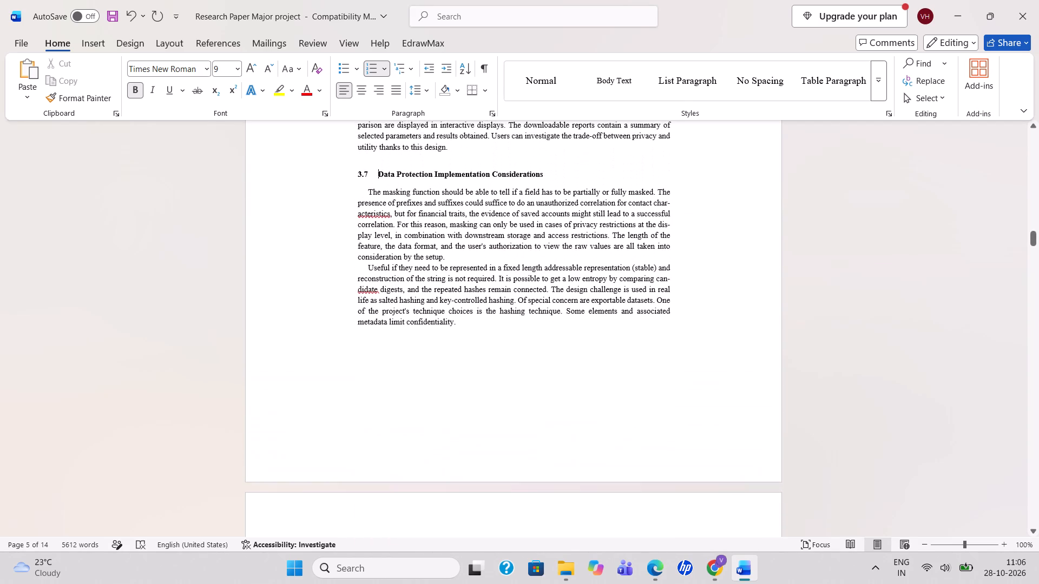
{"action": "scroll", "coordinate": [428, 466], "scroll_direction": "right", "scroll_amount": 2}
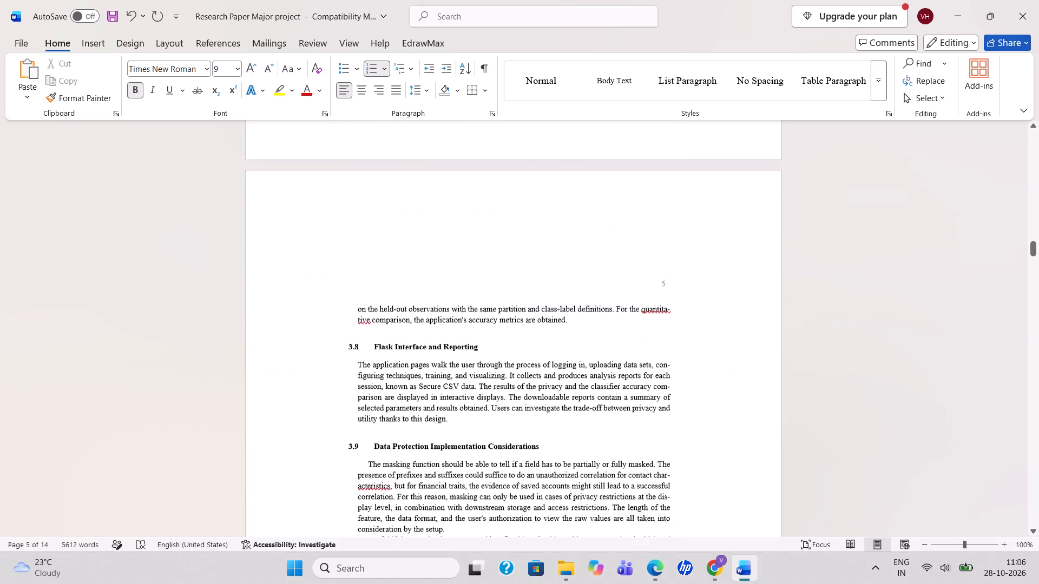
{"action": "scroll", "coordinate": [428, 466], "scroll_direction": "right", "scroll_amount": 1}
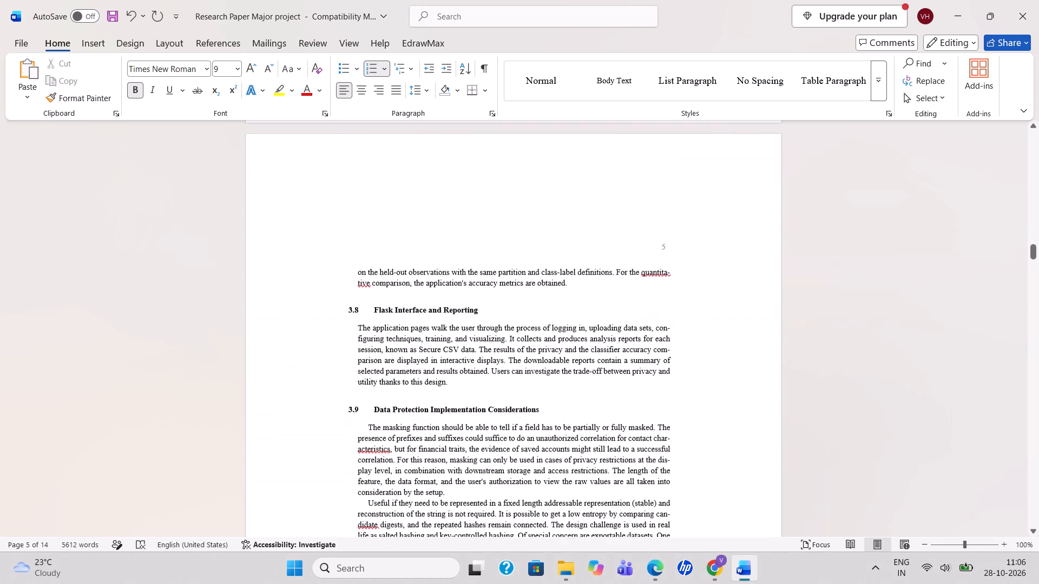
{"action": "scroll", "coordinate": [428, 466], "scroll_direction": "right", "scroll_amount": 1}
{"action": "left_click_drag", "start_coordinate": [469, 475], "coordinate": [467, 472]}
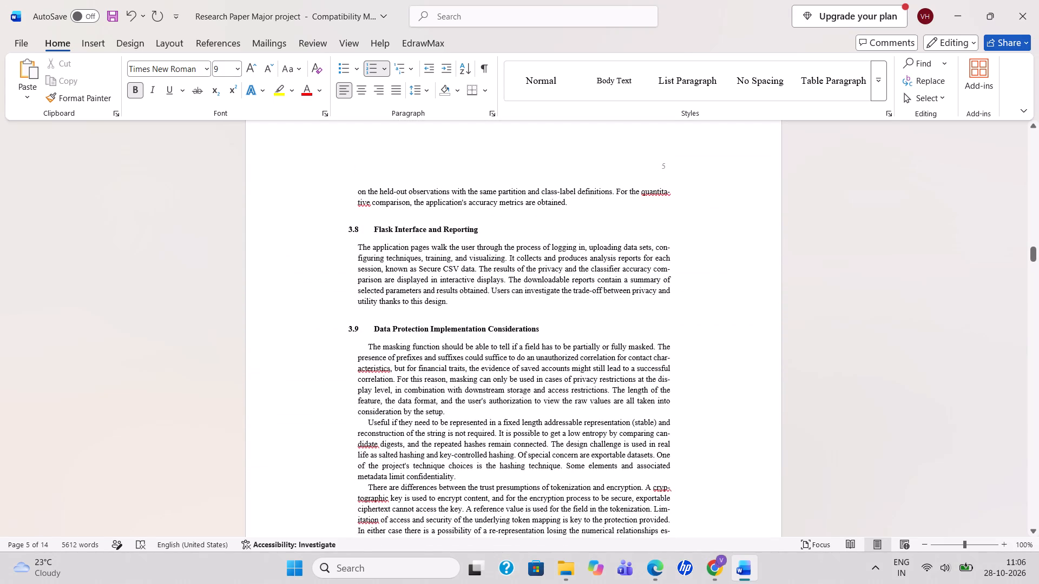
{"action": "left_click_drag", "start_coordinate": [467, 472], "coordinate": [358, 195]}
{"action": "key", "text": "BackSpace"}
Copy the "equivalence class" passage from the top of page 6 and paste it below the K-anonymity paragraph on page 5.
{"action": "scroll", "coordinate": [358, 195], "scroll_direction": "up", "scroll_amount": 2}
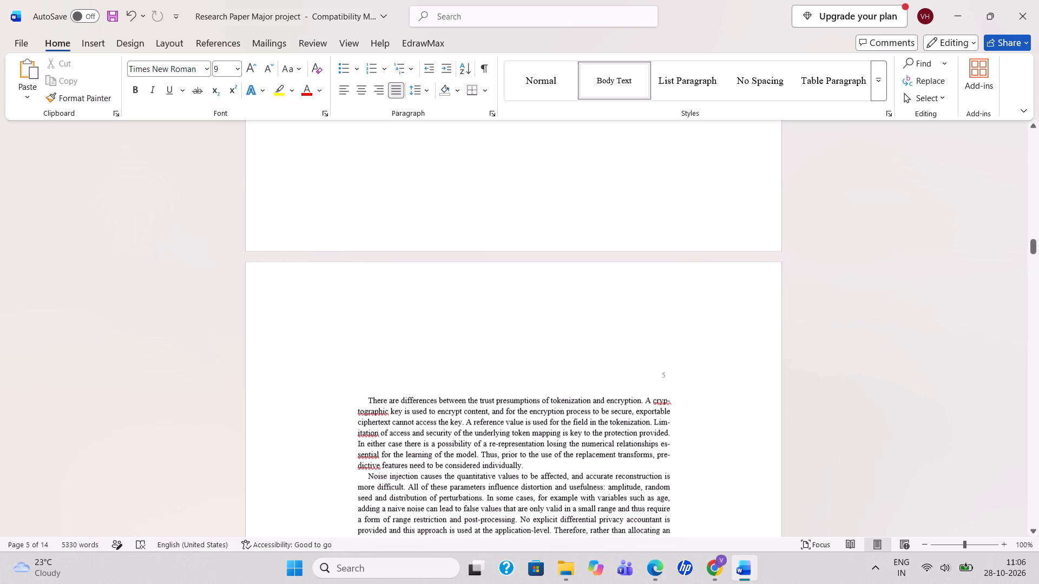
{"action": "scroll", "coordinate": [358, 195], "scroll_direction": "up", "scroll_amount": 2}
{"action": "scroll", "coordinate": [358, 195], "scroll_direction": "down", "scroll_amount": 1}
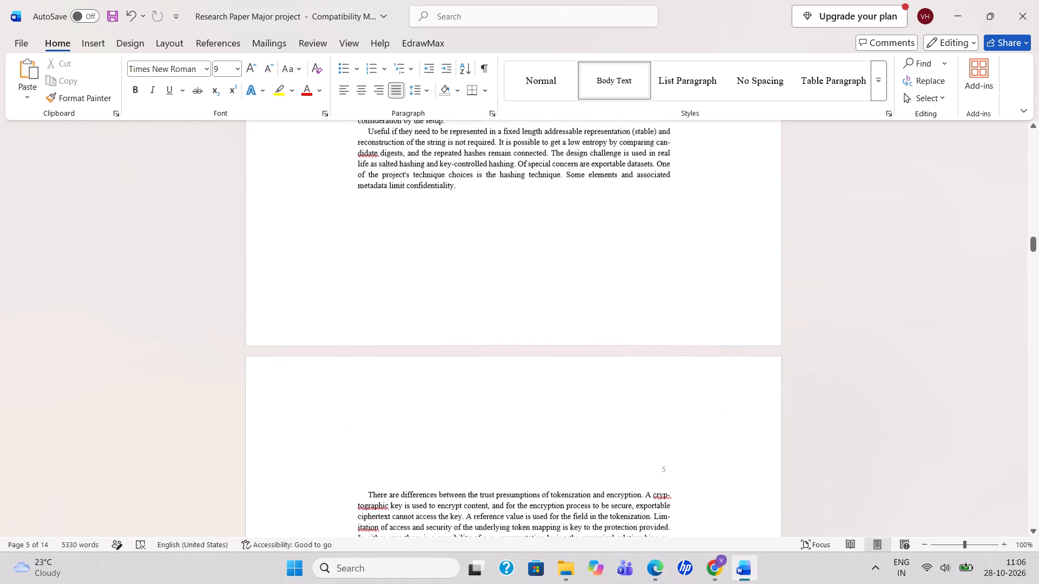
{"action": "scroll", "coordinate": [358, 195], "scroll_direction": "down", "scroll_amount": 3}
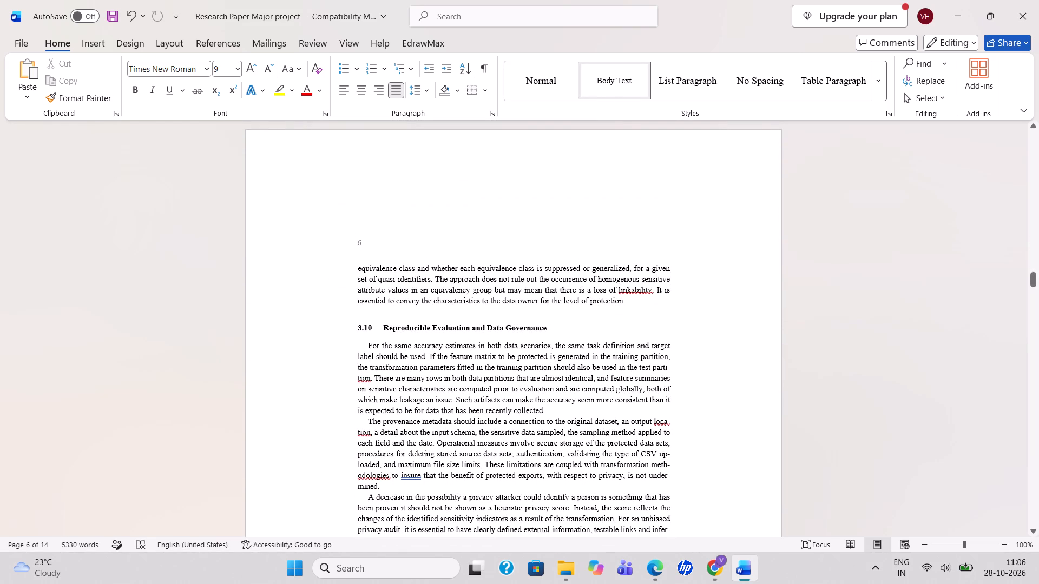
{"action": "left_click_drag", "start_coordinate": [642, 303], "coordinate": [350, 266]}
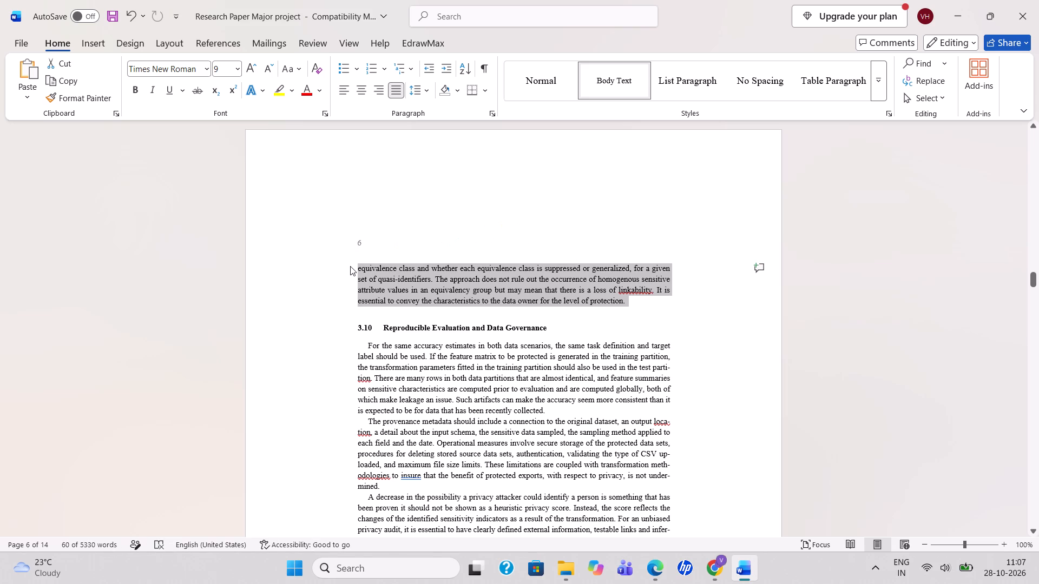
{"action": "key", "text": "ctrl+c"}
{"action": "scroll", "coordinate": [470, 239], "scroll_direction": "up", "scroll_amount": 3}
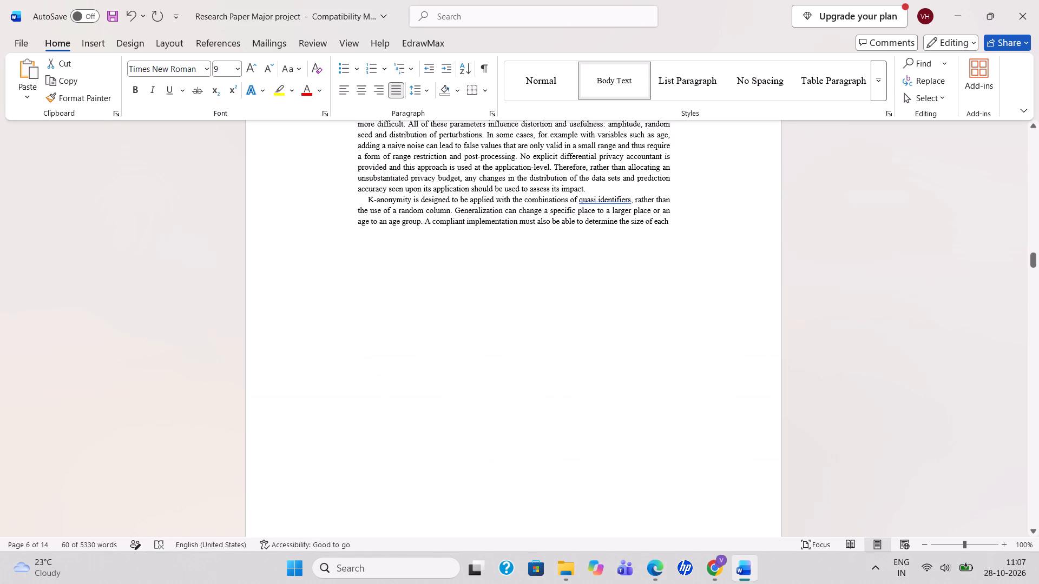
{"action": "left_click", "coordinate": [672, 223]}
{"action": "key", "text": "Return"}
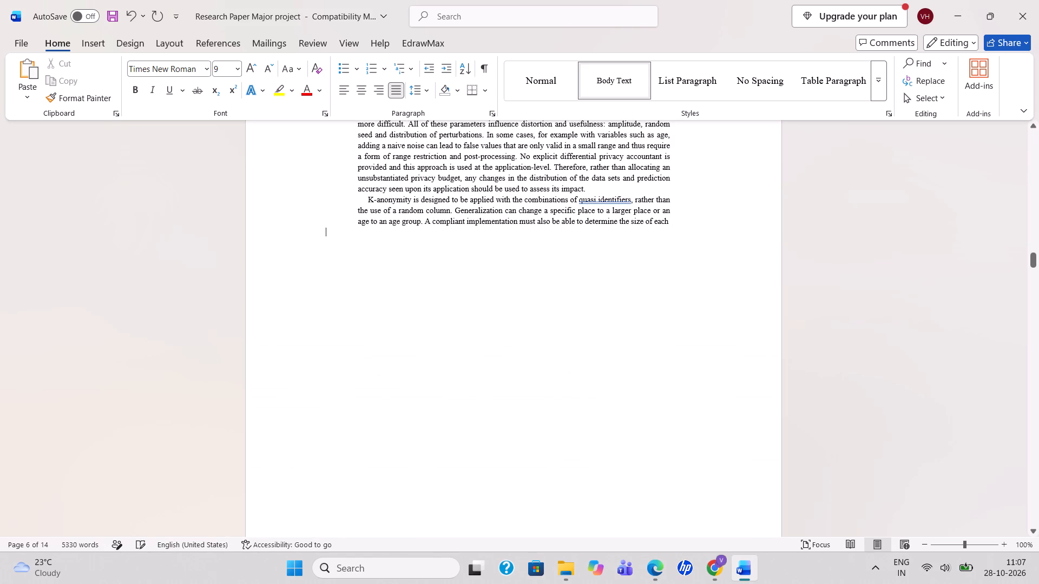
{"action": "key", "text": "space"}
{"action": "key", "text": "space"}
{"action": "key", "text": "space"}
{"action": "key", "text": "space"}
{"action": "key", "text": "space"}
{"action": "key", "text": "space"}
{"action": "key", "text": "space"}
{"action": "key", "text": "space"}
{"action": "key", "text": "space"}
{"action": "key", "text": "space"}
{"action": "key", "text": "space"}
{"action": "key", "text": "space"}
{"action": "key", "text": "space"}
{"action": "key", "text": "space"}
{"action": "key", "text": "space"}
{"action": "key", "text": "space"}
{"action": "key", "text": "space"}
{"action": "key", "text": "space"}
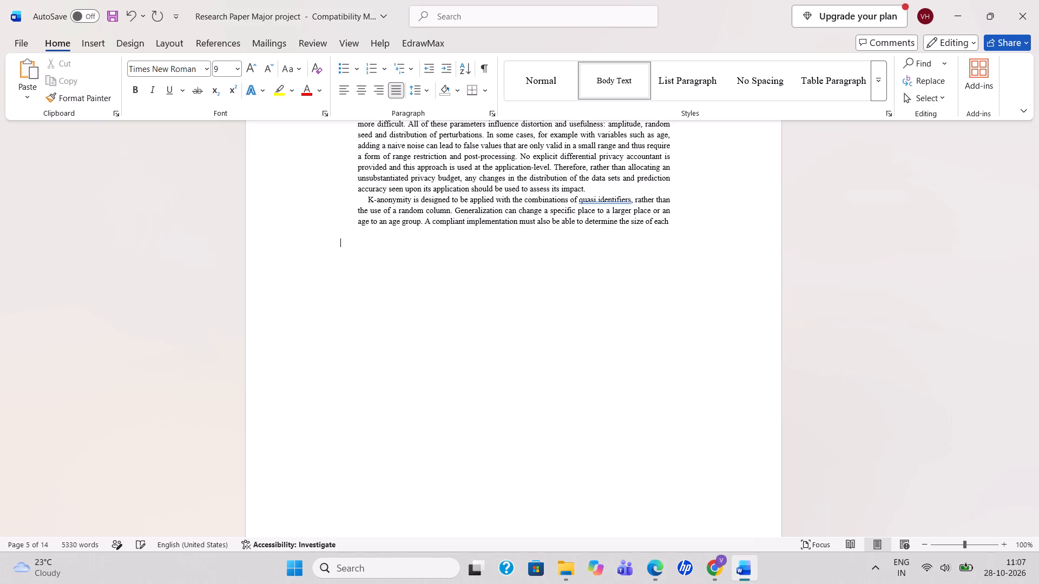
{"action": "key", "text": "space"}
{"action": "key", "text": "space"}
{"action": "key", "text": "space"}
{"action": "key", "text": "space"}
{"action": "key", "text": "ctrl+v"}
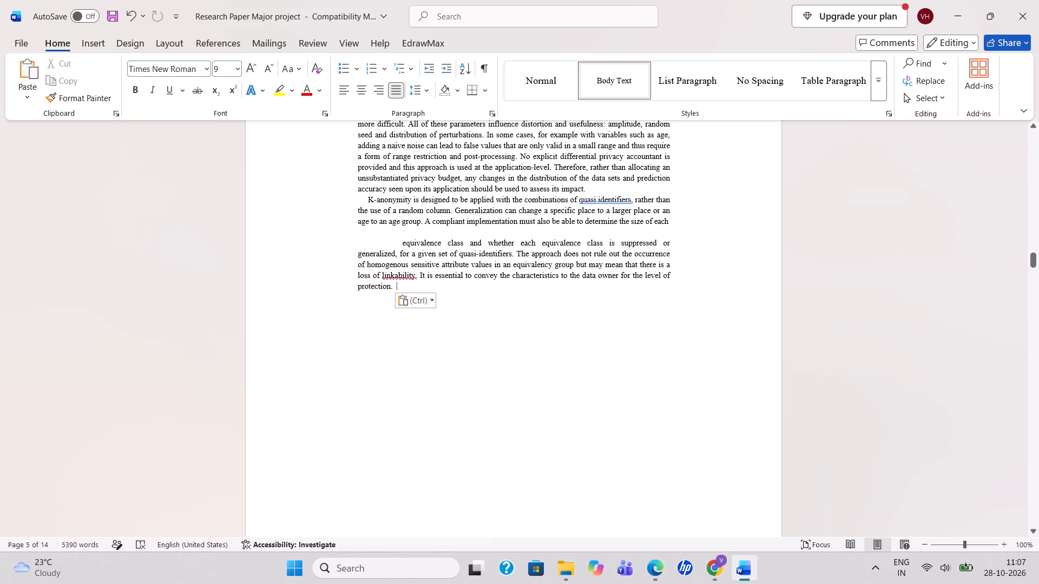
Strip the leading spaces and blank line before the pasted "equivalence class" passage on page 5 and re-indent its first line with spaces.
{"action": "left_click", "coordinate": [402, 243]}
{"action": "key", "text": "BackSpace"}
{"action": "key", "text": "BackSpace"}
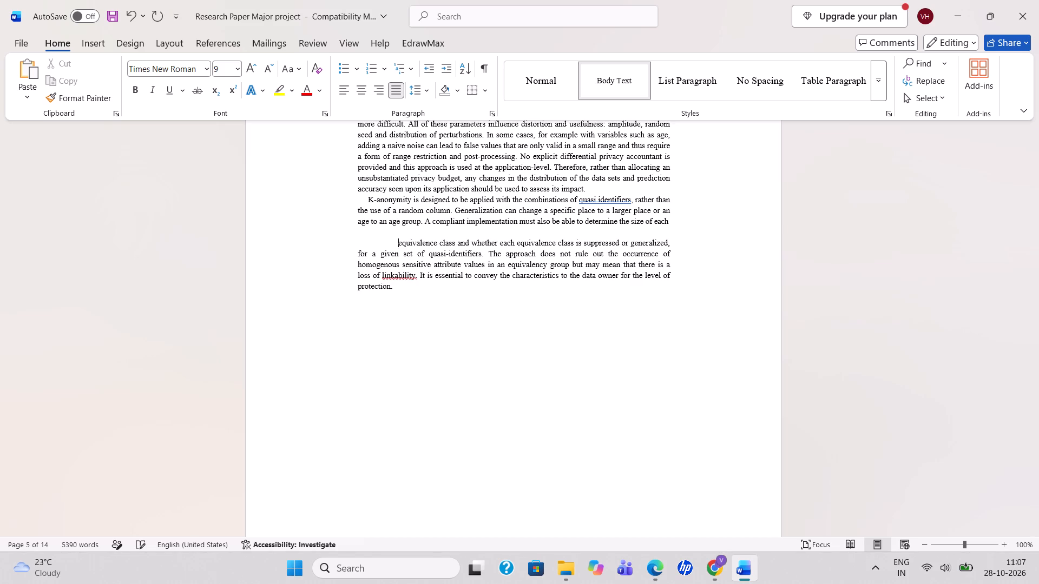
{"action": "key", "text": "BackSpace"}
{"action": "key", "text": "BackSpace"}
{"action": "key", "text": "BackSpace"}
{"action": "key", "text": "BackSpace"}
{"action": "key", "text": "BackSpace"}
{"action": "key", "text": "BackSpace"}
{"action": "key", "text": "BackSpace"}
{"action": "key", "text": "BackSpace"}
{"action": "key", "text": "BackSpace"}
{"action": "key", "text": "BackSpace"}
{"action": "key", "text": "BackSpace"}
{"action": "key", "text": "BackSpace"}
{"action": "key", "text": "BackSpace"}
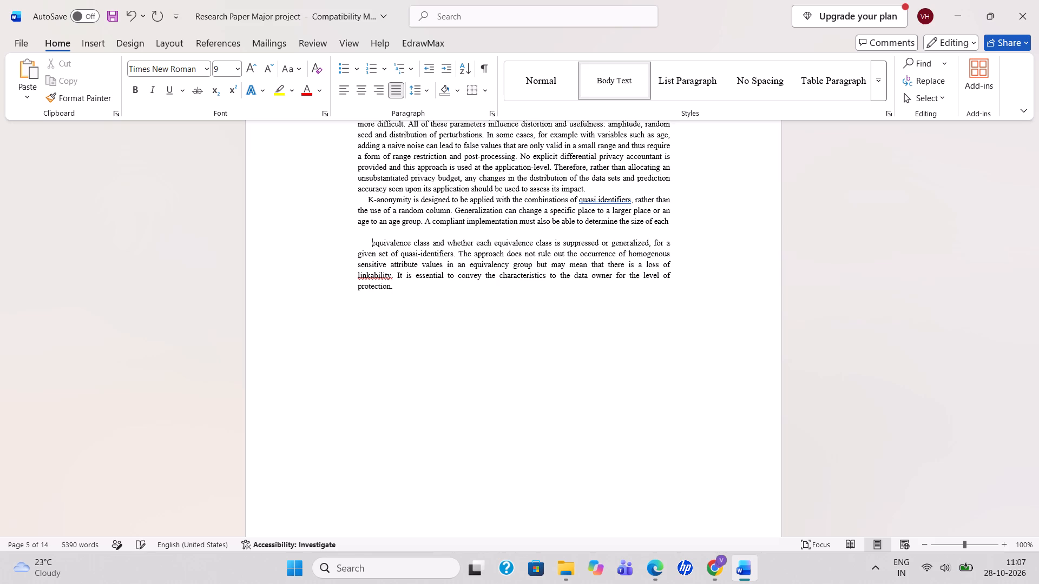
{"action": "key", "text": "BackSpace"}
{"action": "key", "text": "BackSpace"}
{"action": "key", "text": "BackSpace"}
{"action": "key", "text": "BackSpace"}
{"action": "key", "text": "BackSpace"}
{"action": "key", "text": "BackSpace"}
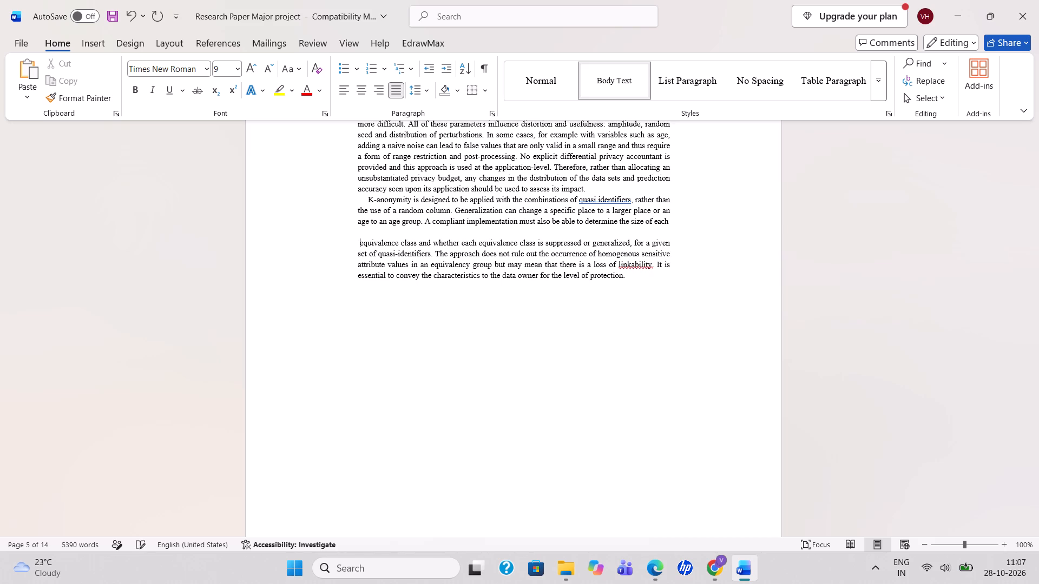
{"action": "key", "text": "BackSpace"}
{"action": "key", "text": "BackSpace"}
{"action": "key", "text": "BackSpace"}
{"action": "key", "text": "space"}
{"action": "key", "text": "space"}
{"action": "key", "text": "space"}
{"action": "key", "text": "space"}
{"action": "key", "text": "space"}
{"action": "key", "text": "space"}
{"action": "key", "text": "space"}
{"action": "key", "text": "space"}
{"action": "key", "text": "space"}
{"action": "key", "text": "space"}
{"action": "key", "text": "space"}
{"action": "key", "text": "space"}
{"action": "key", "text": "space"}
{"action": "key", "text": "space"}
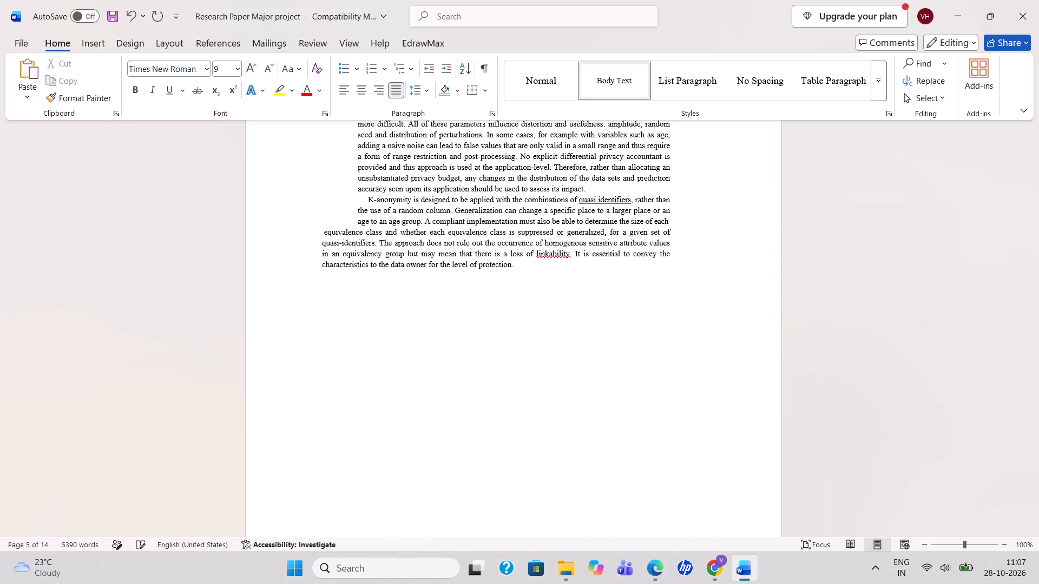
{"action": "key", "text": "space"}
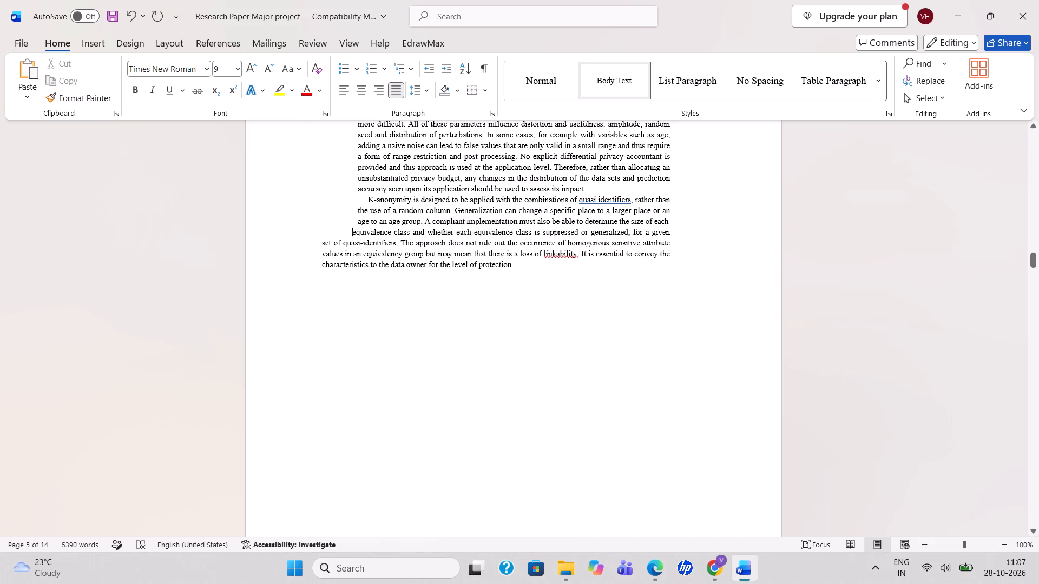
Cut the "equivalence class" passage placed as separate lines below the K-anonymity paragraph on page 5.
{"action": "left_click_drag", "start_coordinate": [351, 228], "coordinate": [517, 264]}
{"action": "key", "text": "ctrl+c"}
{"action": "key", "text": "BackSpace"}
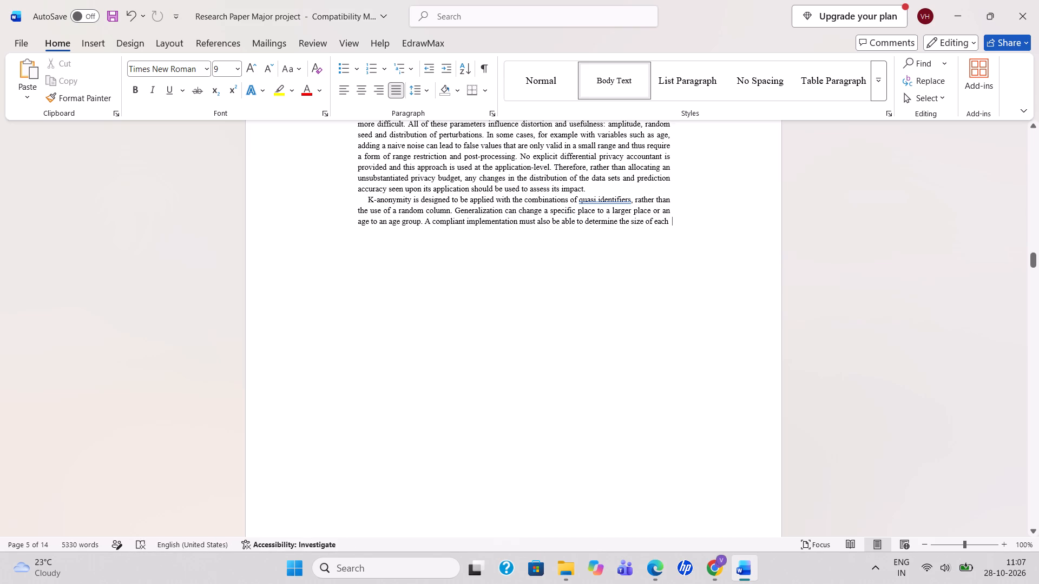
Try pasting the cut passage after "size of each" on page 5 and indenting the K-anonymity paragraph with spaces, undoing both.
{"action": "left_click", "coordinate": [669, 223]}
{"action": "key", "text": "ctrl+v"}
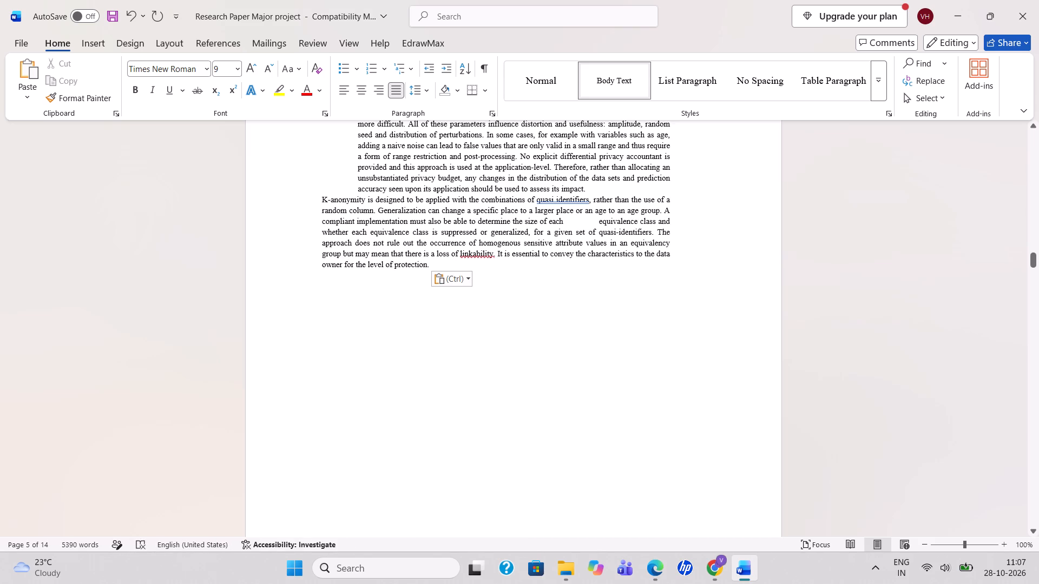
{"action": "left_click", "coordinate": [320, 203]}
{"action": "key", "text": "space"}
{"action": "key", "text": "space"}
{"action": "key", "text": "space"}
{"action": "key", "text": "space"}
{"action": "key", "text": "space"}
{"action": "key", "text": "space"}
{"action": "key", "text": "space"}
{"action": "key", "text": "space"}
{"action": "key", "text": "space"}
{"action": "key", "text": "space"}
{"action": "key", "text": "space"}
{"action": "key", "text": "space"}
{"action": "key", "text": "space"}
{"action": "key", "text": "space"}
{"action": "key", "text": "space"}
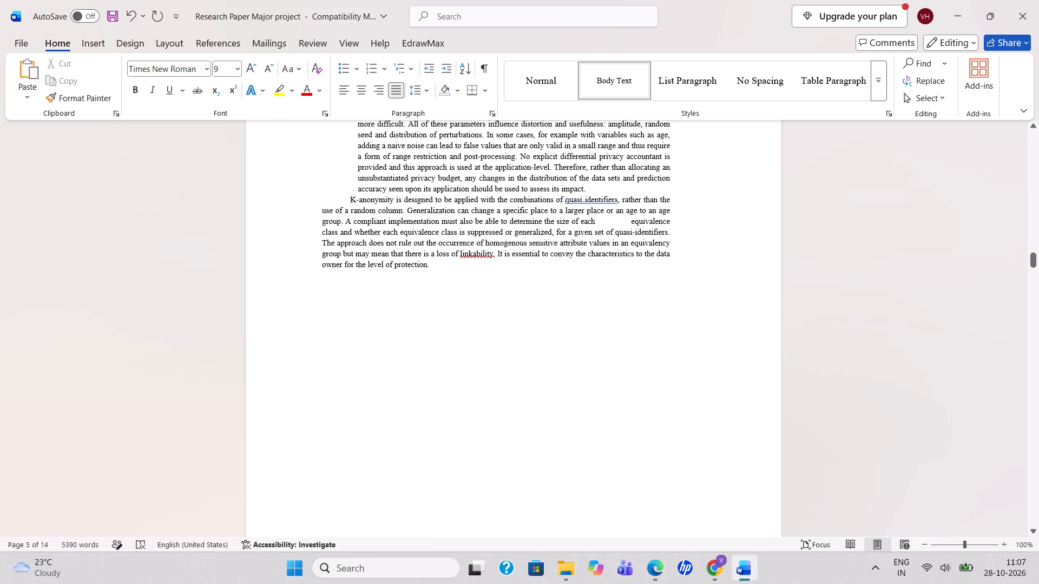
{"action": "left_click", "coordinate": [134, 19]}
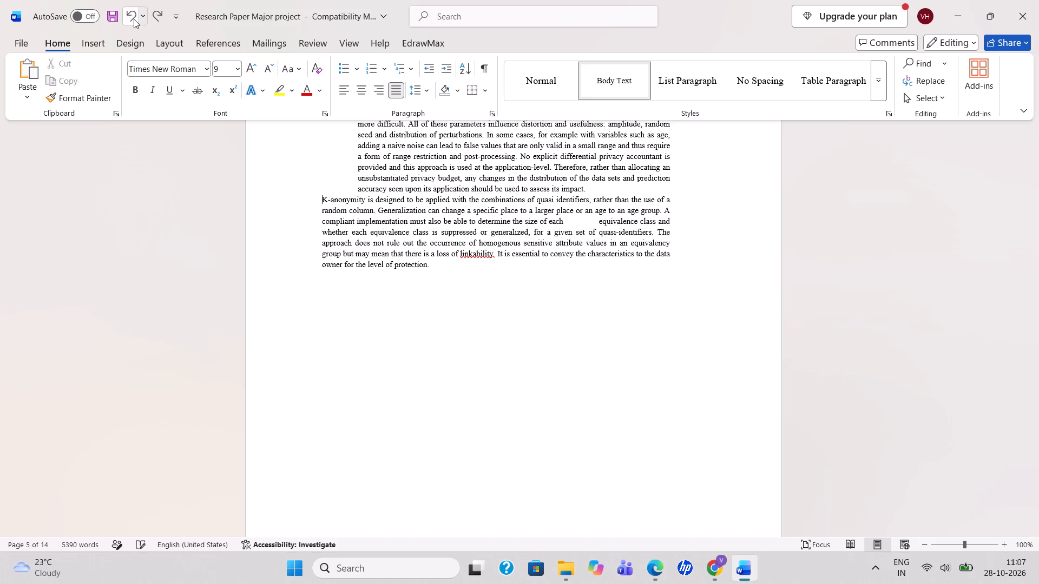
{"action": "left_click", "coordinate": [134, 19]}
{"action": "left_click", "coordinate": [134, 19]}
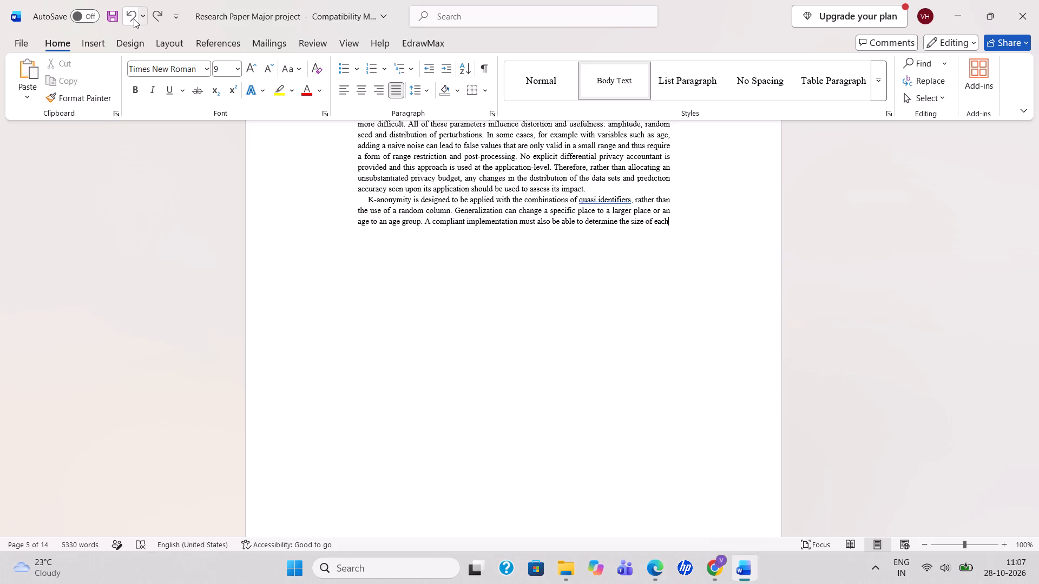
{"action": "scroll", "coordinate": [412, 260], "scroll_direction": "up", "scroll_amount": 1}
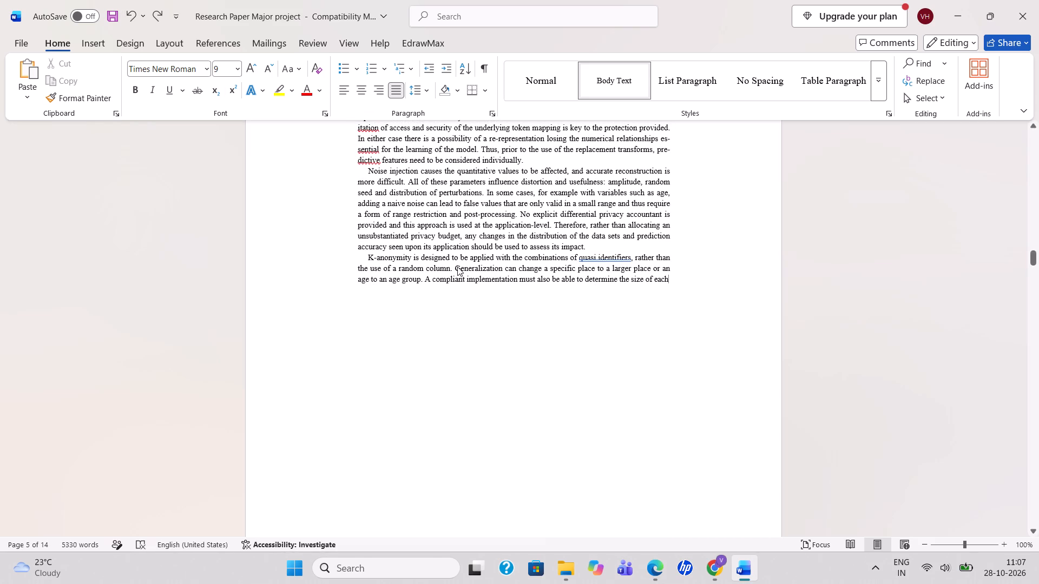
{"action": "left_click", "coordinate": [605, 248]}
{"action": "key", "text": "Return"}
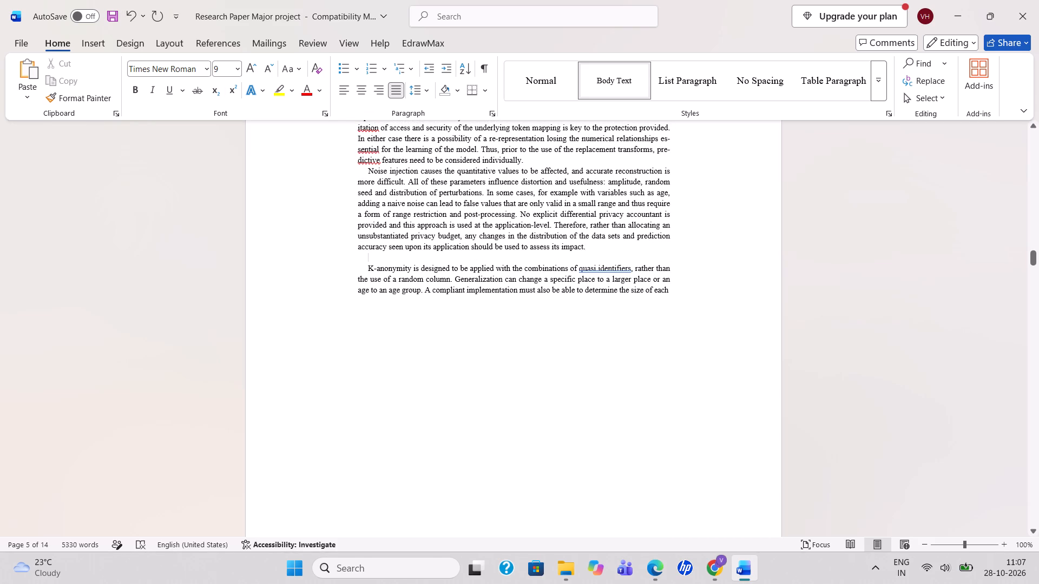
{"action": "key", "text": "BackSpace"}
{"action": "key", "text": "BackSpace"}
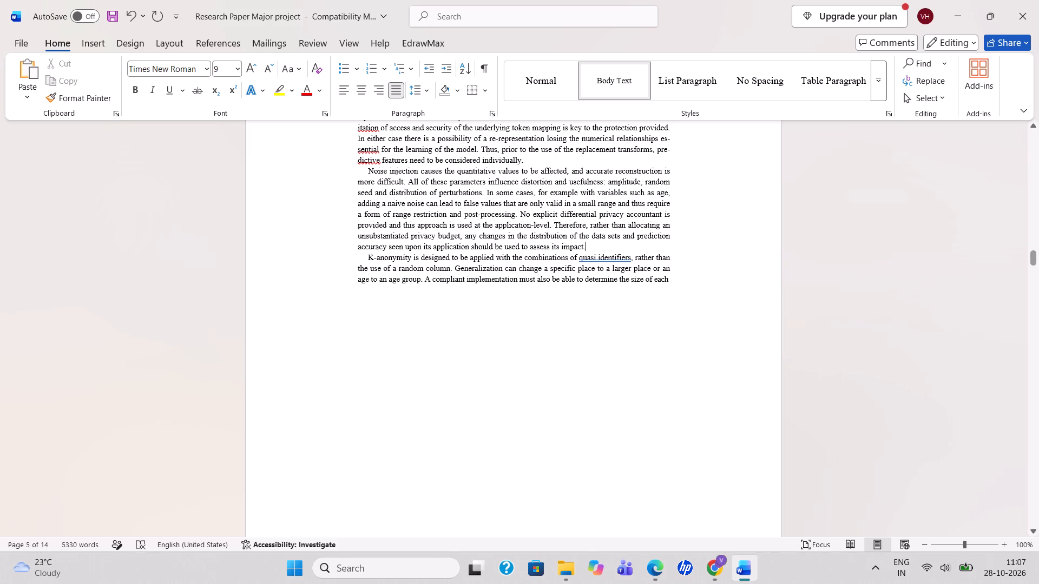
Copy the passage from "equivalence class" through "level of protection" atop page 6 and paste it directly after "size of each" on page 5.
{"action": "scroll", "coordinate": [553, 388], "scroll_direction": "down", "scroll_amount": 3}
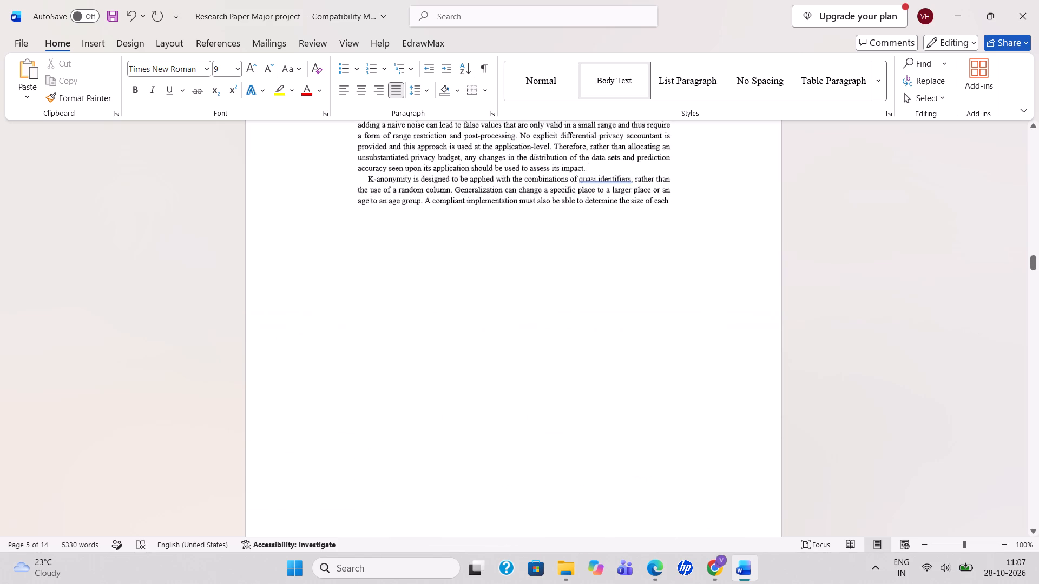
{"action": "left_click_drag", "start_coordinate": [357, 454], "coordinate": [617, 494]}
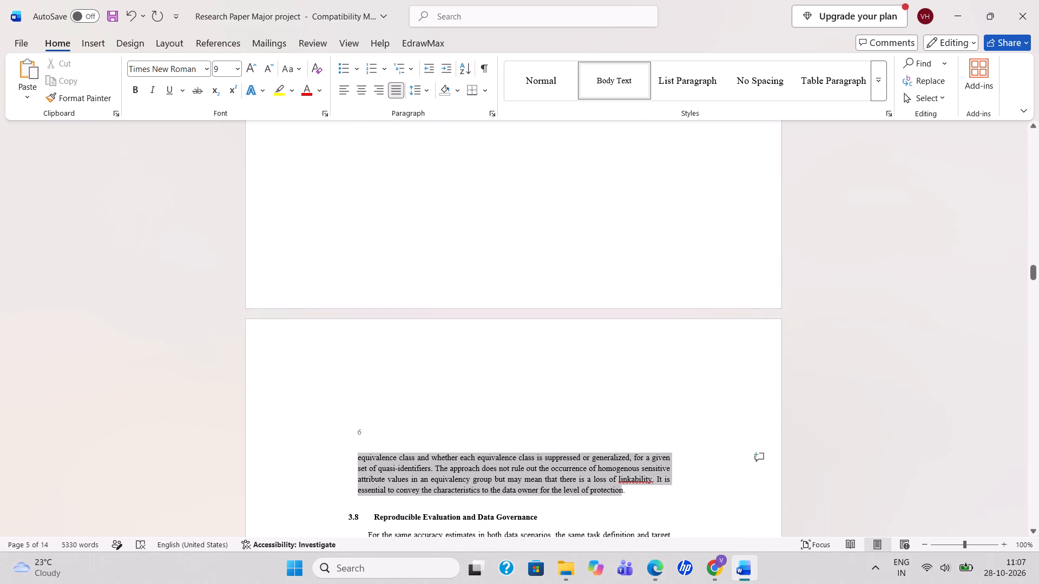
{"action": "left_click_drag", "start_coordinate": [617, 494], "coordinate": [618, 494]}
{"action": "key", "text": "ctrl+c"}
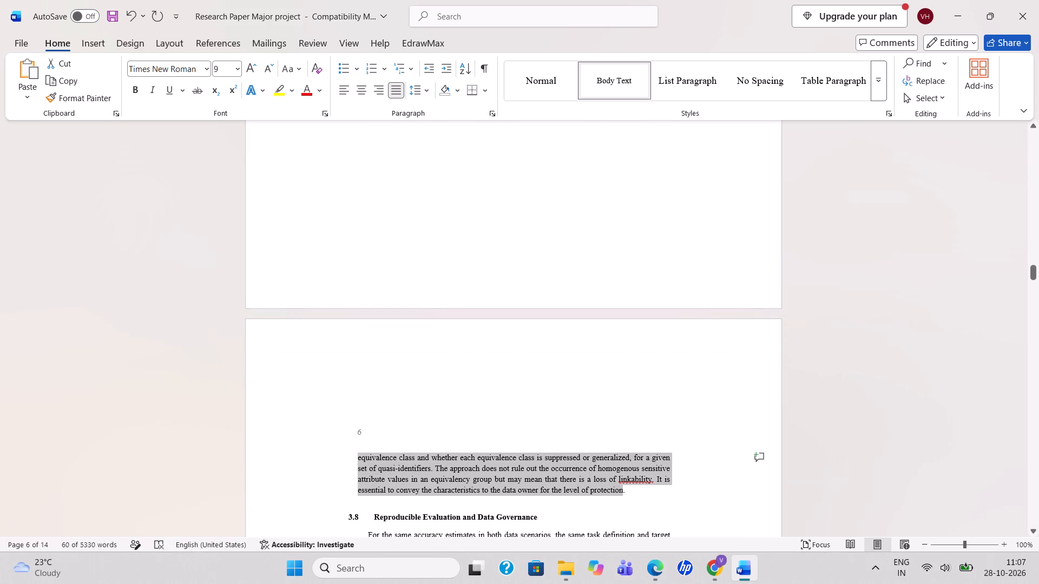
{"action": "scroll", "coordinate": [512, 318], "scroll_direction": "up", "scroll_amount": 1}
{"action": "scroll", "coordinate": [569, 296], "scroll_direction": "up", "scroll_amount": 1}
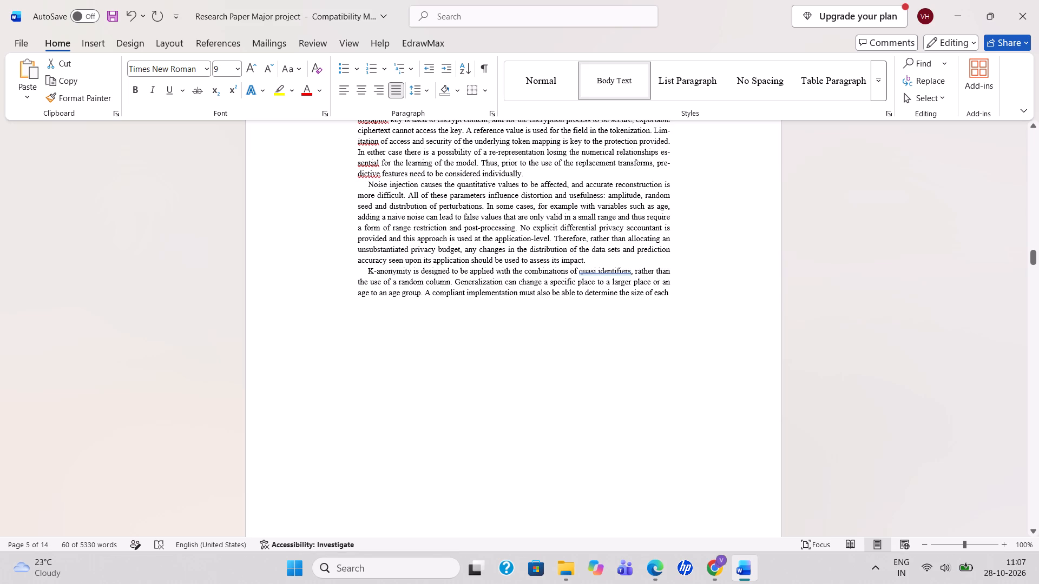
{"action": "left_click", "coordinate": [678, 297]}
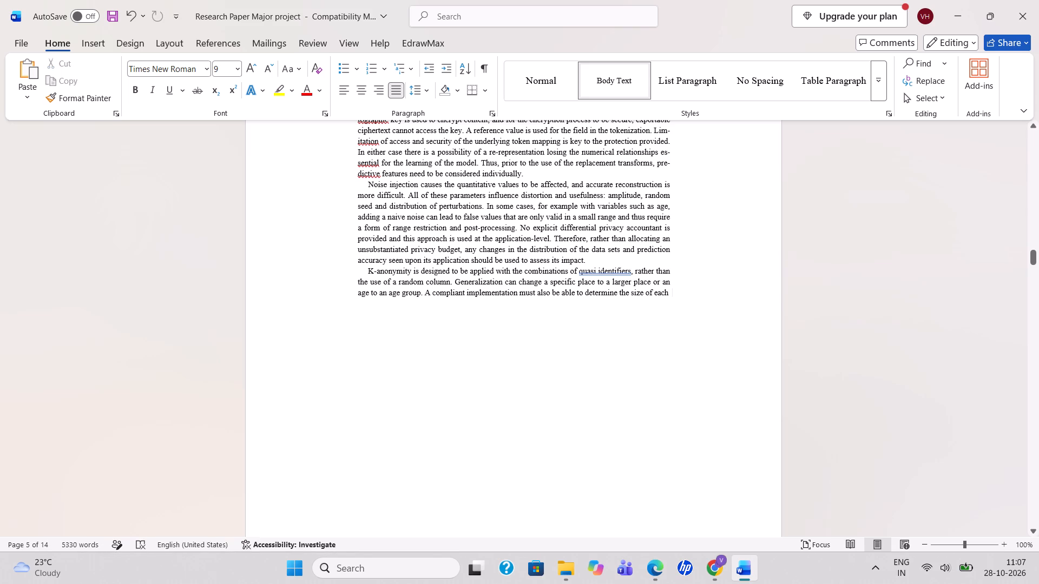
{"action": "key", "text": "BackSpace"}
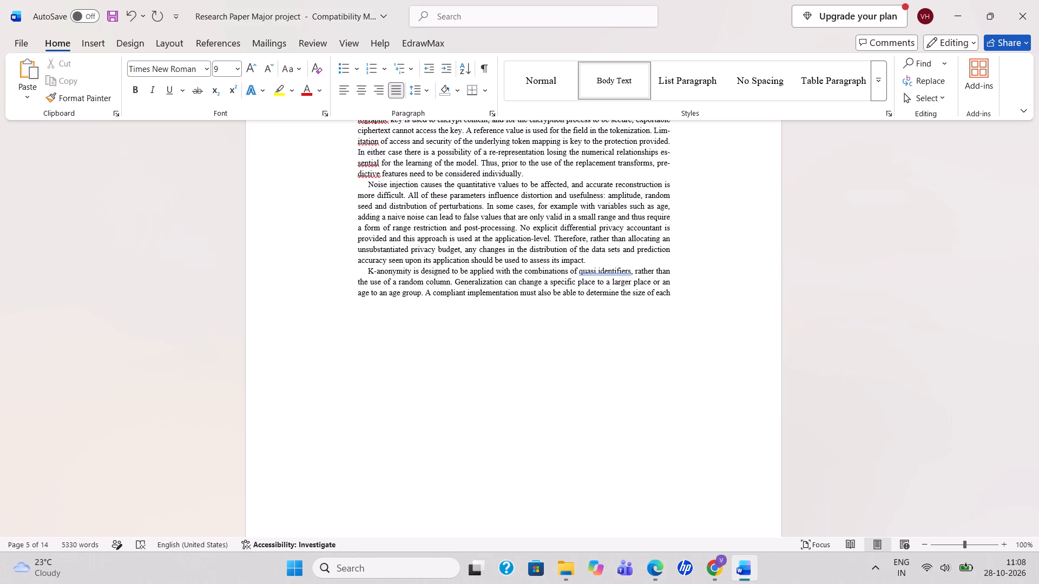
{"action": "key", "text": "ctrl+v"}
Delete the duplicated "equivalence class" passage at the top of page 6, above the "Reproducible Evaluation and Data Governance" heading.
{"action": "scroll", "coordinate": [593, 399], "scroll_direction": "down", "scroll_amount": 1}
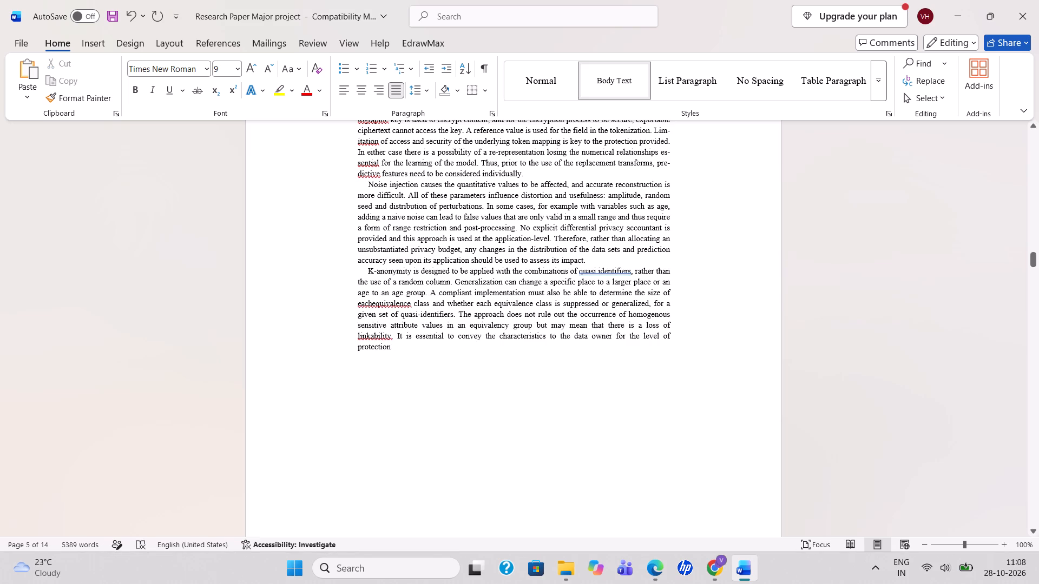
{"action": "scroll", "coordinate": [593, 399], "scroll_direction": "down", "scroll_amount": 3}
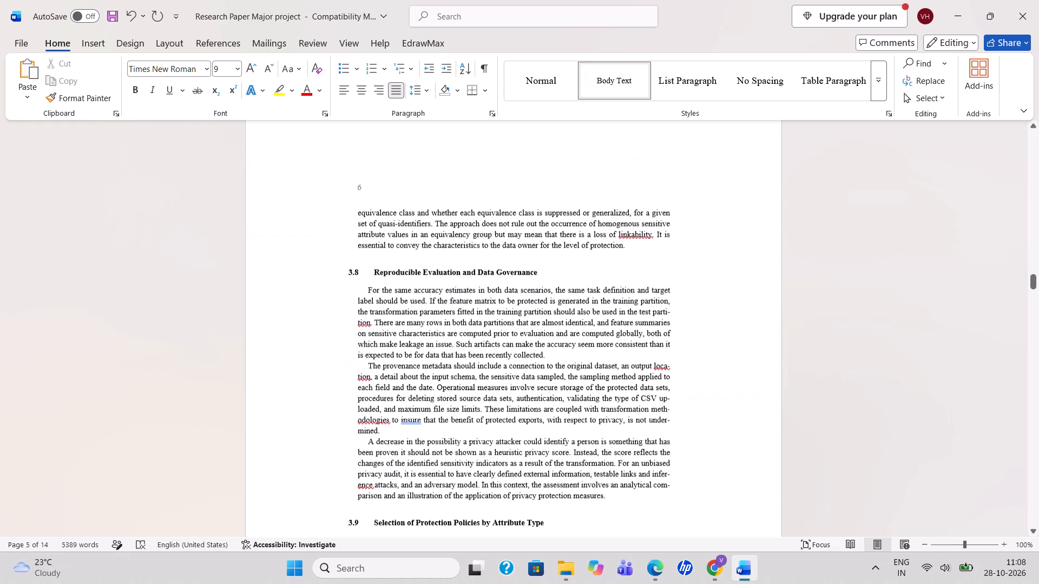
{"action": "left_click_drag", "start_coordinate": [643, 249], "coordinate": [364, 208]}
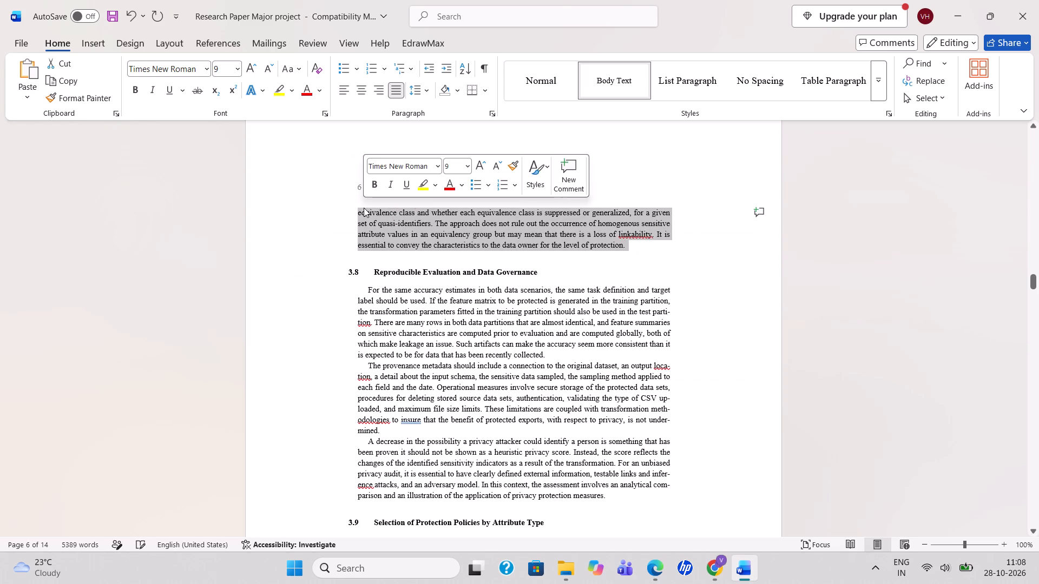
{"action": "key", "text": "BackSpace"}
Copy the whole "Reproducible Evaluation and Data Governance" section from page 6 and paste it below the K-anonymity paragraph on page 5, leaving a gap.
{"action": "left_click", "coordinate": [344, 230]}
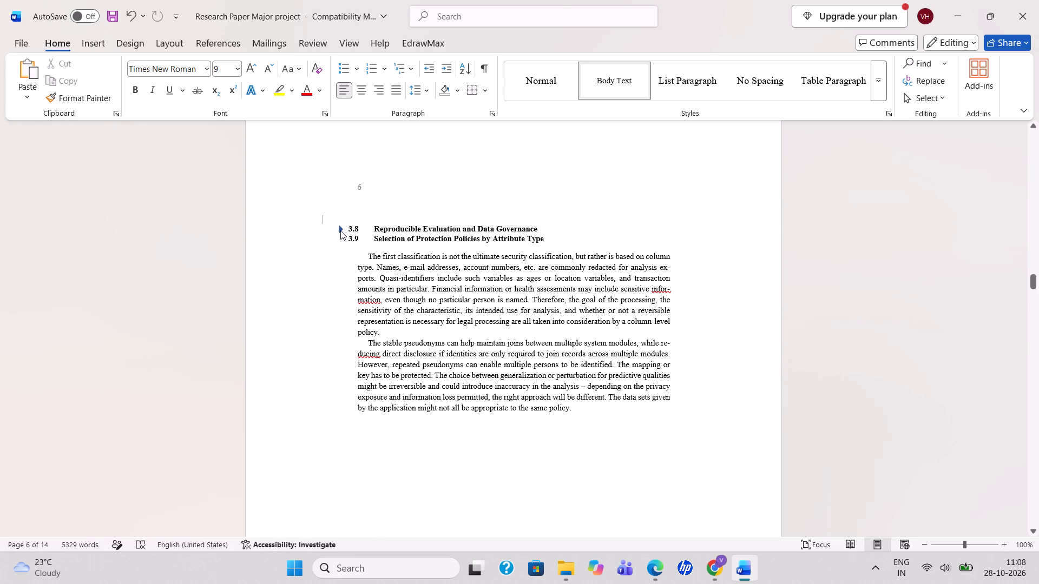
{"action": "left_click", "coordinate": [340, 230]}
{"action": "left_click_drag", "start_coordinate": [610, 458], "coordinate": [429, 298]}
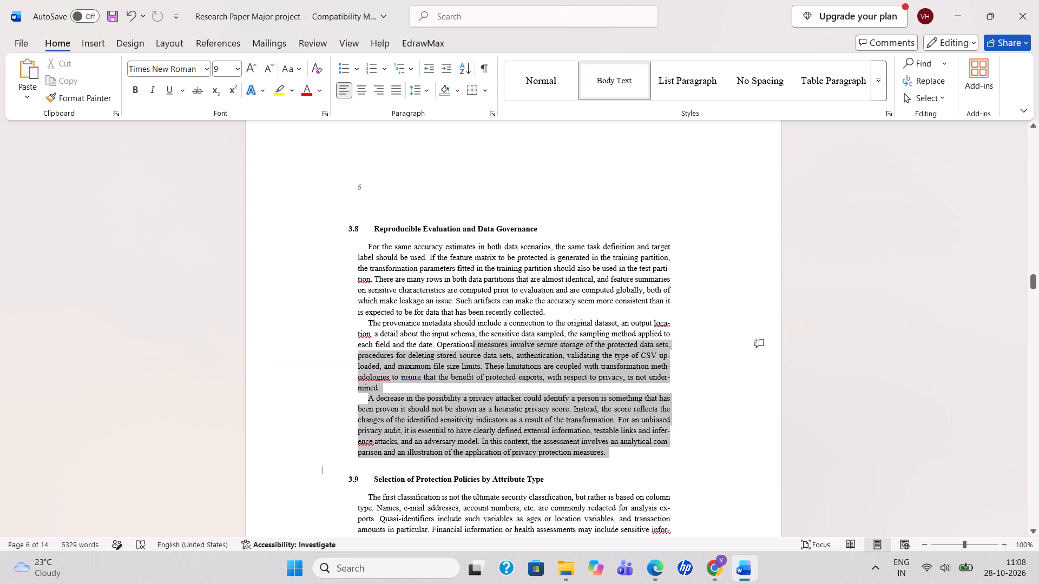
{"action": "left_click_drag", "start_coordinate": [429, 298], "coordinate": [348, 228]}
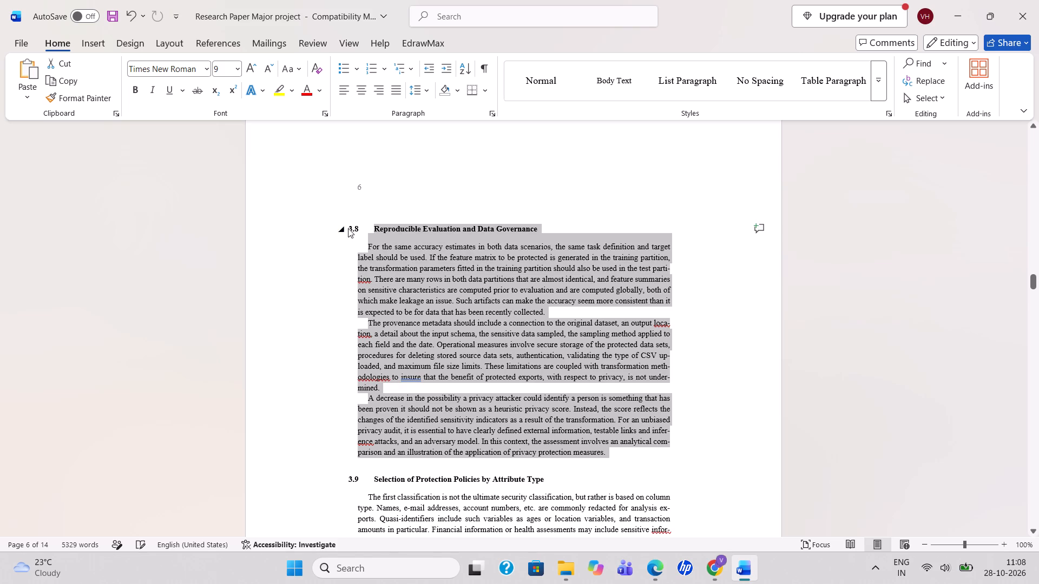
{"action": "key", "text": "ctrl+c"}
{"action": "scroll", "coordinate": [438, 229], "scroll_direction": "up", "scroll_amount": 3}
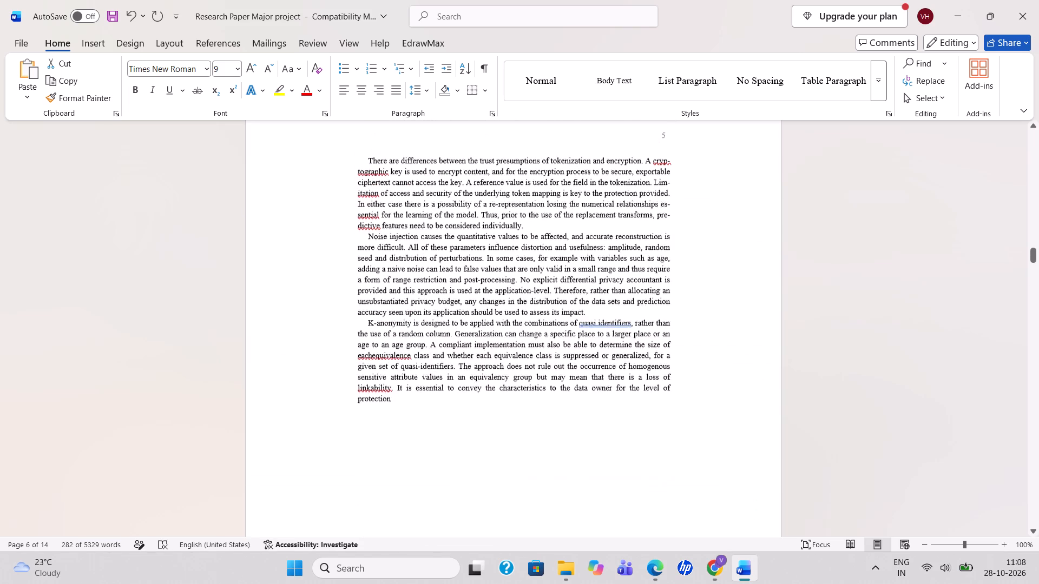
{"action": "left_click", "coordinate": [431, 416]}
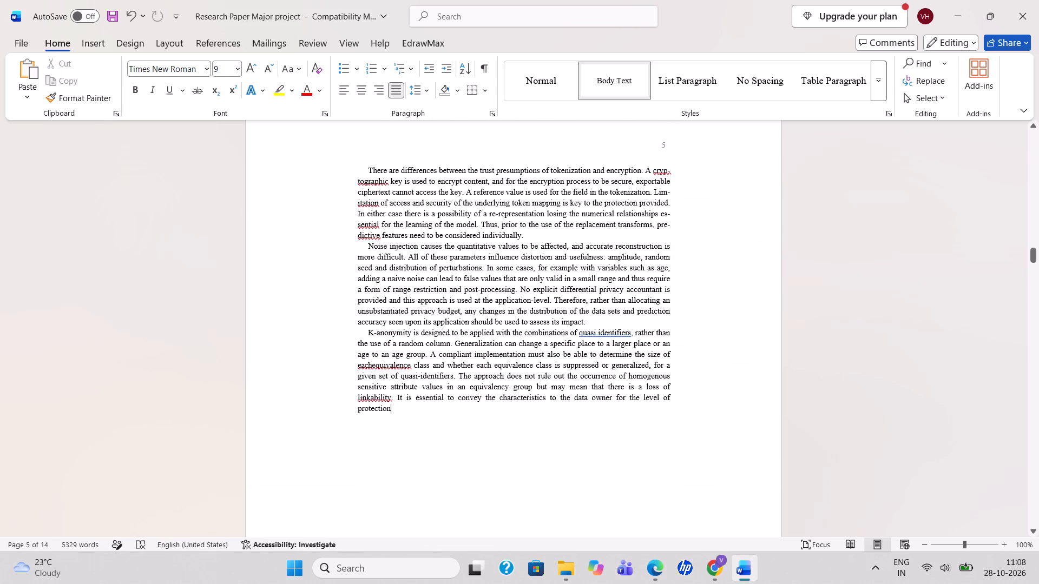
{"action": "key", "text": "Return"}
{"action": "key", "text": "Return"}
{"action": "key", "text": "Return"}
{"action": "key", "text": "Return"}
{"action": "key", "text": "BackSpace"}
{"action": "key", "text": "BackSpace"}
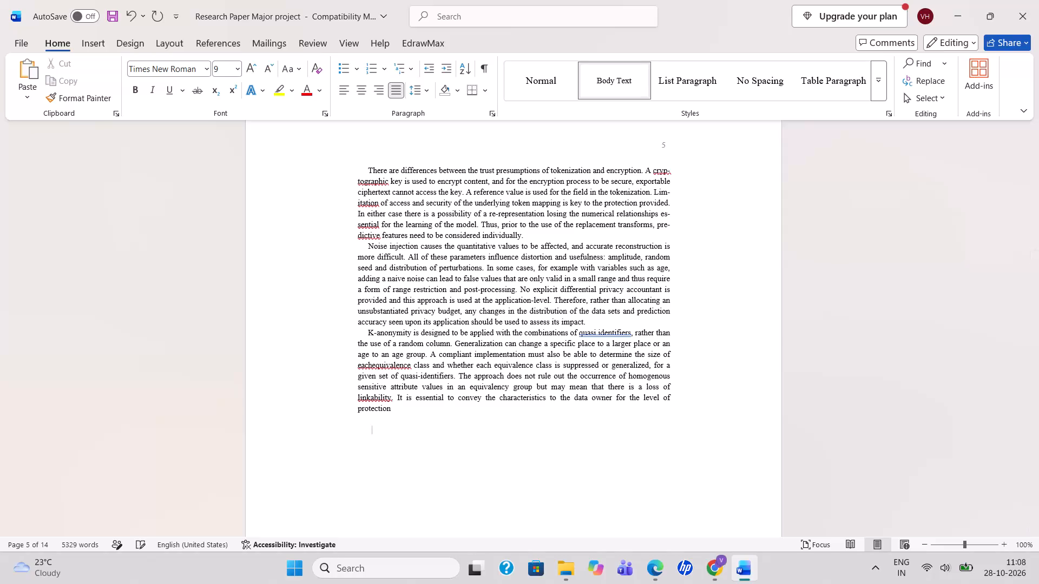
{"action": "key", "text": "ctrl+v"}
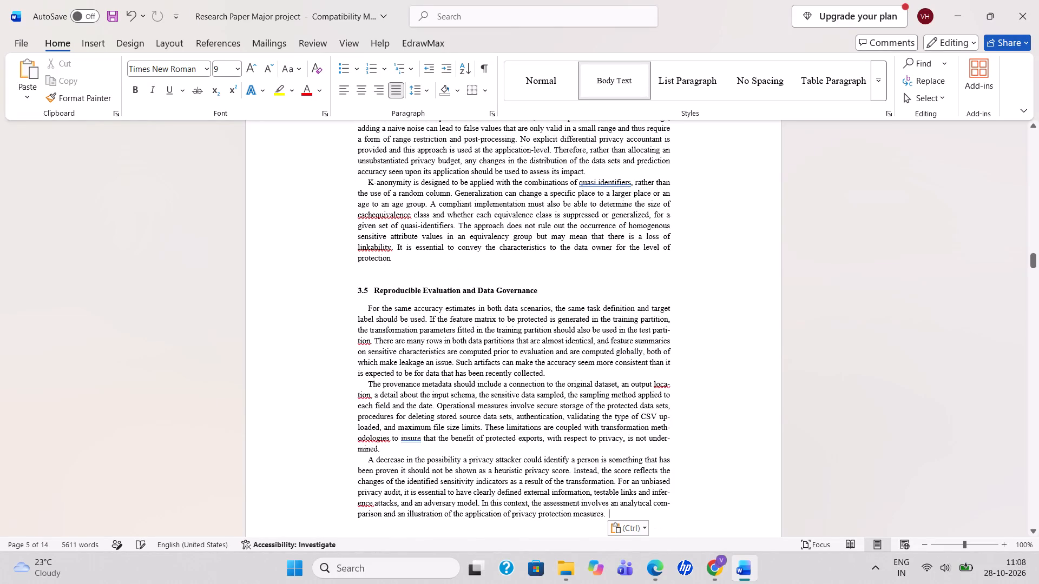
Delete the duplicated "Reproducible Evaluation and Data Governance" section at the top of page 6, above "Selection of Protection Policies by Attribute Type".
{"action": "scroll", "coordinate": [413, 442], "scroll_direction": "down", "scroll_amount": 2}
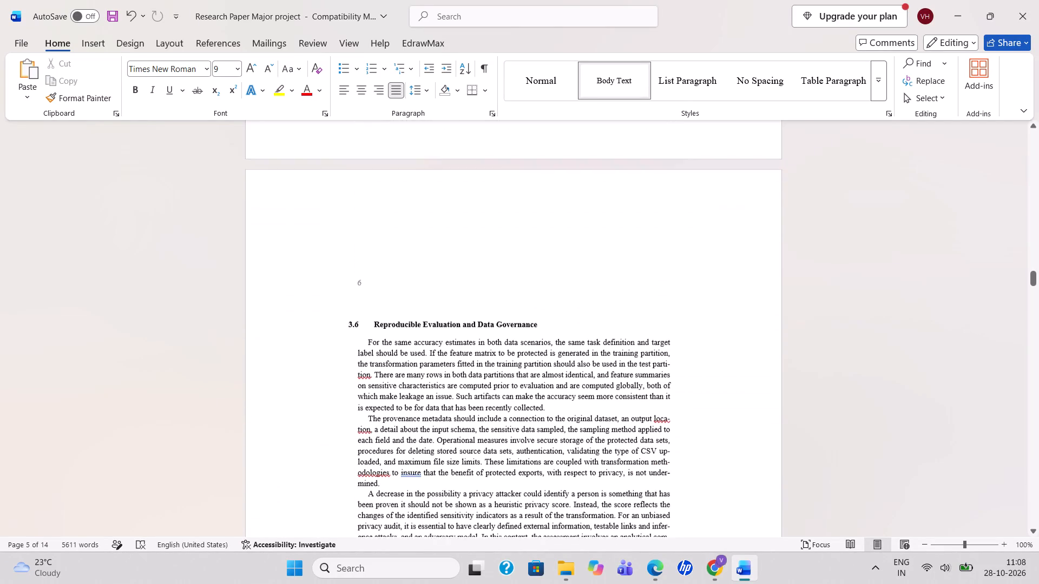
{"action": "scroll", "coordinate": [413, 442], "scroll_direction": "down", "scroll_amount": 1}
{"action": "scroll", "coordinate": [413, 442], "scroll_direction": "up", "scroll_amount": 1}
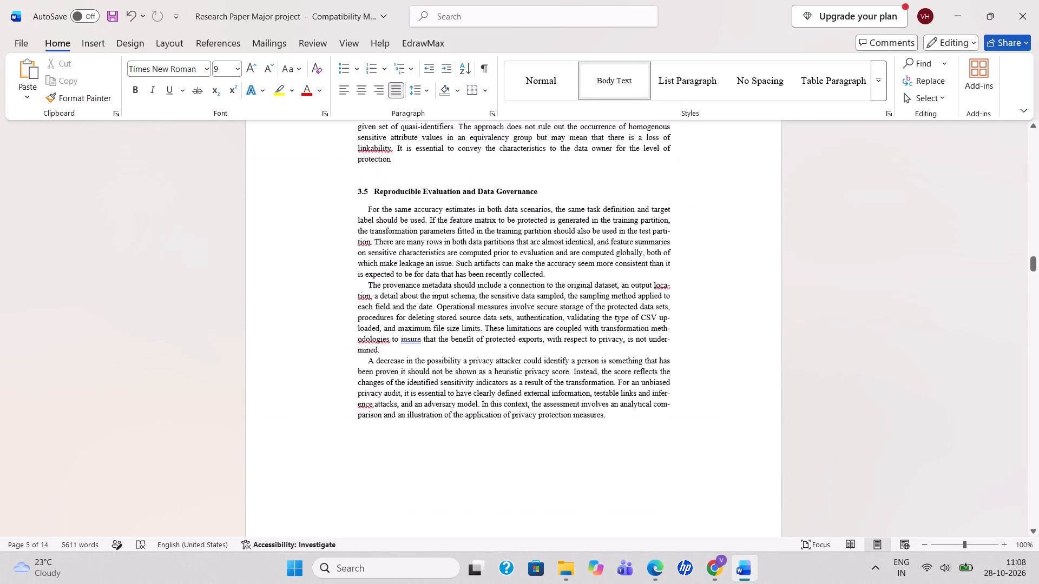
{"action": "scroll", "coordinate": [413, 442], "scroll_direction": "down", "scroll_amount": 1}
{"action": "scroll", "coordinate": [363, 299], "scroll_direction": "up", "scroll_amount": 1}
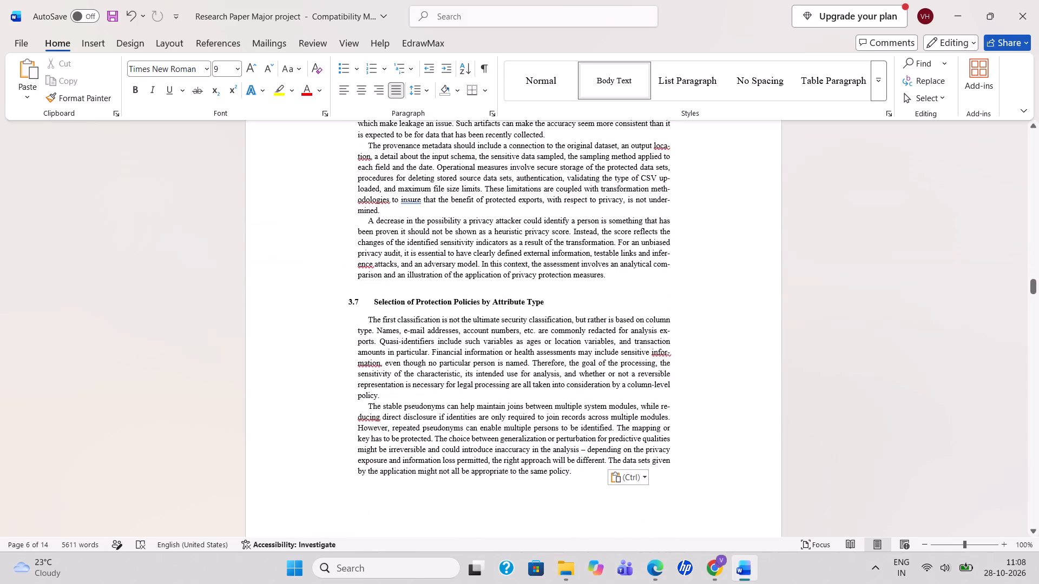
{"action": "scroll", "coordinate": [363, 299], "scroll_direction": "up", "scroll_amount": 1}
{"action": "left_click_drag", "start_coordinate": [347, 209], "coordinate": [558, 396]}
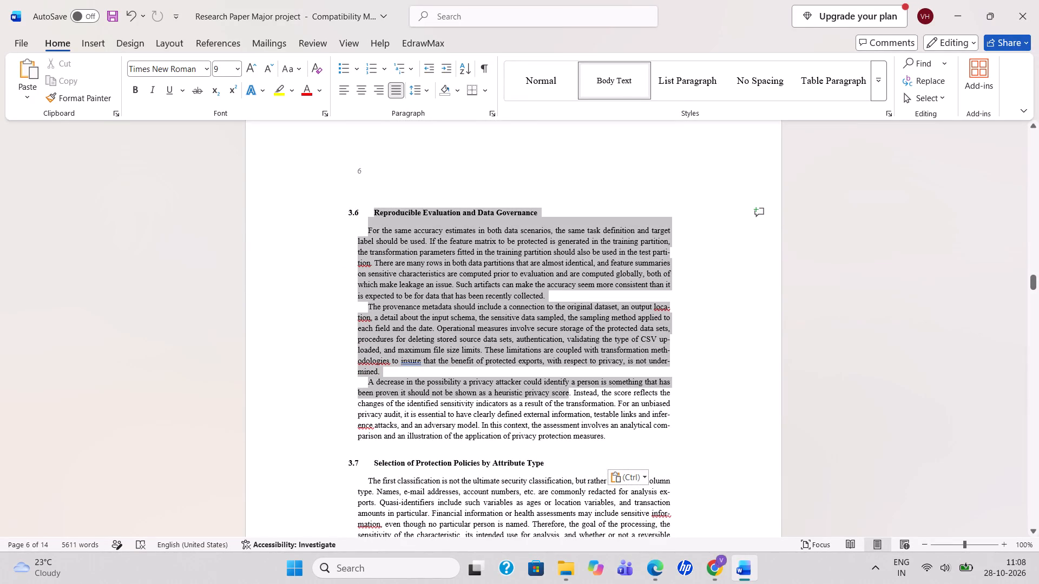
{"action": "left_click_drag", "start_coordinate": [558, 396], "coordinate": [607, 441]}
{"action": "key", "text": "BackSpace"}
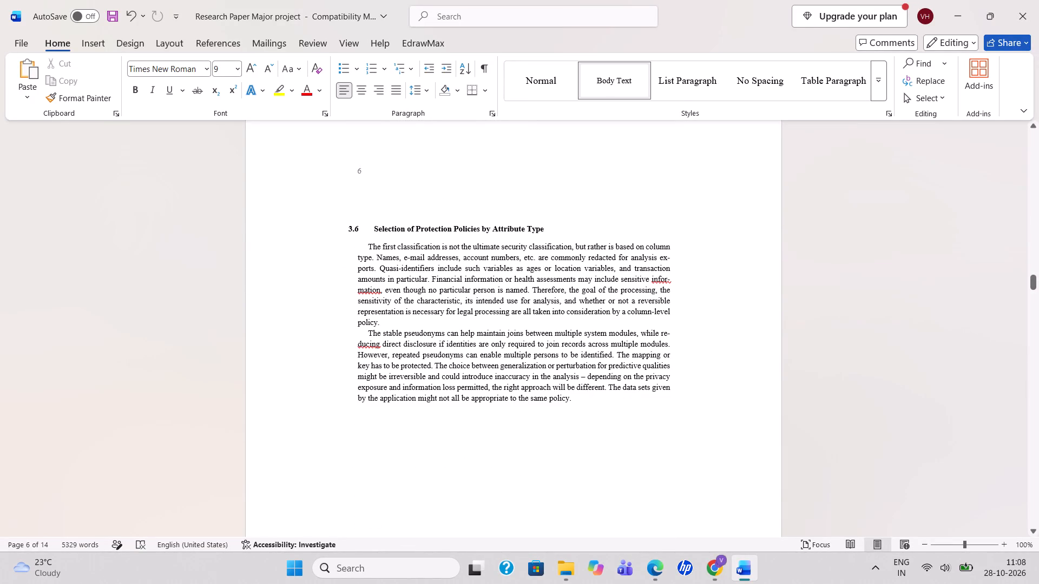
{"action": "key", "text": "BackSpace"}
Review pages 3 to 10 of the paper for layout gaps and the numbering of the section headings.
{"action": "scroll", "coordinate": [607, 441], "scroll_direction": "down", "scroll_amount": 2}
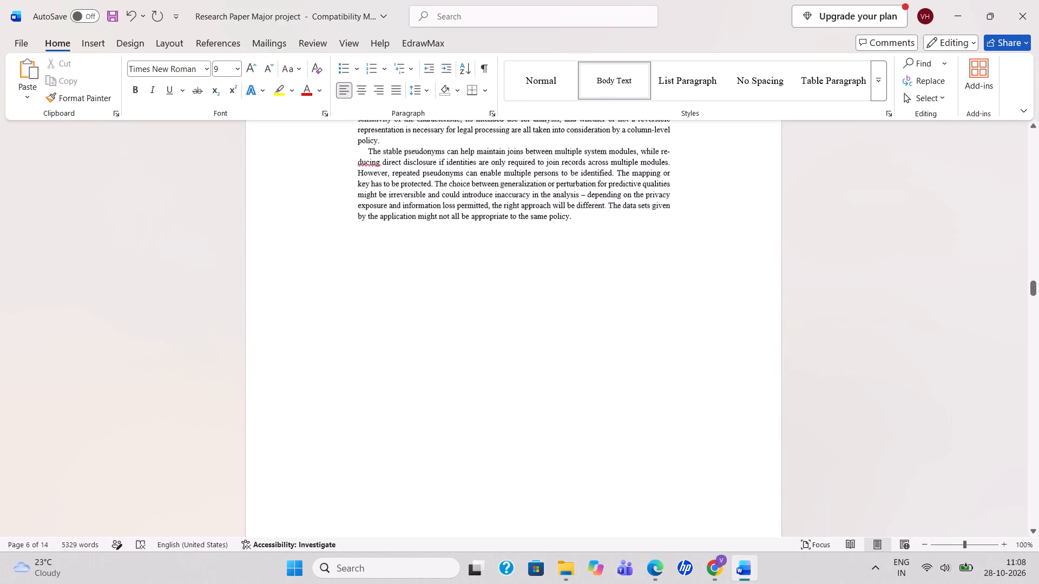
{"action": "scroll", "coordinate": [607, 441], "scroll_direction": "down", "scroll_amount": 3}
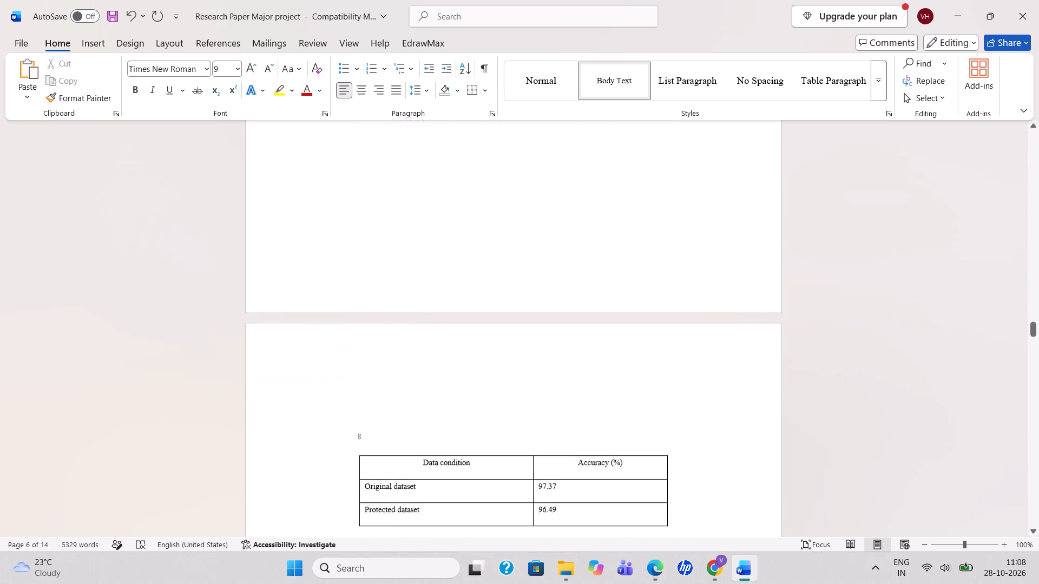
{"action": "scroll", "coordinate": [607, 441], "scroll_direction": "down", "scroll_amount": 7}
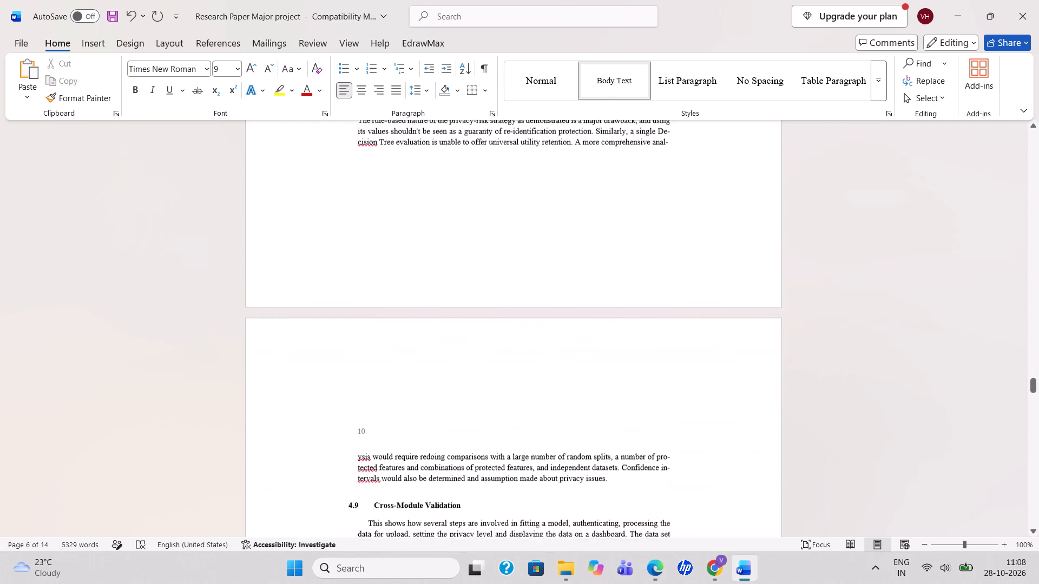
{"action": "scroll", "coordinate": [607, 441], "scroll_direction": "down", "scroll_amount": 1}
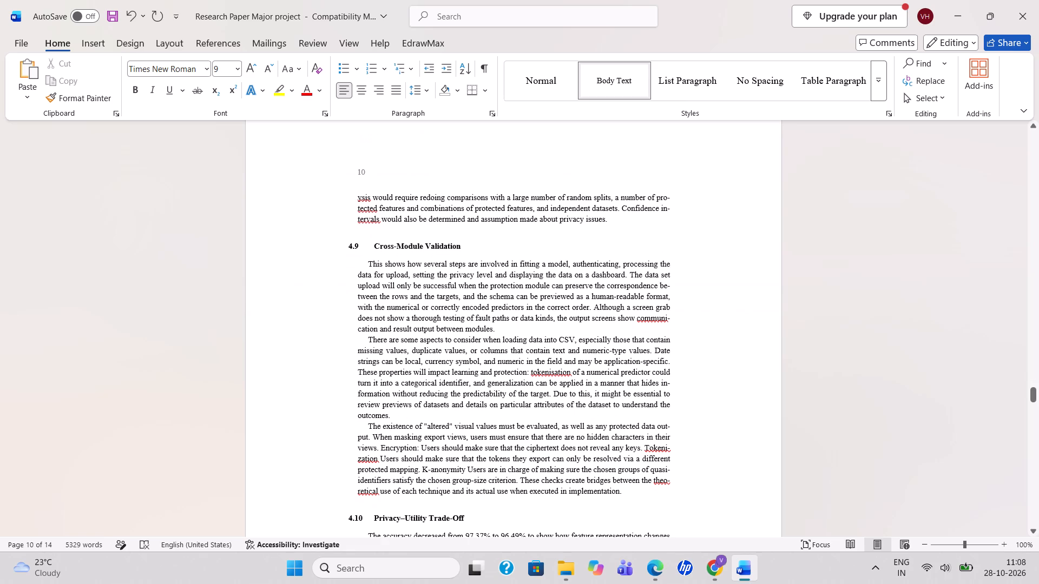
{"action": "scroll", "coordinate": [607, 441], "scroll_direction": "up", "scroll_amount": 11}
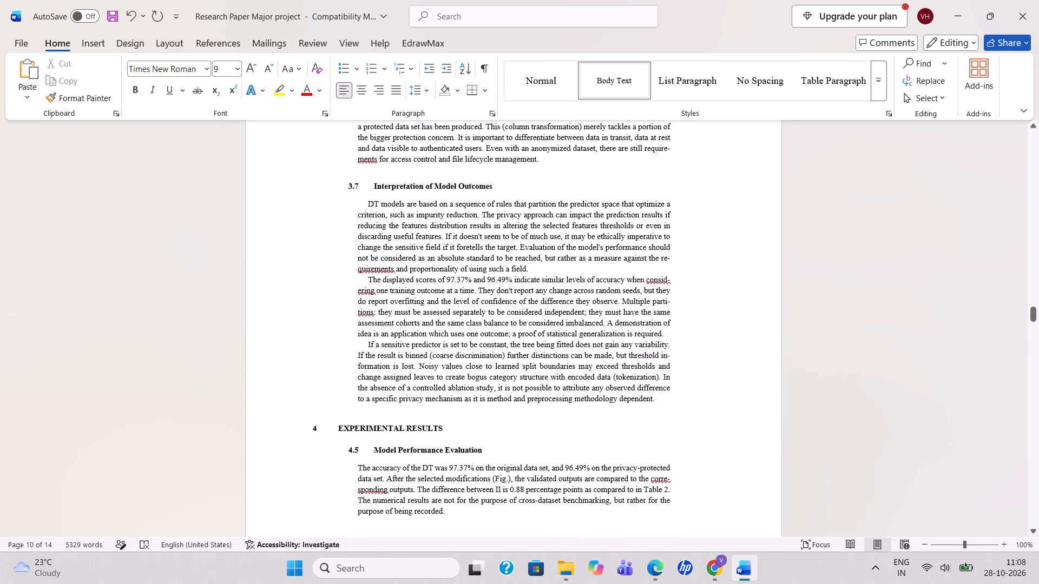
{"action": "scroll", "coordinate": [607, 441], "scroll_direction": "up", "scroll_amount": 1}
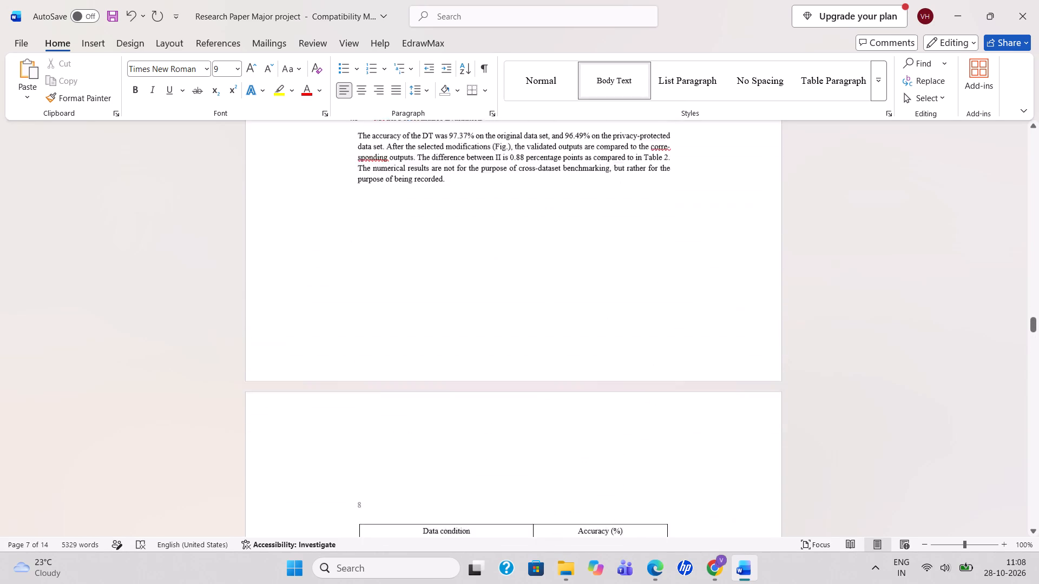
{"action": "scroll", "coordinate": [607, 441], "scroll_direction": "up", "scroll_amount": 1}
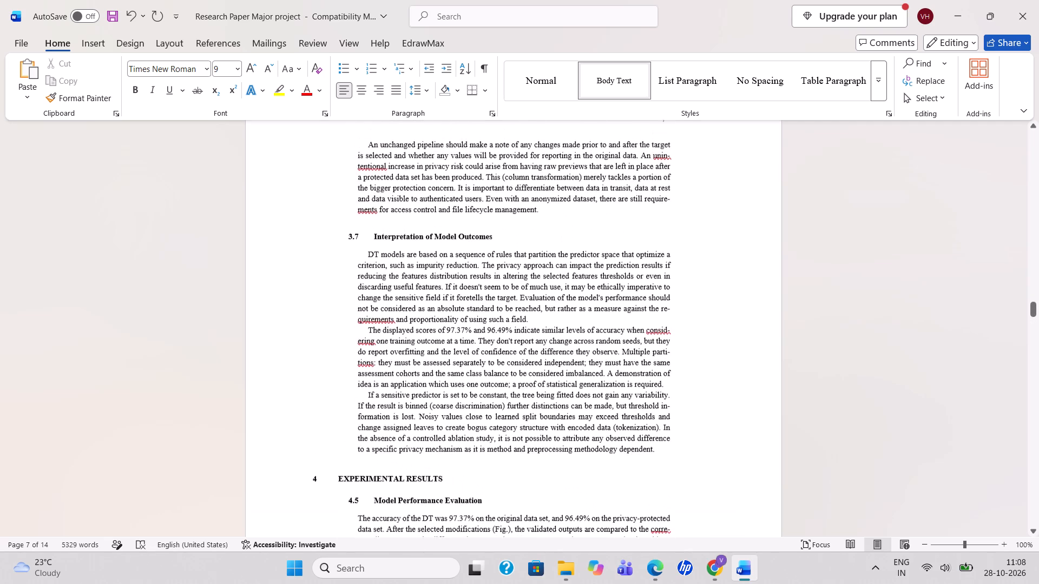
{"action": "scroll", "coordinate": [607, 441], "scroll_direction": "up", "scroll_amount": 5}
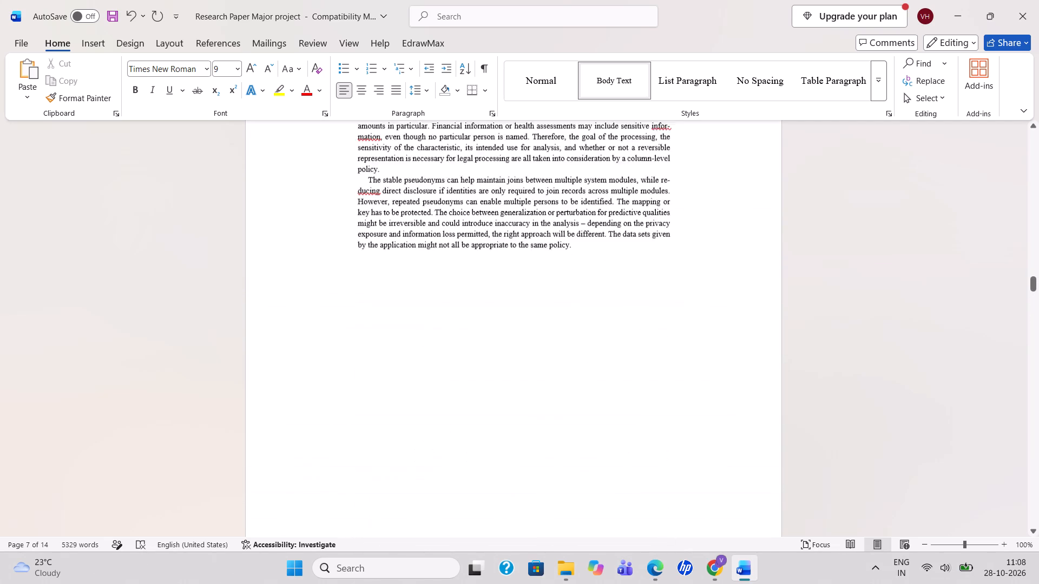
{"action": "scroll", "coordinate": [607, 441], "scroll_direction": "down", "scroll_amount": 1}
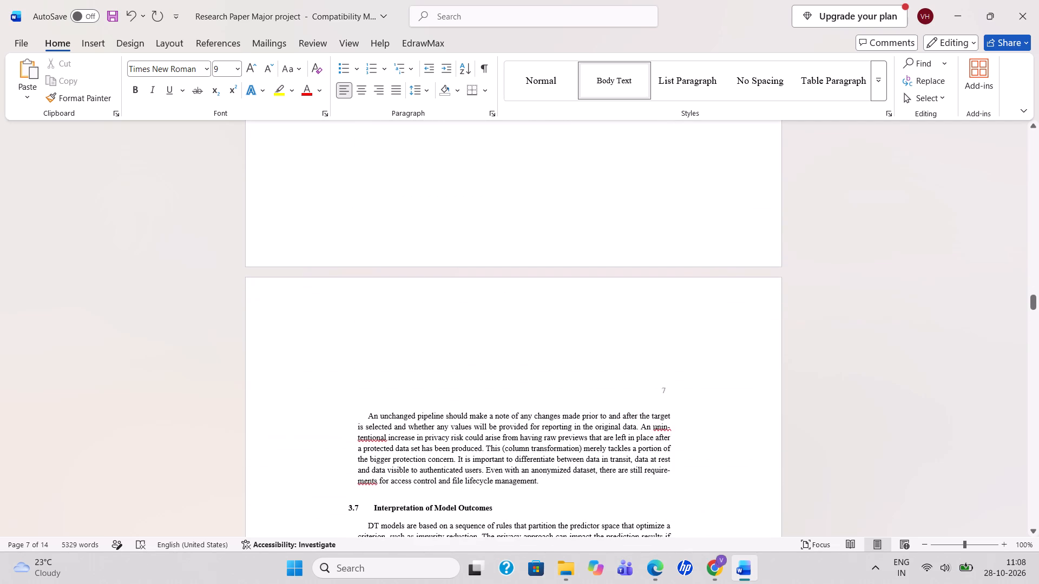
{"action": "scroll", "coordinate": [607, 441], "scroll_direction": "down", "scroll_amount": 1}
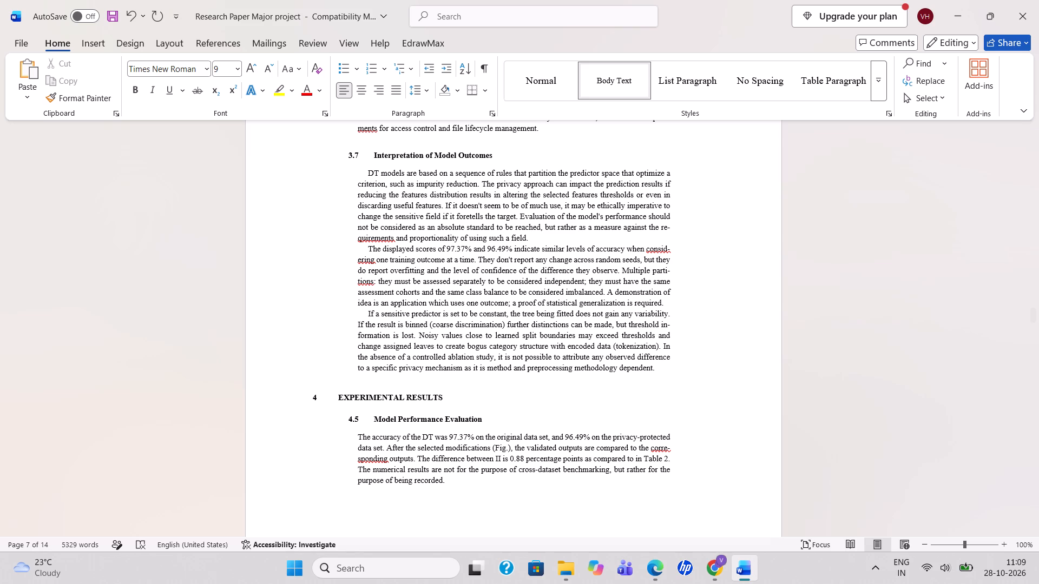
{"action": "scroll", "coordinate": [673, 368], "scroll_direction": "up", "scroll_amount": 2}
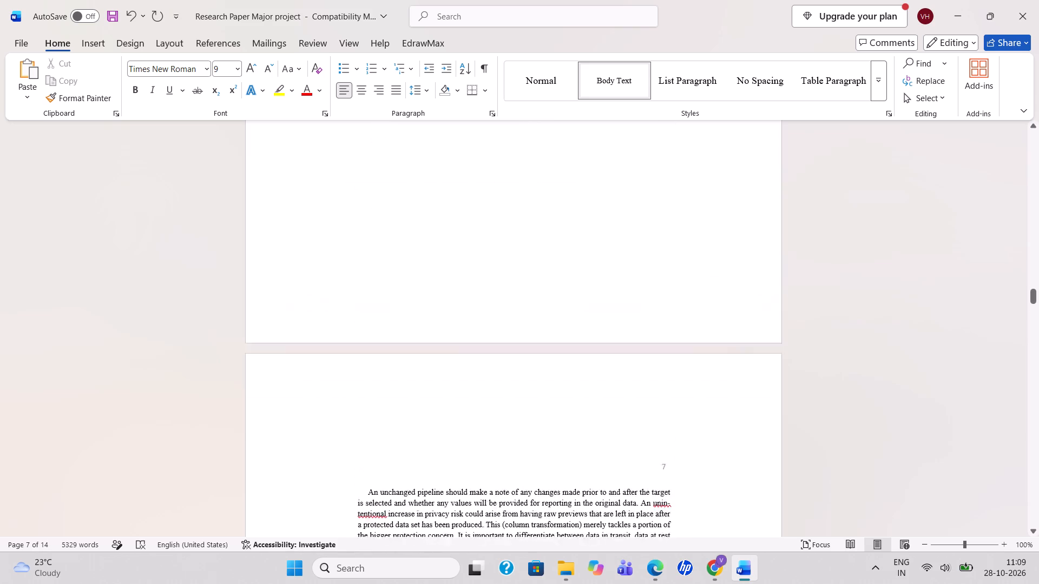
{"action": "scroll", "coordinate": [673, 368], "scroll_direction": "up", "scroll_amount": 6}
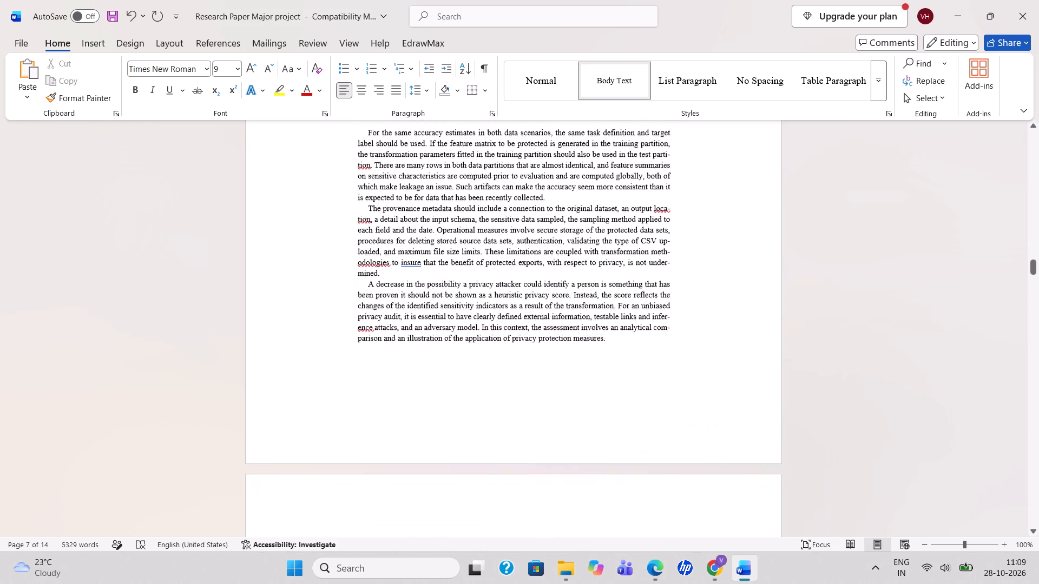
{"action": "scroll", "coordinate": [673, 368], "scroll_direction": "up", "scroll_amount": 5}
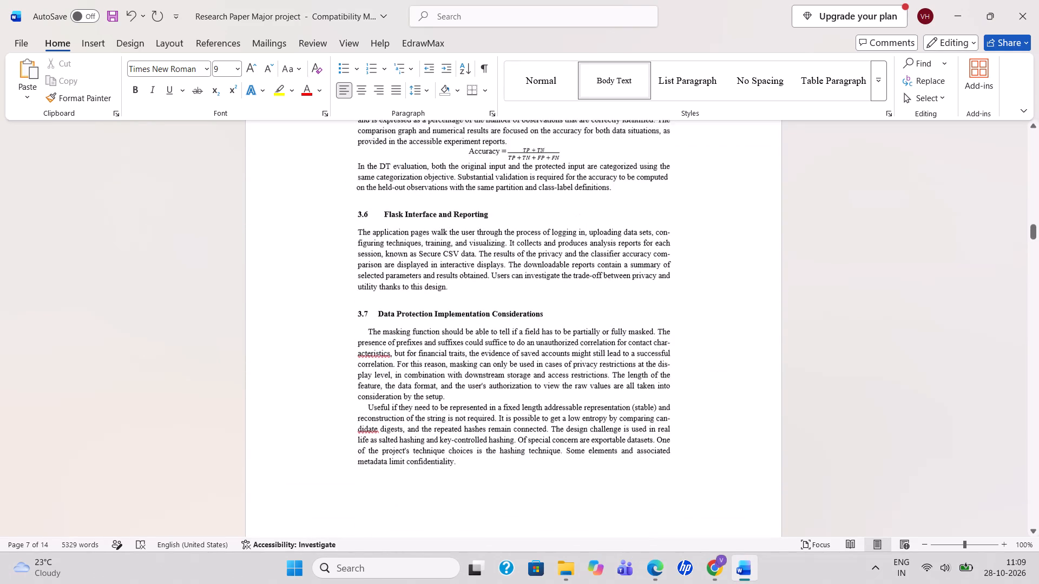
{"action": "scroll", "coordinate": [673, 368], "scroll_direction": "up", "scroll_amount": 2}
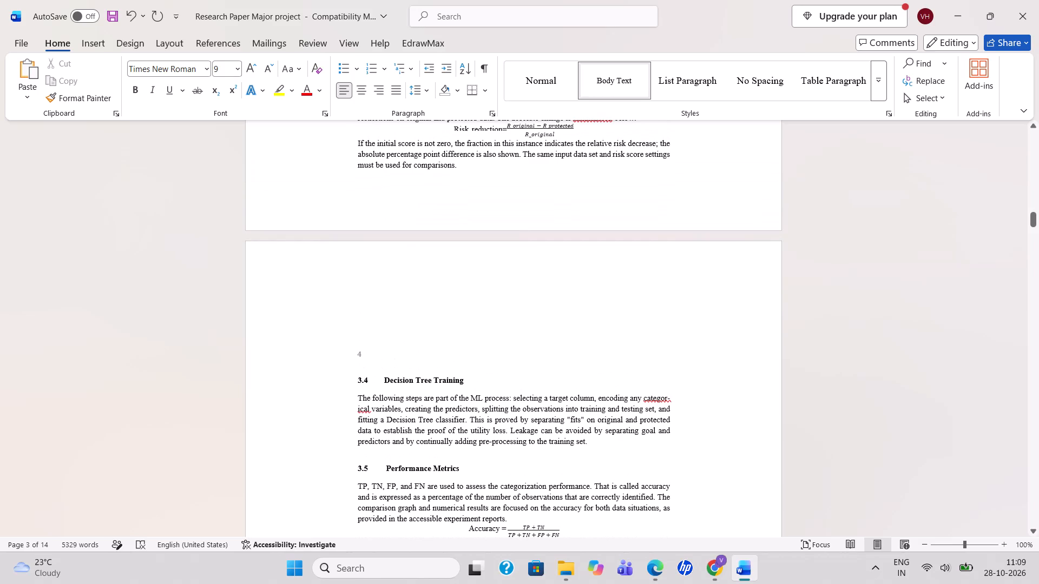
{"action": "scroll", "coordinate": [673, 368], "scroll_direction": "up", "scroll_amount": 1}
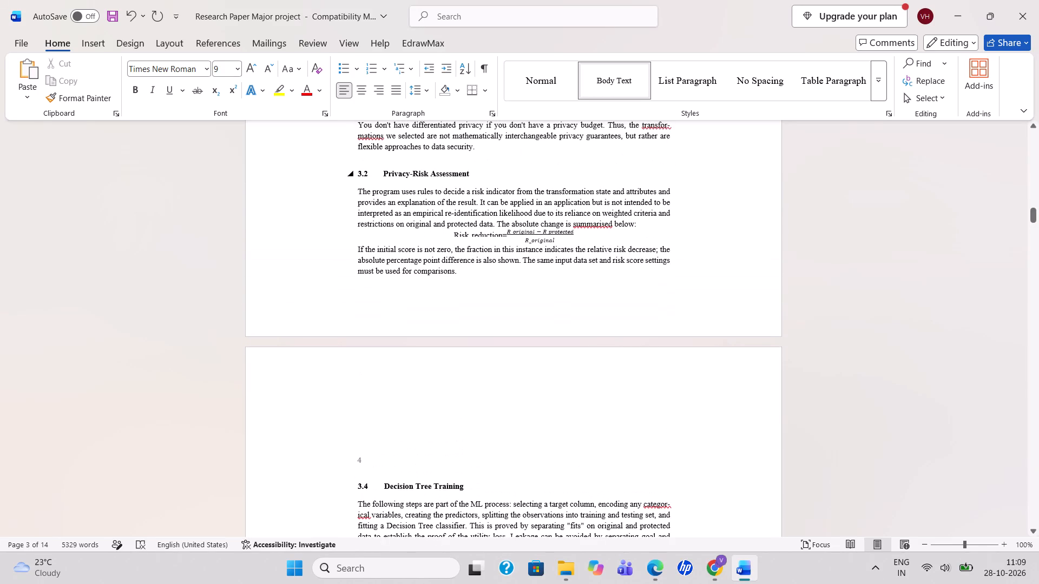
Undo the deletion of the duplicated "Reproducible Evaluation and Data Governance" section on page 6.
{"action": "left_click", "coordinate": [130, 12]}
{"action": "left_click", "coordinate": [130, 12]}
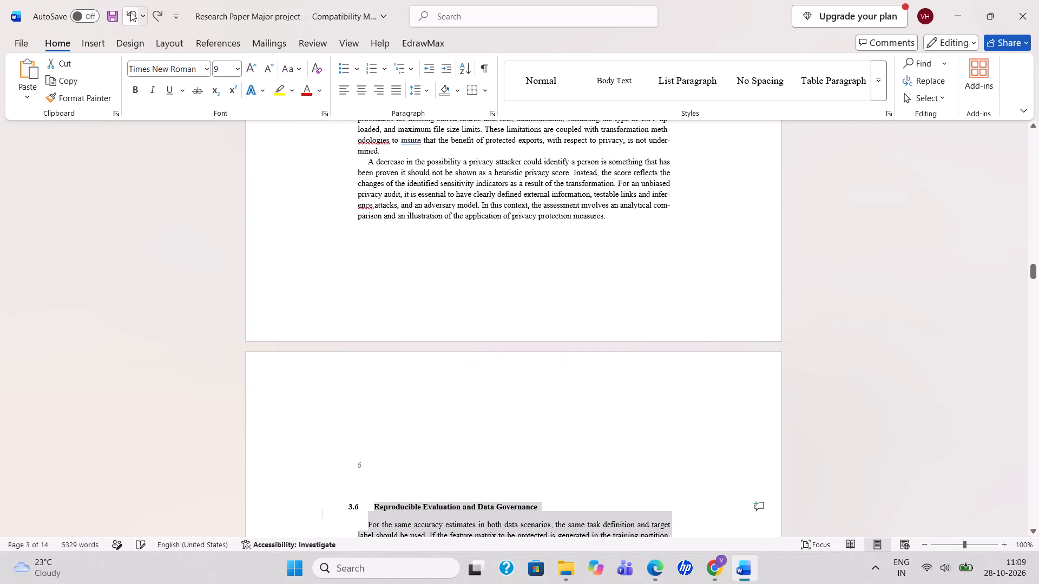
Close the paper without saving its changes and reopen the Word file "Research Paper Major project" from Downloads in its last saved version.
{"action": "left_click", "coordinate": [1019, 3]}
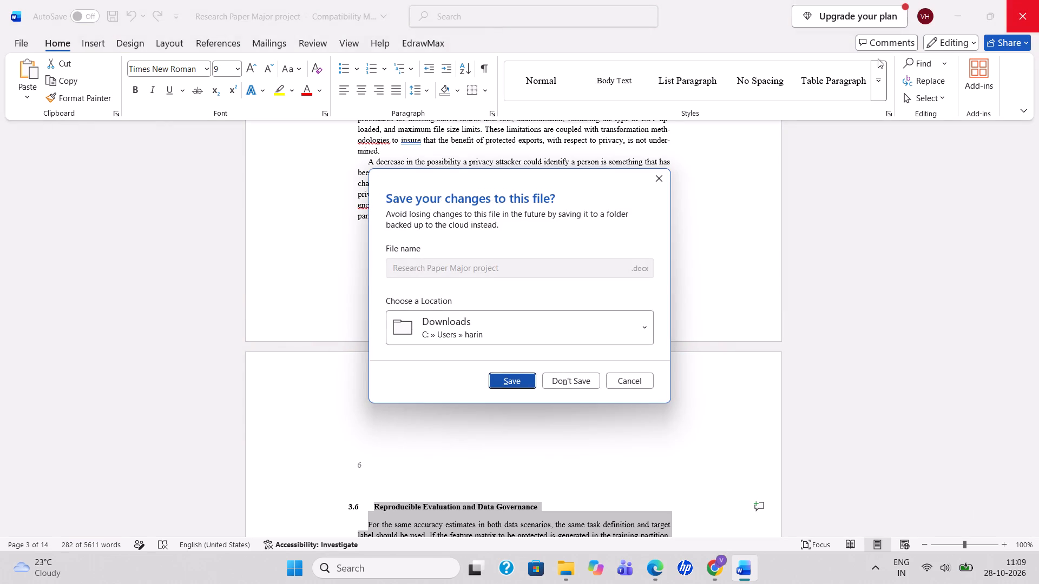
{"action": "left_click", "coordinate": [567, 375]}
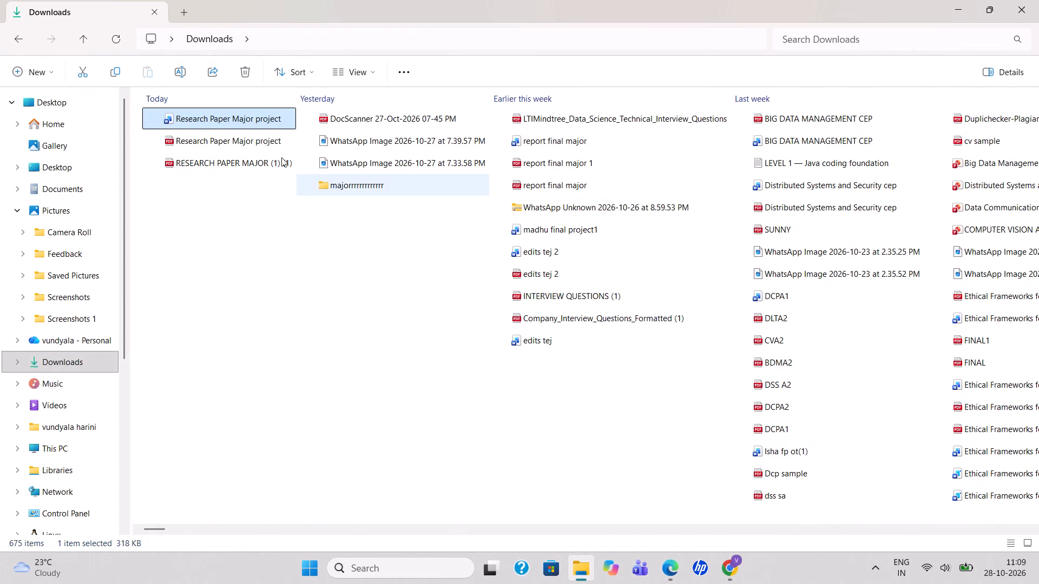
{"action": "double_click", "coordinate": [266, 118]}
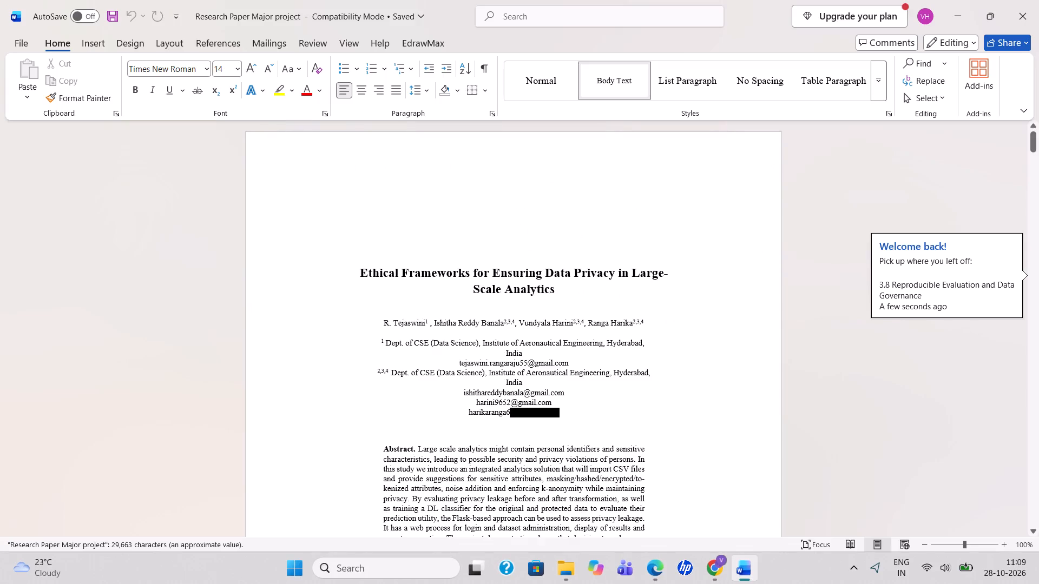
Delete the author names, affiliations and e-mail addresses between the paper's title and the abstract.
{"action": "left_click_drag", "start_coordinate": [575, 415], "coordinate": [379, 322]}
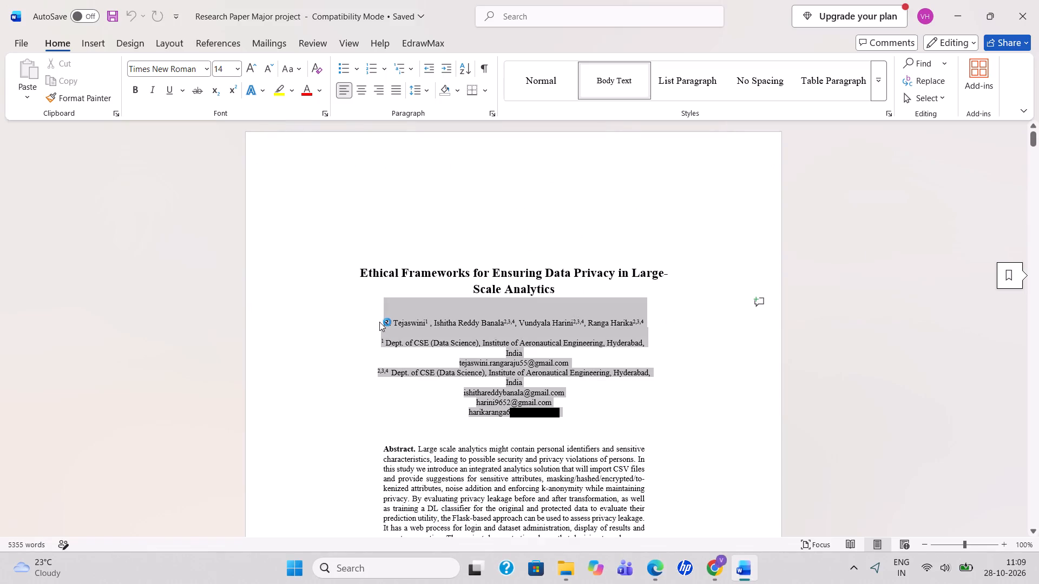
{"action": "left_click_drag", "start_coordinate": [379, 322], "coordinate": [381, 325]}
{"action": "key", "text": "BackSpace"}
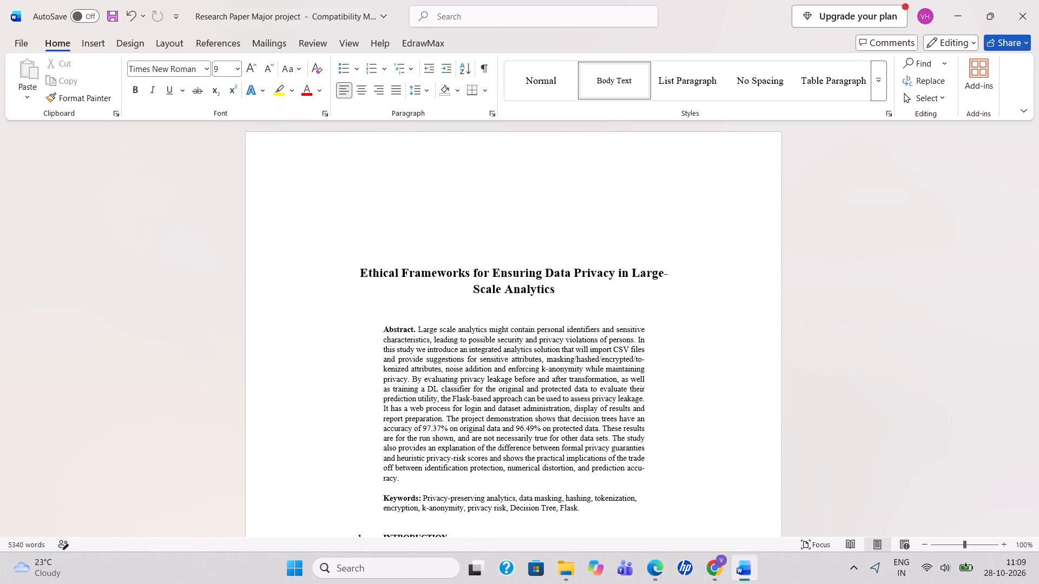
Examine the reopened paper's page layout, section headings and gaps, with two pages shown side by side at 90% zoom.
{"action": "scroll", "coordinate": [381, 325], "scroll_direction": "down", "scroll_amount": 3}
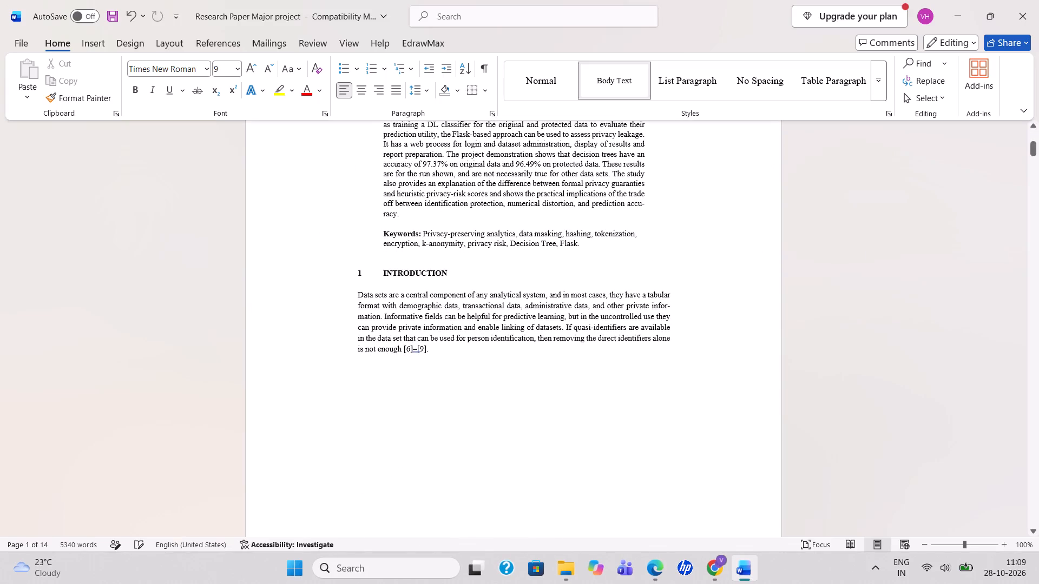
{"action": "scroll", "coordinate": [381, 325], "scroll_direction": "down", "scroll_amount": 4}
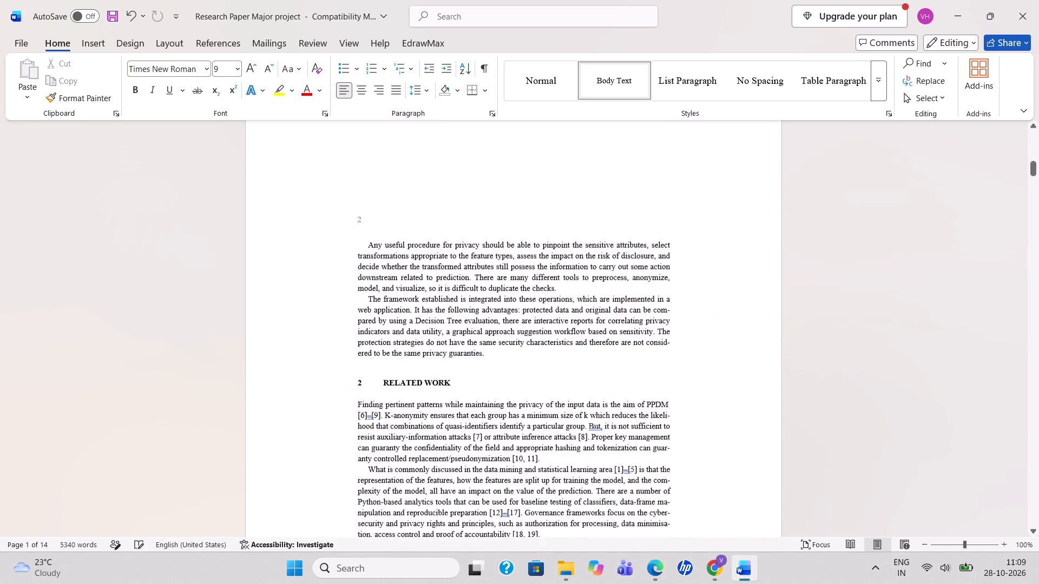
{"action": "scroll", "coordinate": [381, 325], "scroll_direction": "down", "scroll_amount": 6}
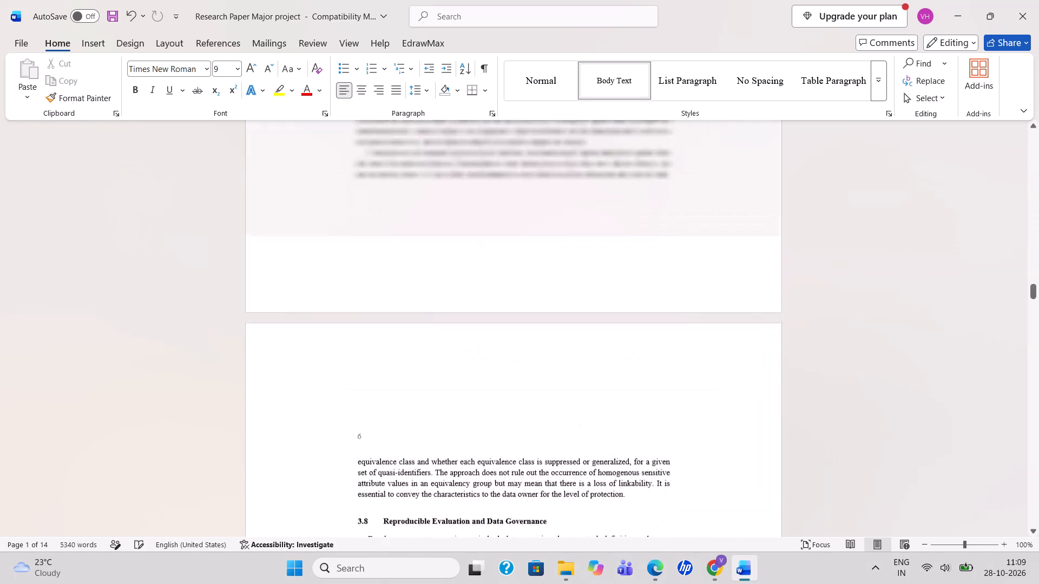
{"action": "scroll", "coordinate": [381, 325], "scroll_direction": "down", "scroll_amount": 8}
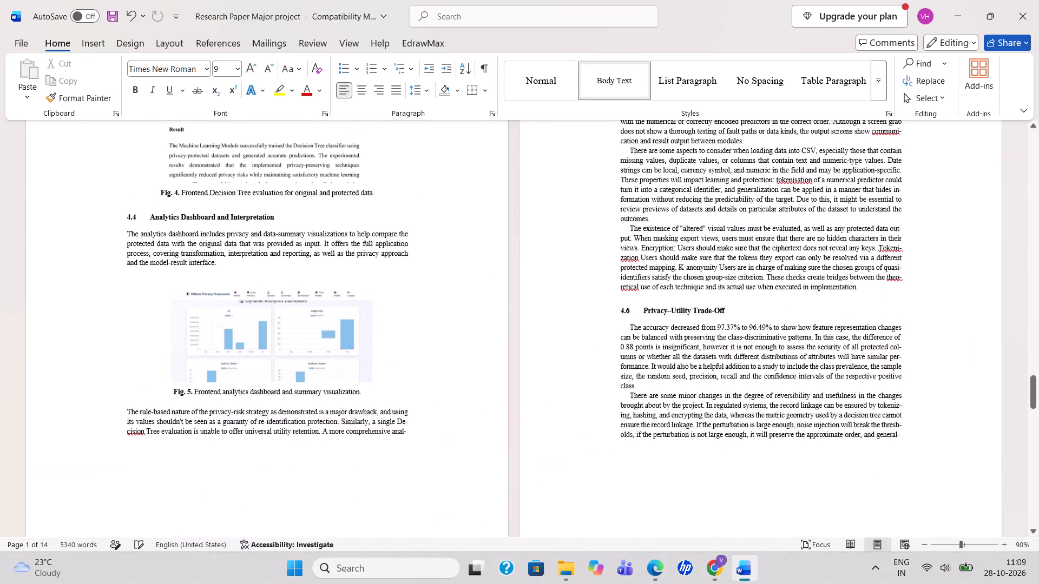
{"action": "scroll", "coordinate": [369, 298], "scroll_direction": "down", "scroll_amount": 4}
{"action": "scroll", "coordinate": [420, 254], "scroll_direction": "up", "scroll_amount": 16}
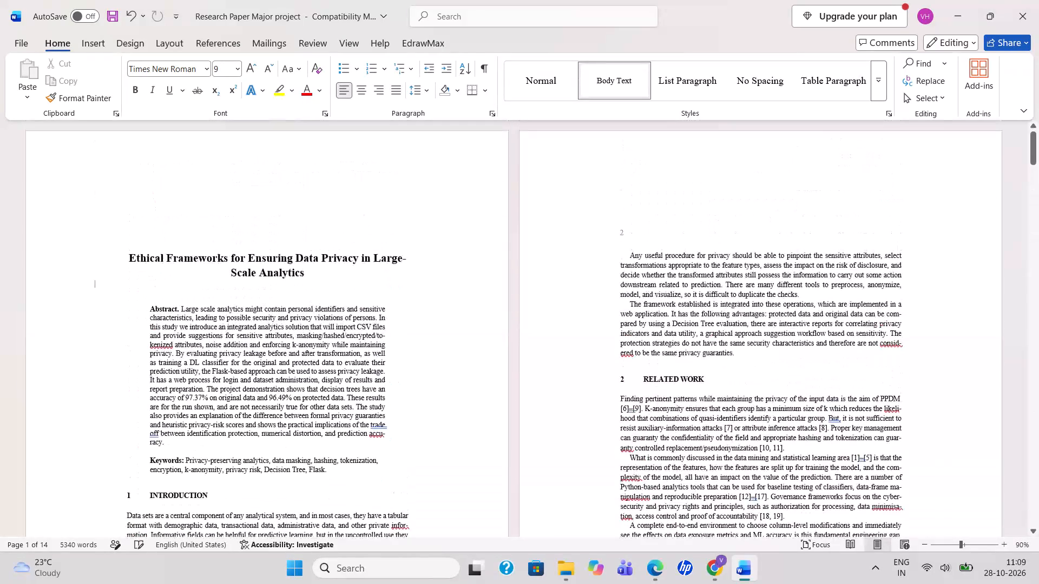
{"action": "scroll", "coordinate": [420, 254], "scroll_direction": "up", "scroll_amount": 1}
{"action": "scroll", "coordinate": [420, 254], "scroll_direction": "down", "scroll_amount": 2}
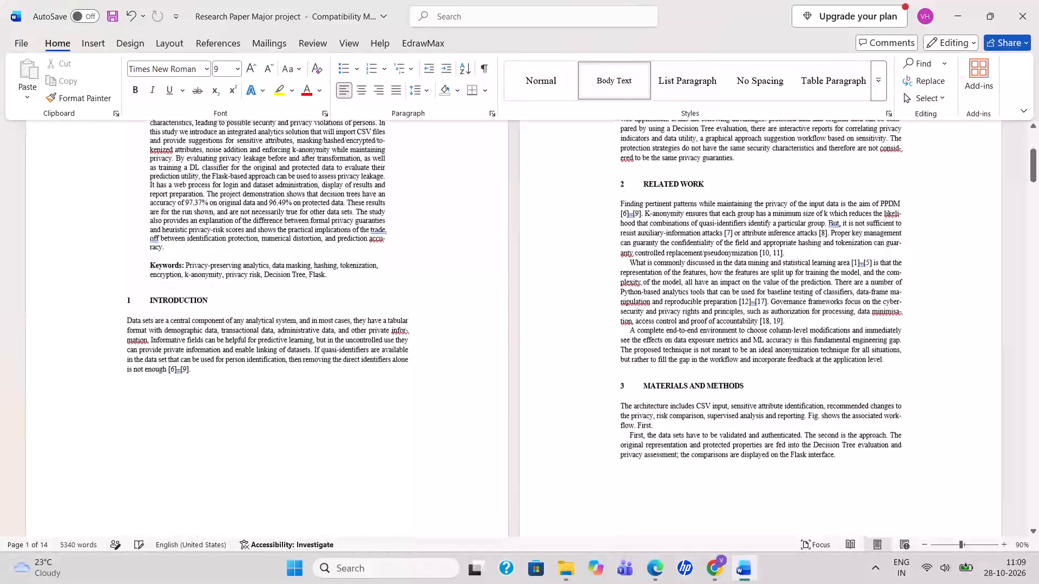
{"action": "scroll", "coordinate": [420, 254], "scroll_direction": "down", "scroll_amount": 2}
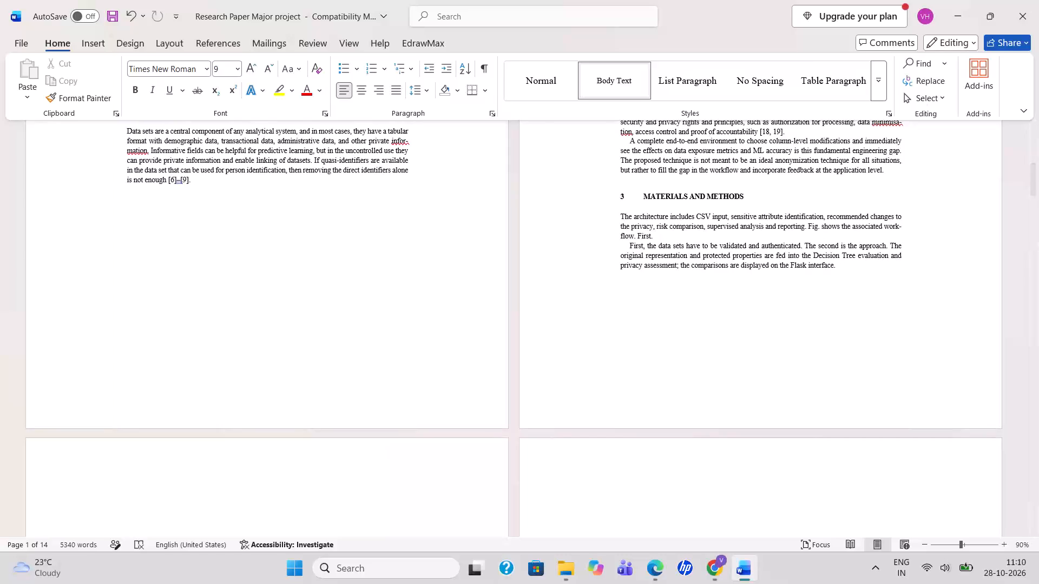
{"action": "scroll", "coordinate": [420, 254], "scroll_direction": "up", "scroll_amount": 2}
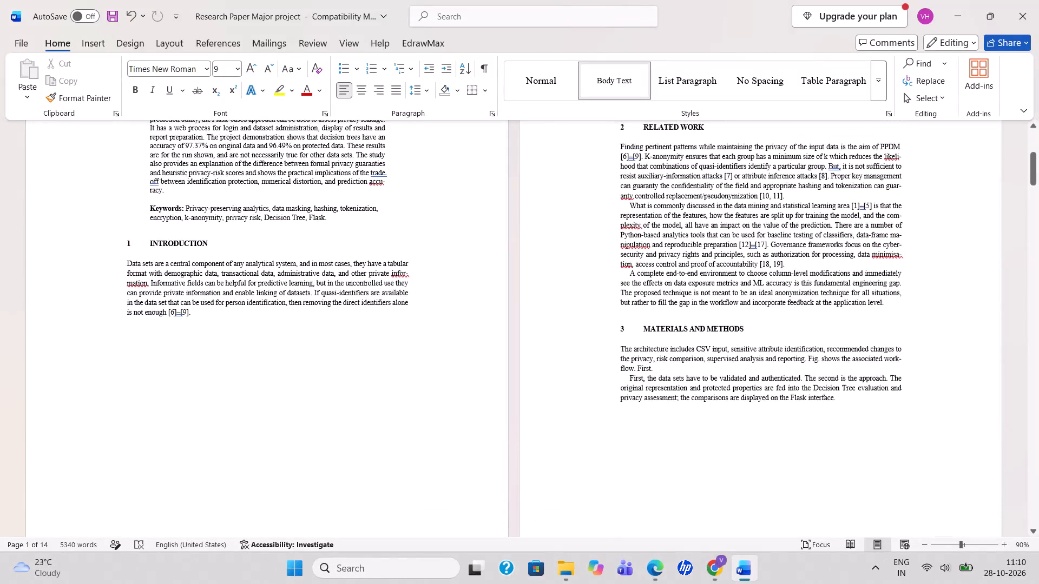
Save the anonymised paper as a PDF in the Downloads folder under the file name "Research Paper Major project harin".
{"action": "left_click", "coordinate": [29, 47]}
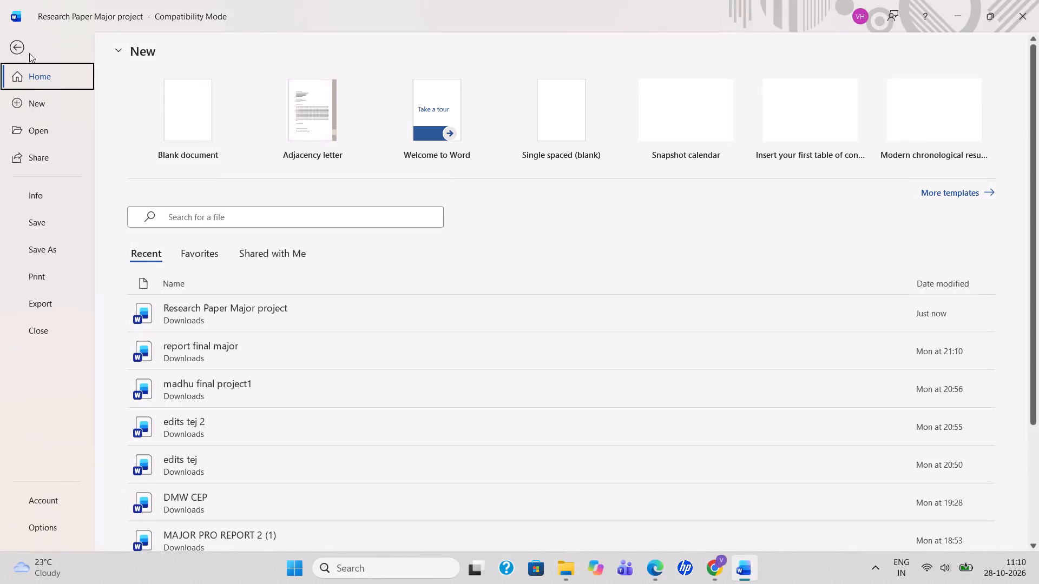
{"action": "left_click", "coordinate": [43, 256]}
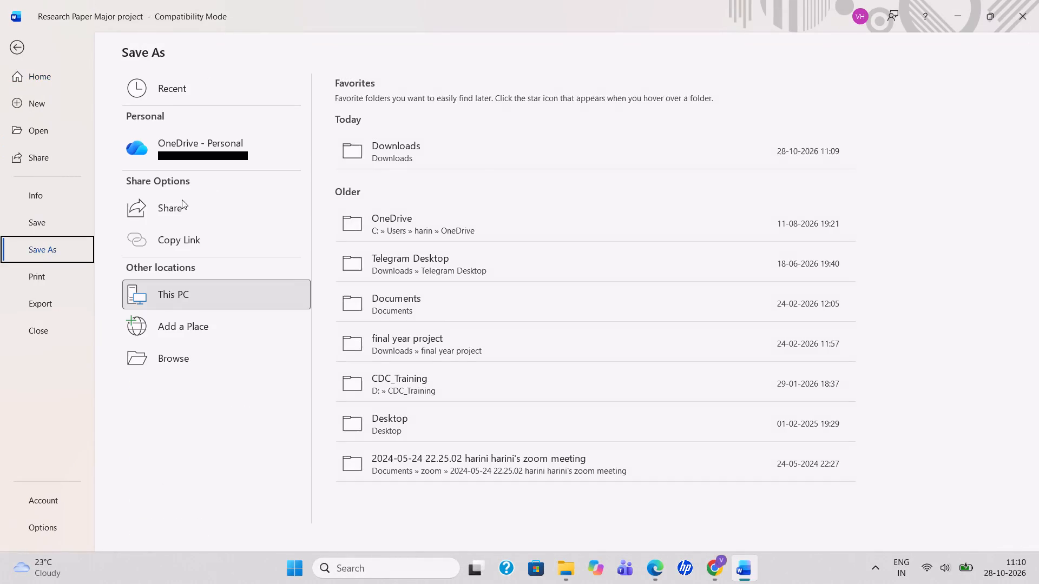
{"action": "left_click", "coordinate": [508, 166]}
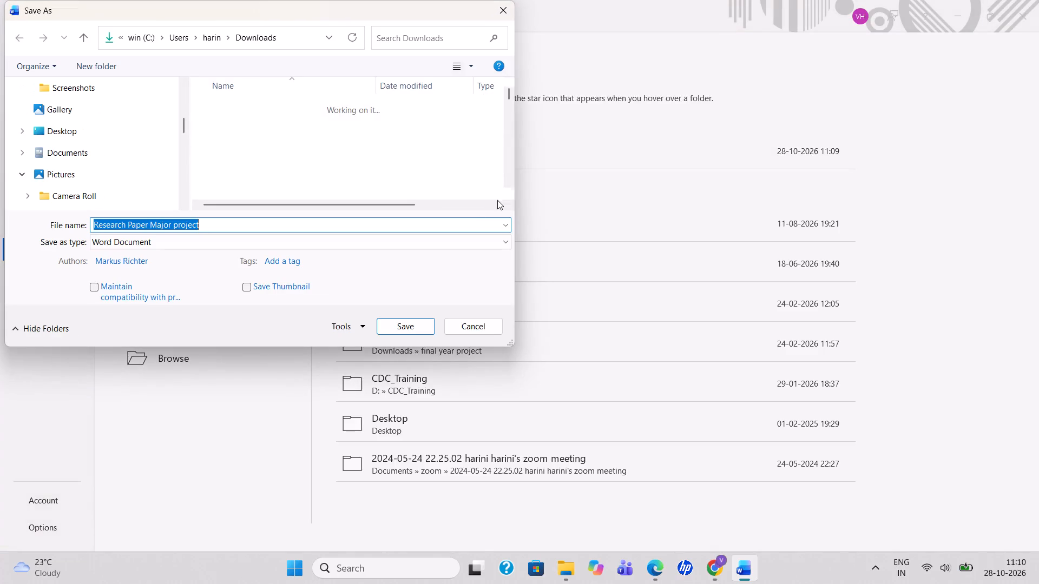
{"action": "left_click", "coordinate": [409, 244]}
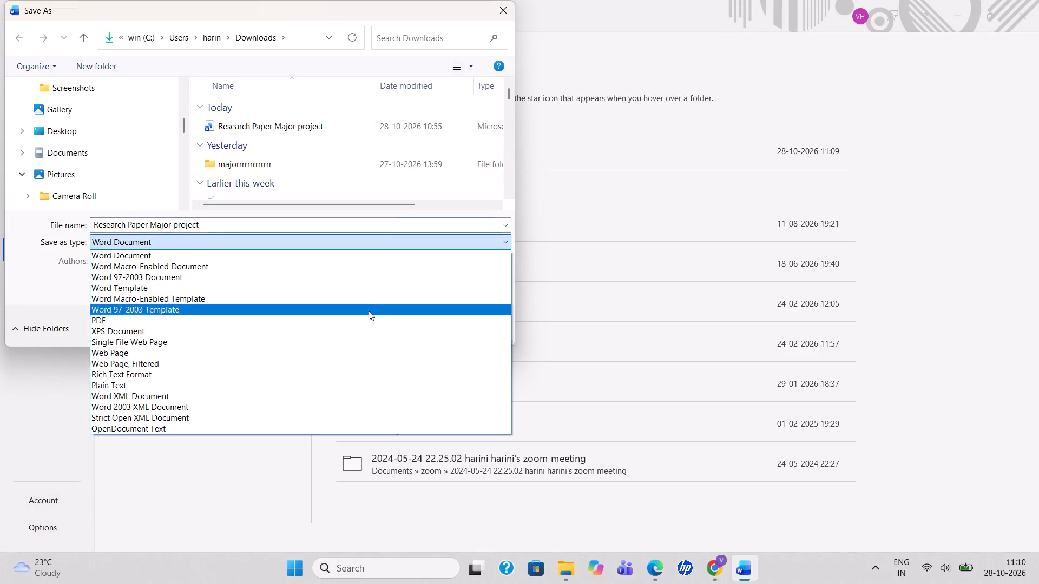
{"action": "left_click", "coordinate": [368, 318]}
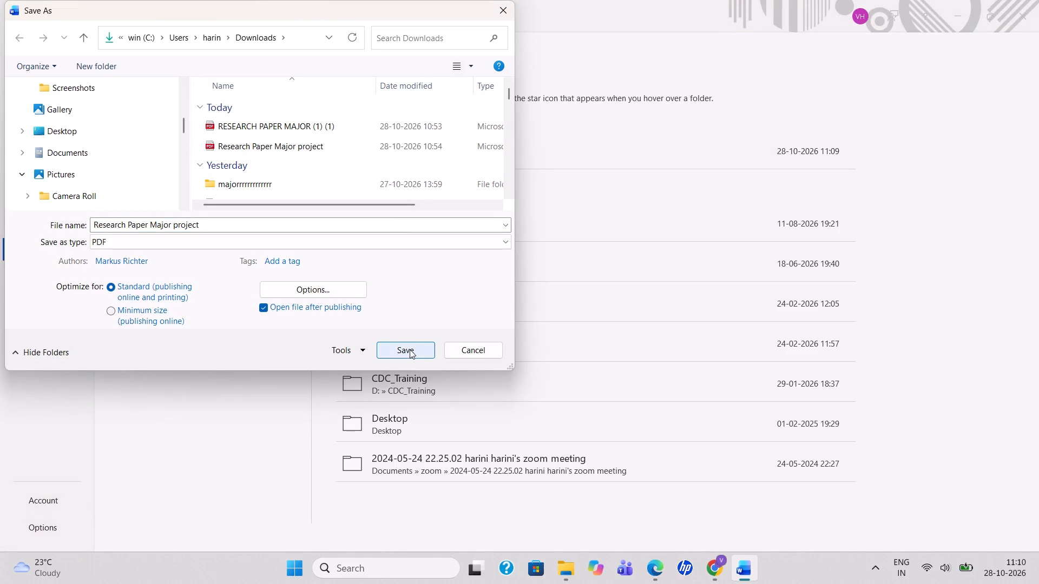
{"action": "left_click", "coordinate": [410, 349]}
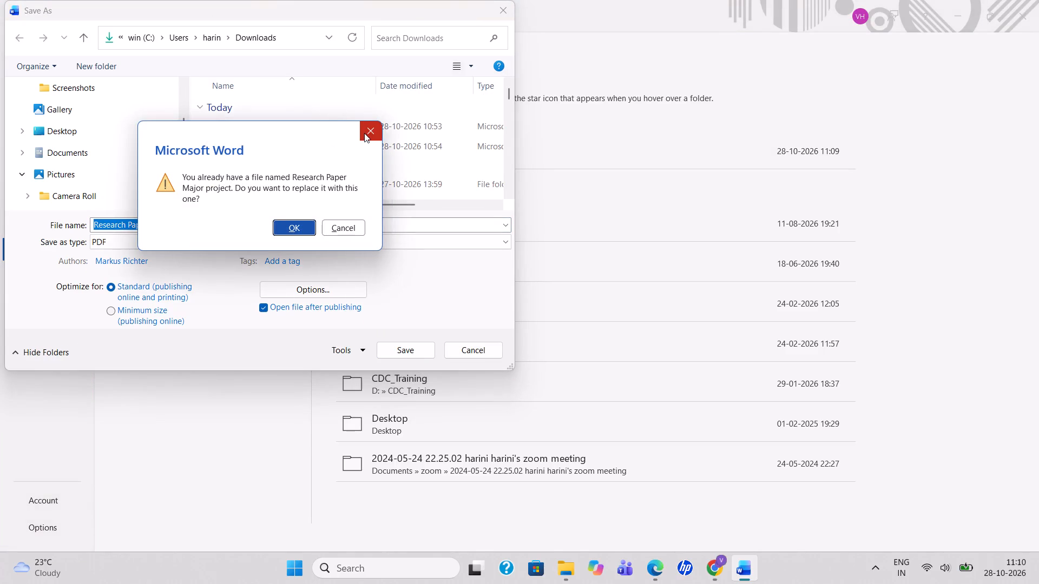
{"action": "left_click", "coordinate": [364, 133]}
{"action": "left_click", "coordinate": [320, 223]}
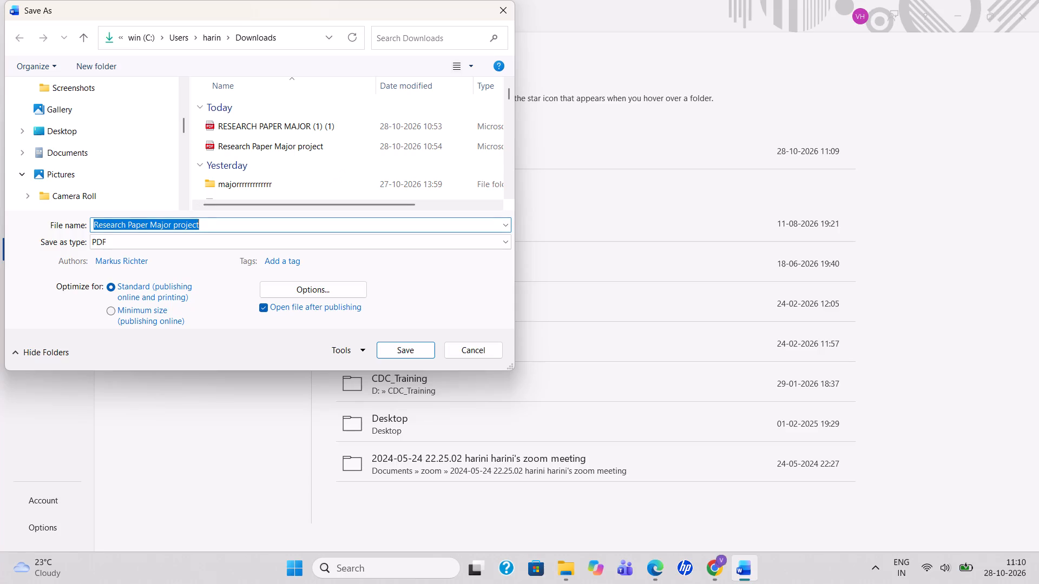
{"action": "left_click", "coordinate": [320, 223]}
{"action": "key", "text": "space"}
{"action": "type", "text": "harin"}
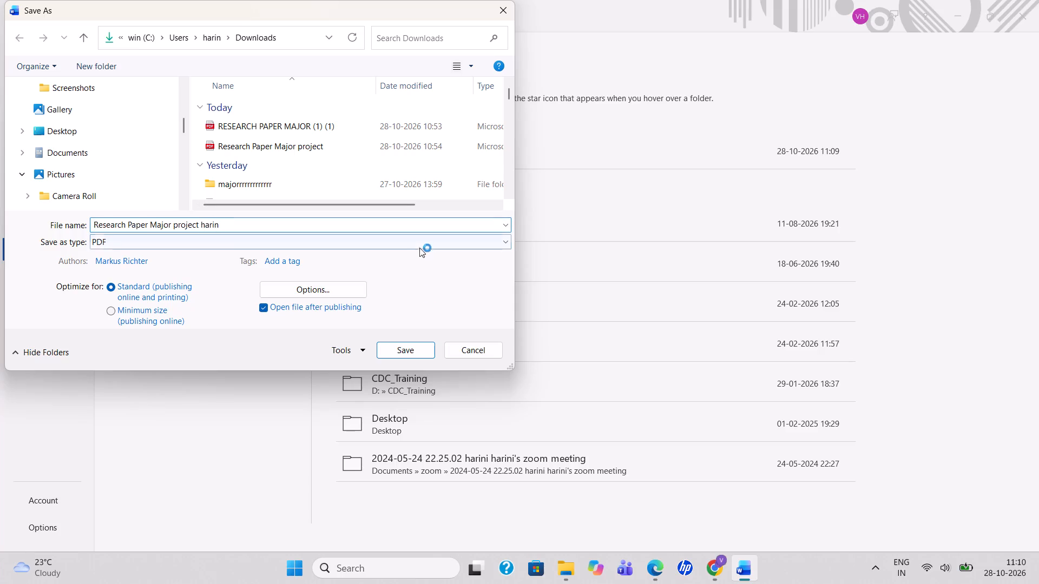
Save the PDF copy "Research Paper Major project harin" to Downloads with standard optimisation, opening it after publishing.
{"action": "left_click", "coordinate": [400, 348]}
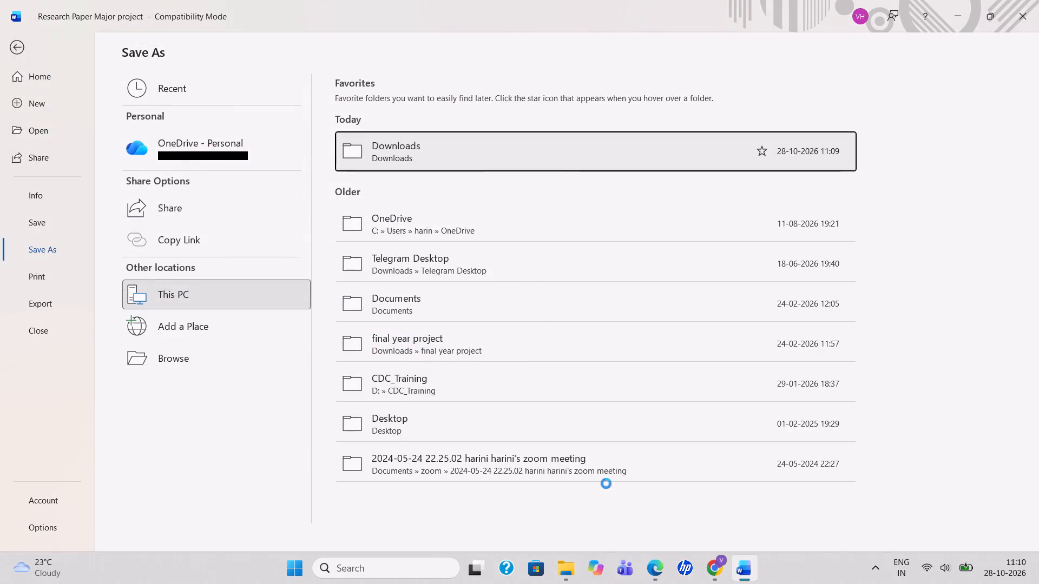
Switch to Google Chrome and open a browser window with the "Honey" profile.
{"action": "left_click", "coordinate": [405, 575]}
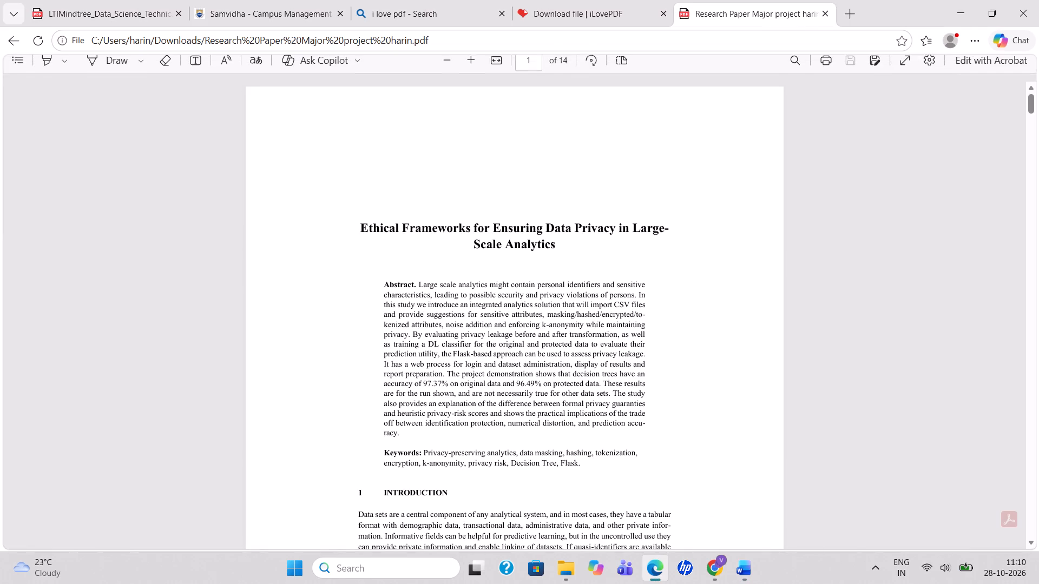
{"action": "double_click", "coordinate": [390, 171]}
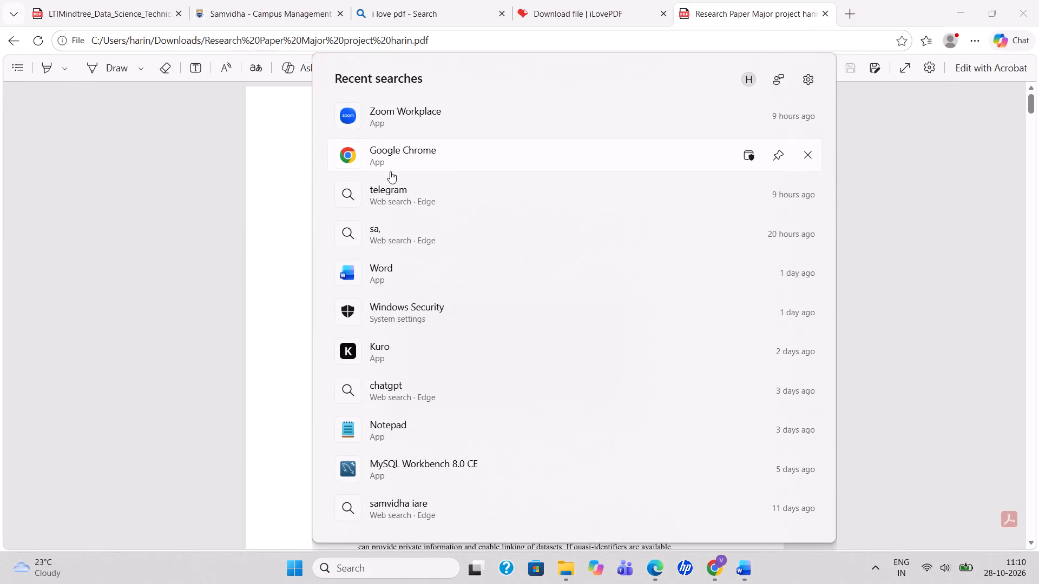
{"action": "left_click", "coordinate": [270, 178]}
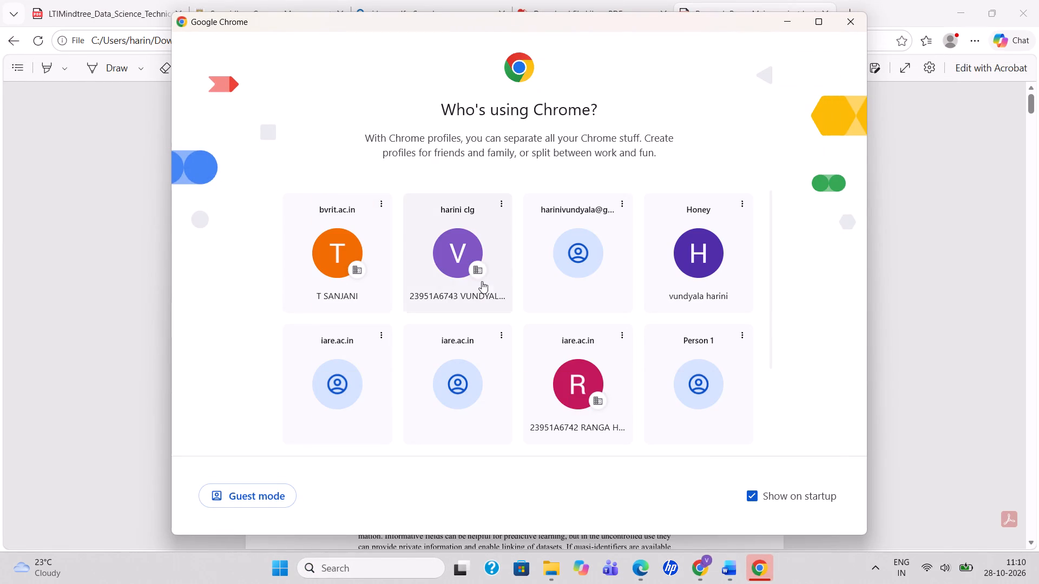
{"action": "left_click", "coordinate": [677, 281]}
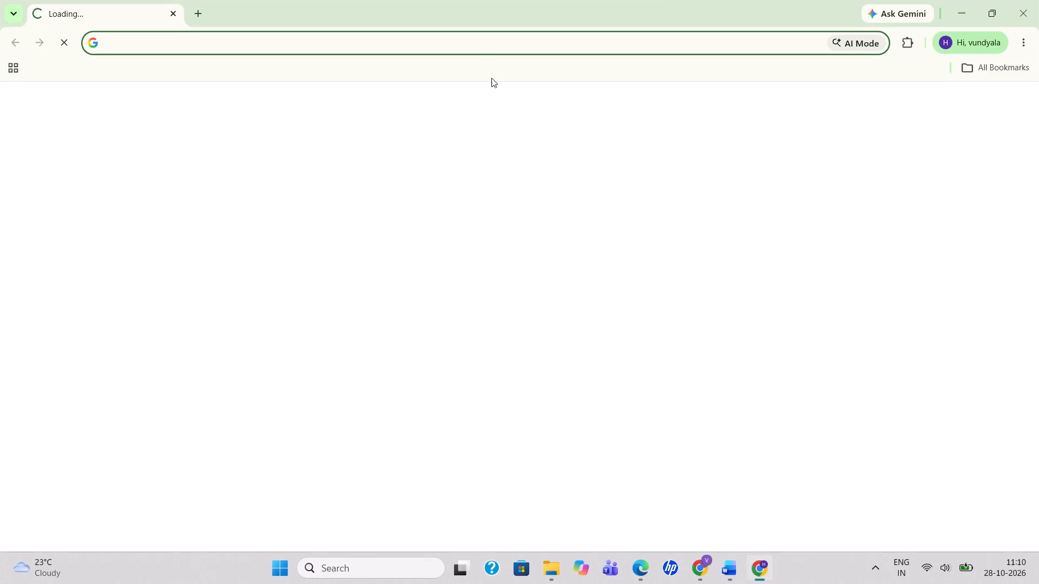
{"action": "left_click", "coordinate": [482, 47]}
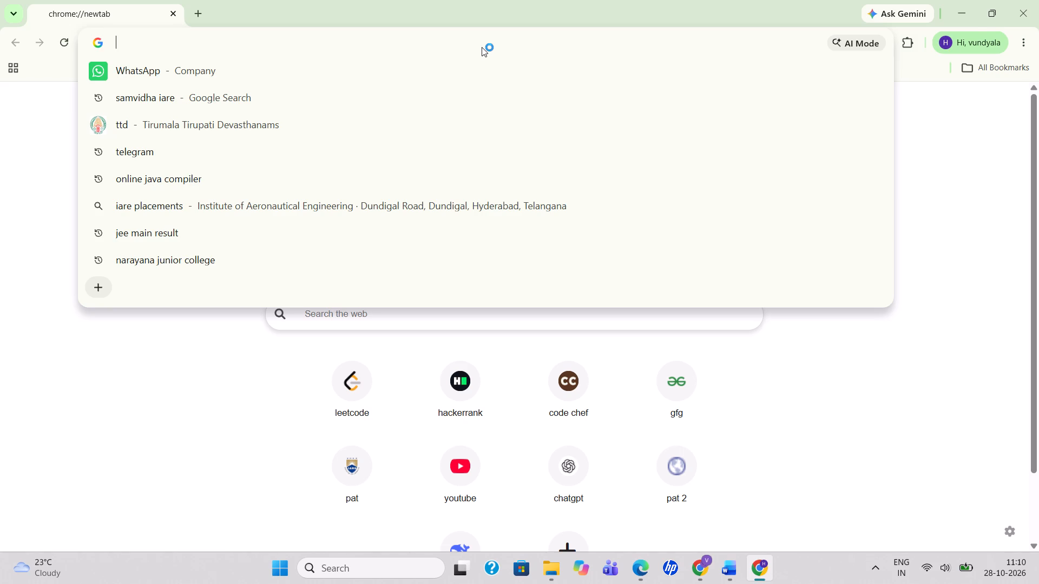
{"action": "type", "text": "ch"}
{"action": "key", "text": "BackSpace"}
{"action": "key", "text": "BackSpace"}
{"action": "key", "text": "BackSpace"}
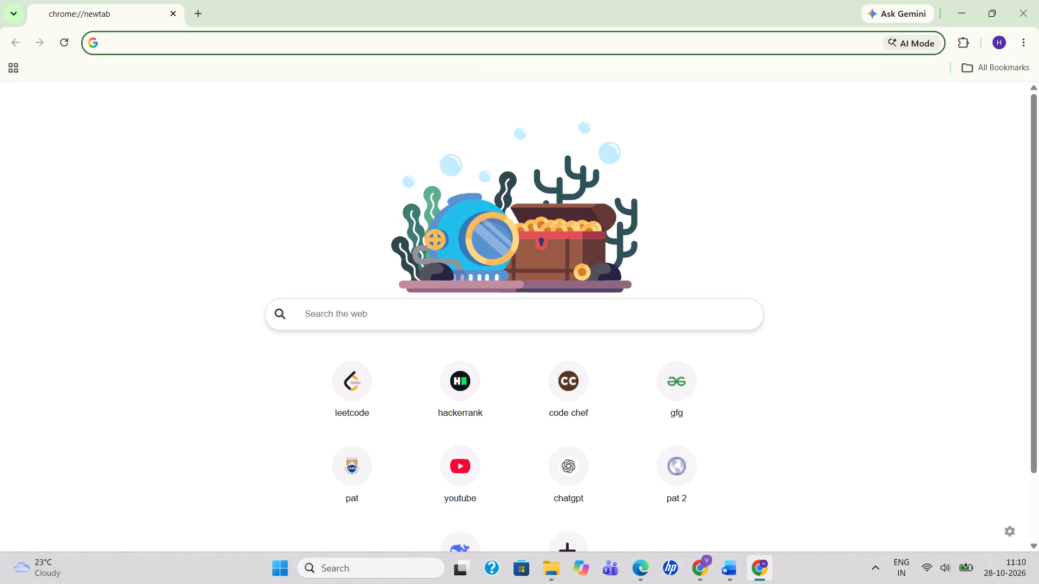
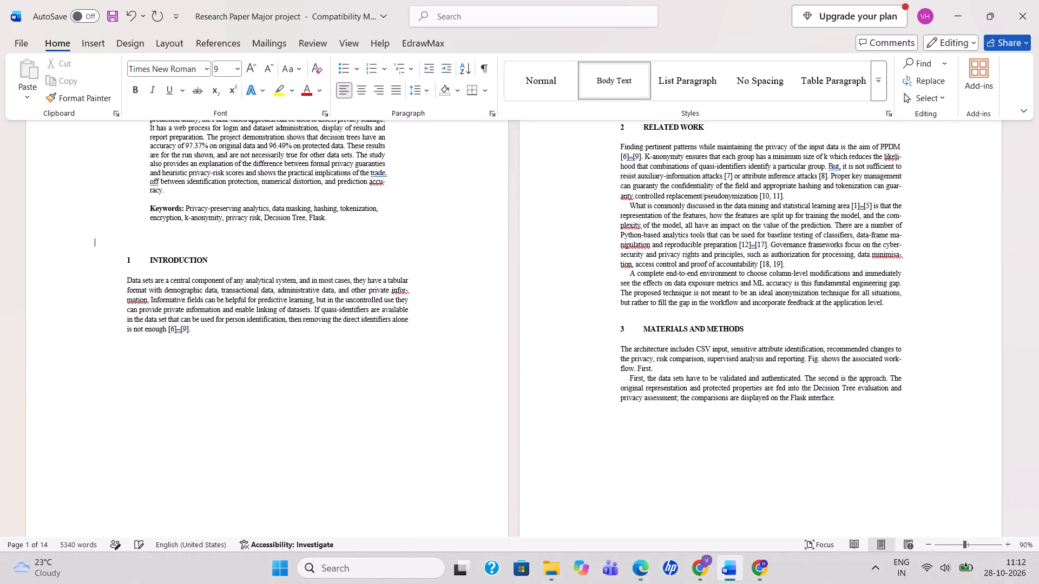
Insert two blank lines between the keywords paragraph and the "1 INTRODUCTION" heading.
{"action": "key", "text": "Return"}
{"action": "key", "text": "Return"}
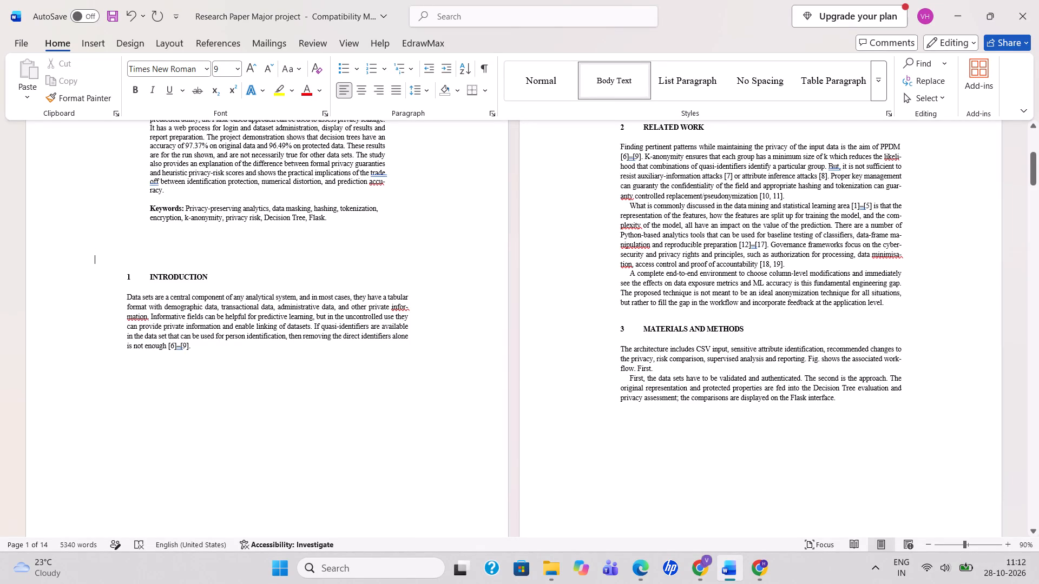
Examine the whole paper's page layout, from the title page through the figures, tables and last sections, and return to the first pages.
{"action": "scroll", "coordinate": [552, 384], "scroll_direction": "up", "scroll_amount": 2}
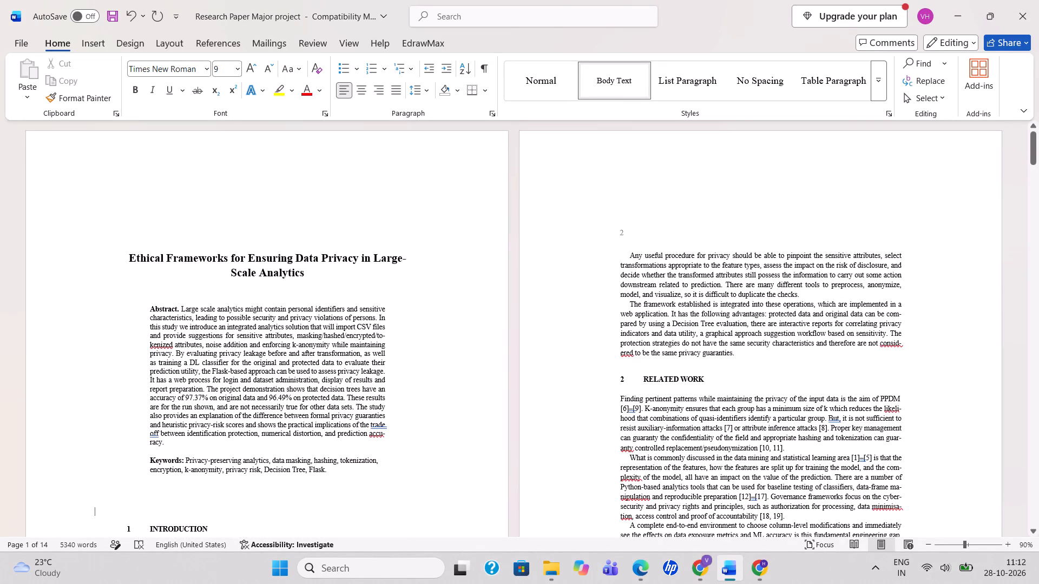
{"action": "scroll", "coordinate": [552, 384], "scroll_direction": "down", "scroll_amount": 6}
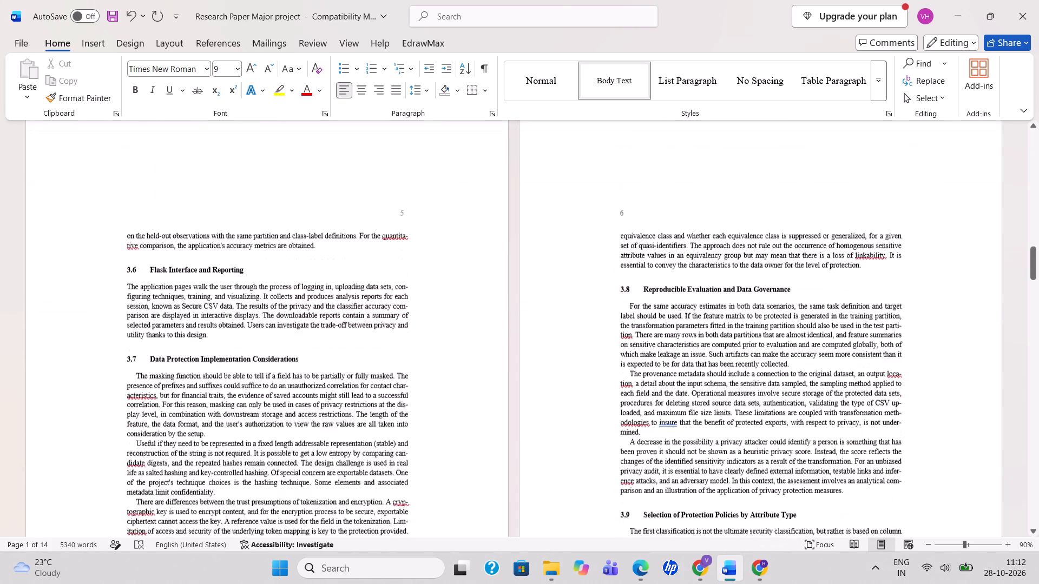
{"action": "scroll", "coordinate": [552, 384], "scroll_direction": "down", "scroll_amount": 6}
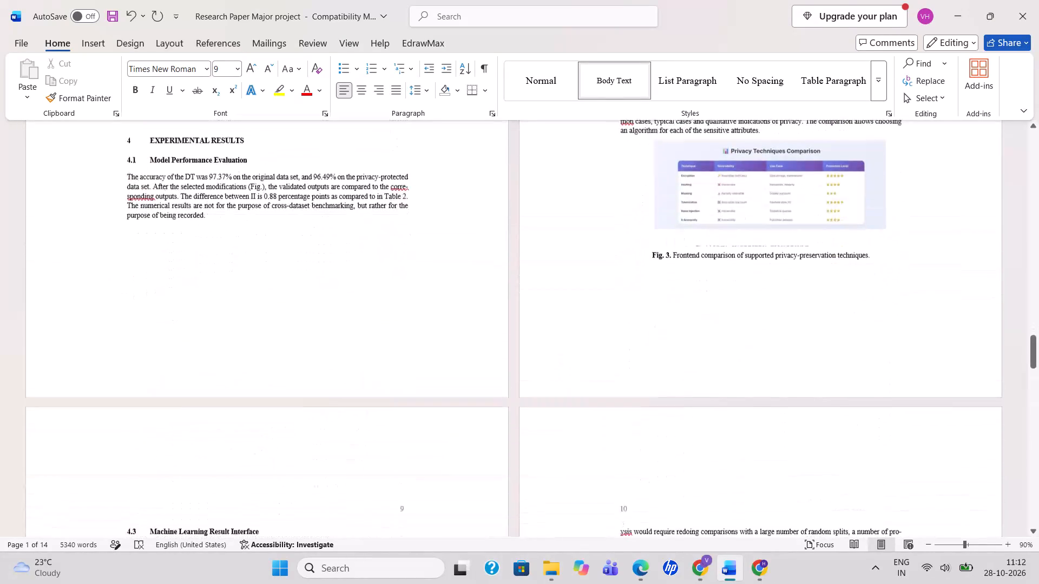
{"action": "scroll", "coordinate": [552, 384], "scroll_direction": "down", "scroll_amount": 2}
{"action": "scroll", "coordinate": [552, 384], "scroll_direction": "right", "scroll_amount": 1}
{"action": "scroll", "coordinate": [552, 384], "scroll_direction": "up", "scroll_amount": 1}
{"action": "scroll", "coordinate": [552, 384], "scroll_direction": "right", "scroll_amount": 1}
{"action": "scroll", "coordinate": [552, 384], "scroll_direction": "up", "scroll_amount": 1}
{"action": "scroll", "coordinate": [552, 384], "scroll_direction": "right", "scroll_amount": 1}
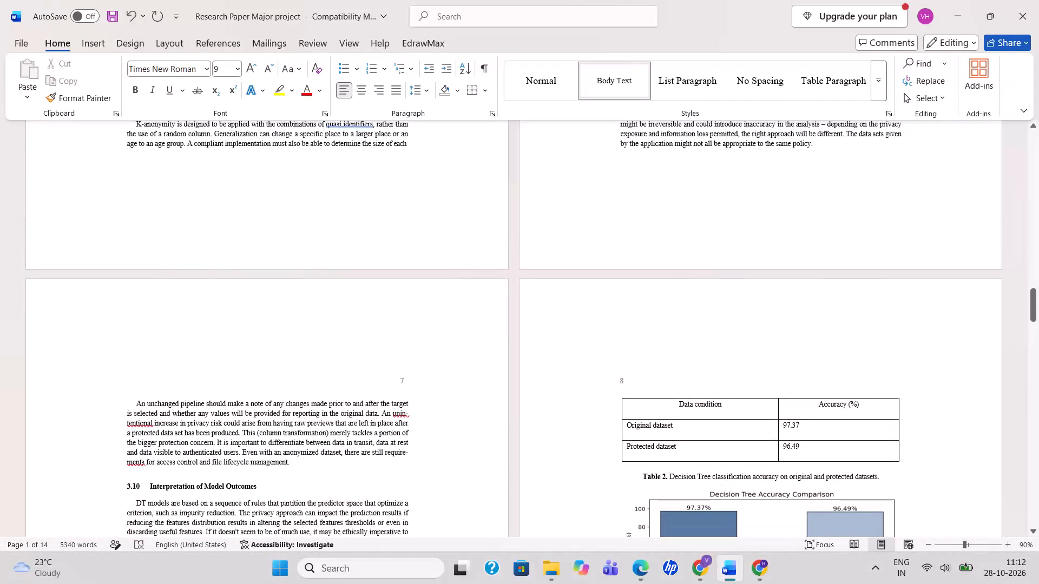
{"action": "scroll", "coordinate": [552, 384], "scroll_direction": "down", "scroll_amount": 1}
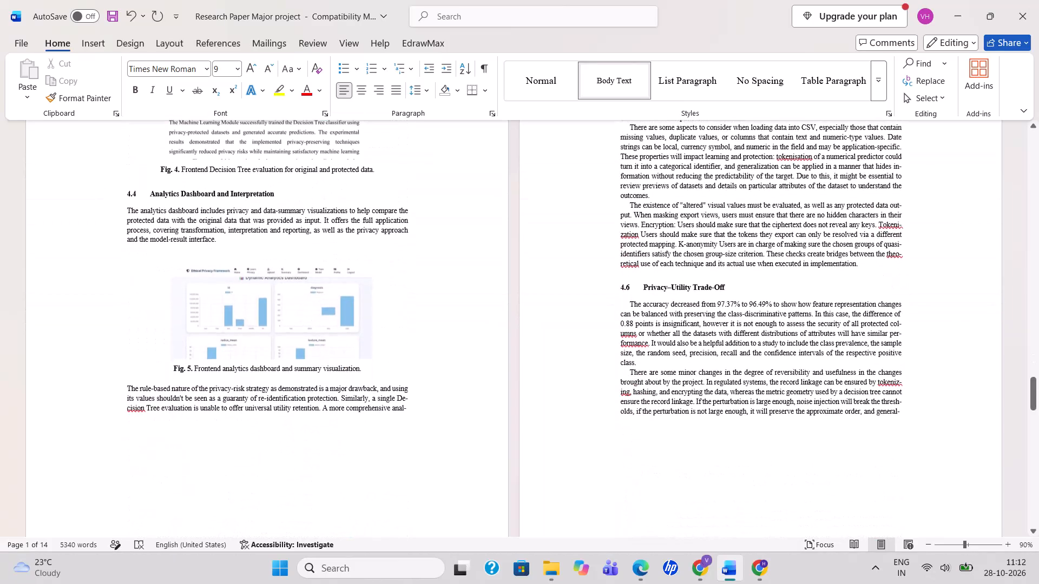
{"action": "scroll", "coordinate": [552, 384], "scroll_direction": "down", "scroll_amount": 4}
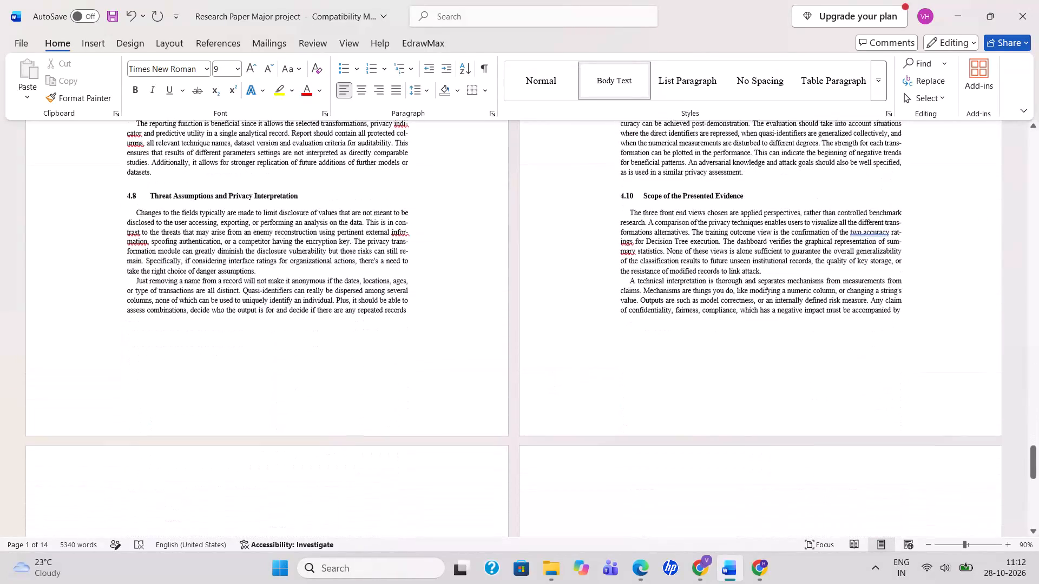
{"action": "scroll", "coordinate": [552, 384], "scroll_direction": "down", "scroll_amount": 2}
{"action": "scroll", "coordinate": [552, 384], "scroll_direction": "up", "scroll_amount": 3}
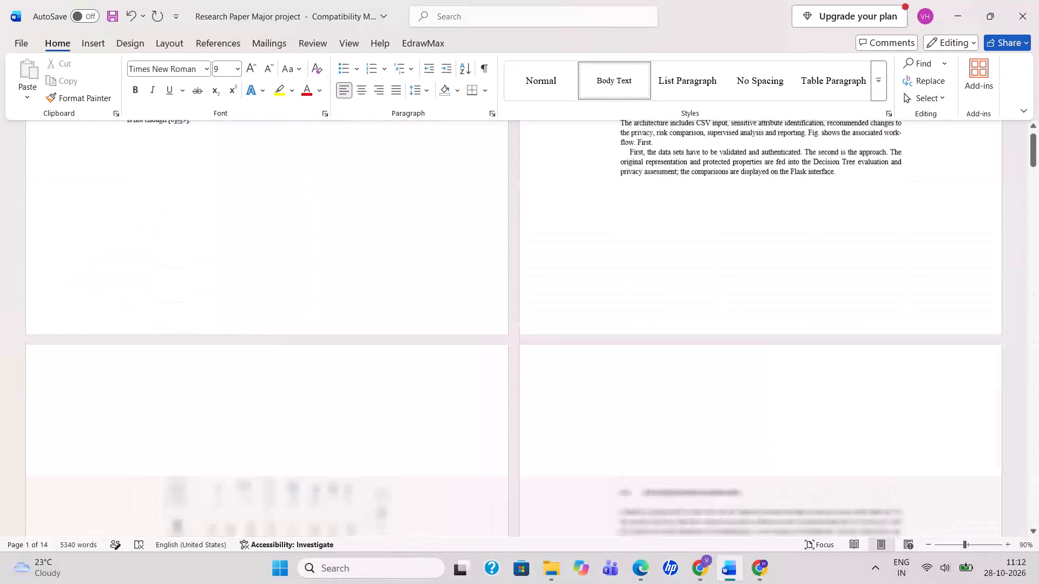
{"action": "scroll", "coordinate": [552, 384], "scroll_direction": "up", "scroll_amount": 3}
{"action": "scroll", "coordinate": [552, 384], "scroll_direction": "down", "scroll_amount": 2}
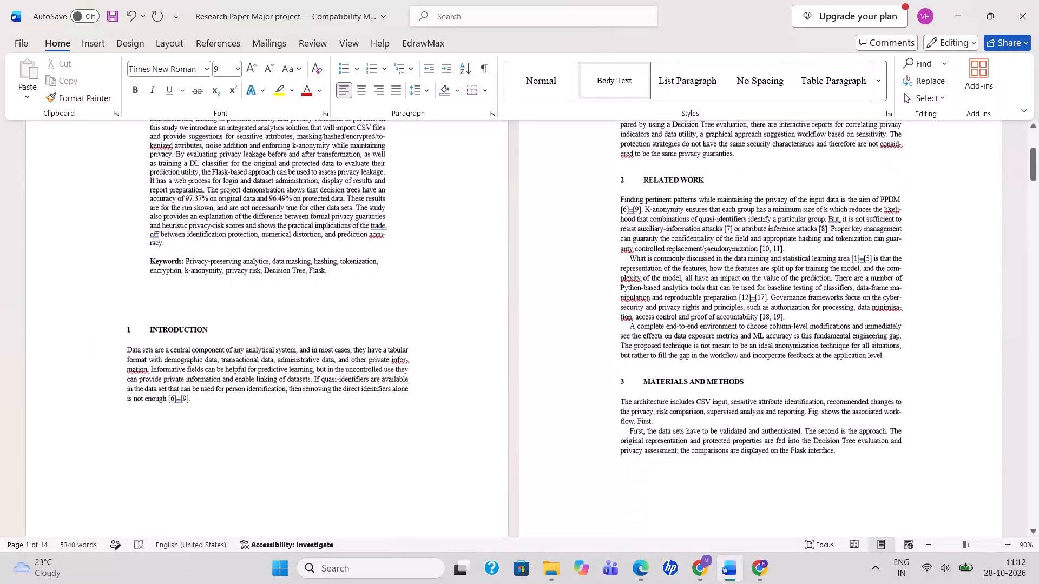
Examine the anonymised paper's first four pages, from the title and abstract through the performance metrics section.
{"action": "scroll", "coordinate": [552, 384], "scroll_direction": "down", "scroll_amount": 3}
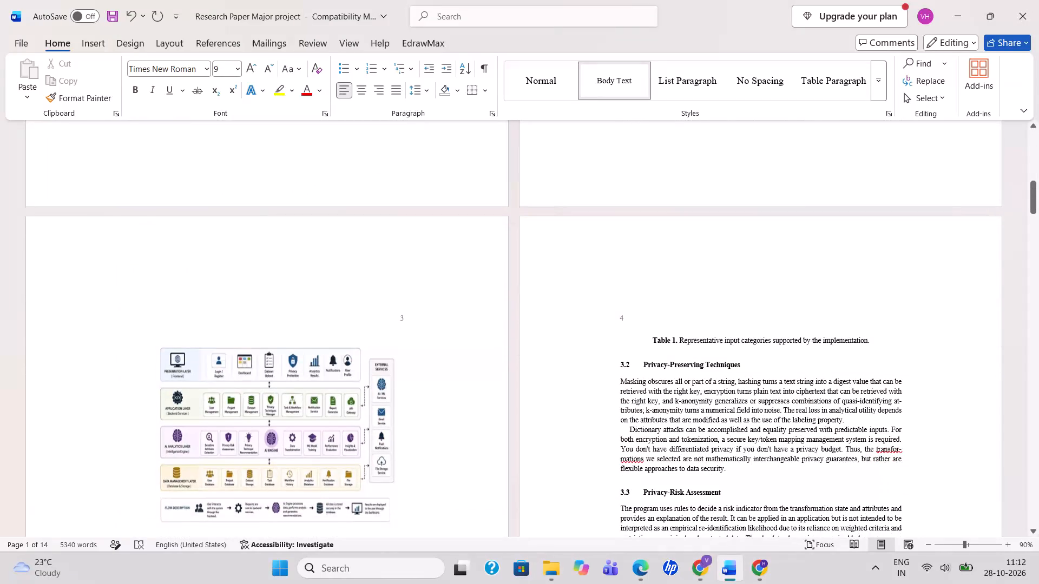
{"action": "scroll", "coordinate": [552, 384], "scroll_direction": "down", "scroll_amount": 1}
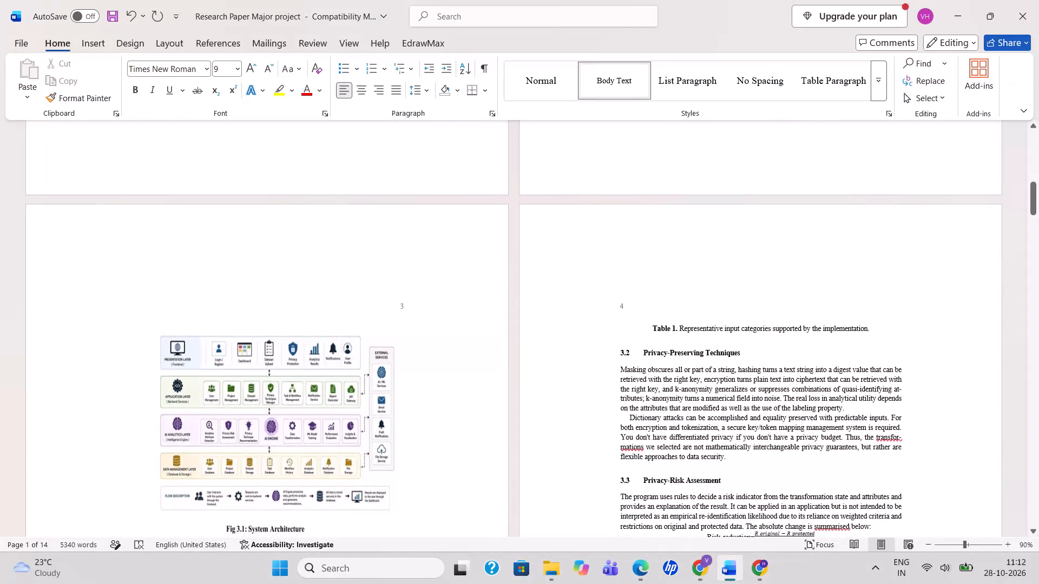
{"action": "scroll", "coordinate": [557, 373], "scroll_direction": "down", "scroll_amount": 3}
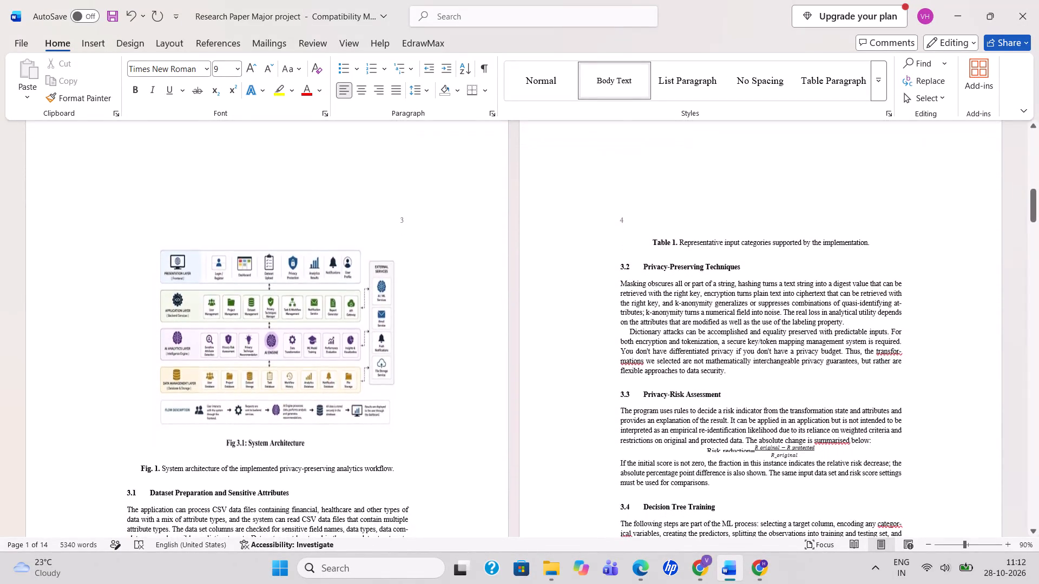
{"action": "scroll", "coordinate": [557, 373], "scroll_direction": "down", "scroll_amount": 2}
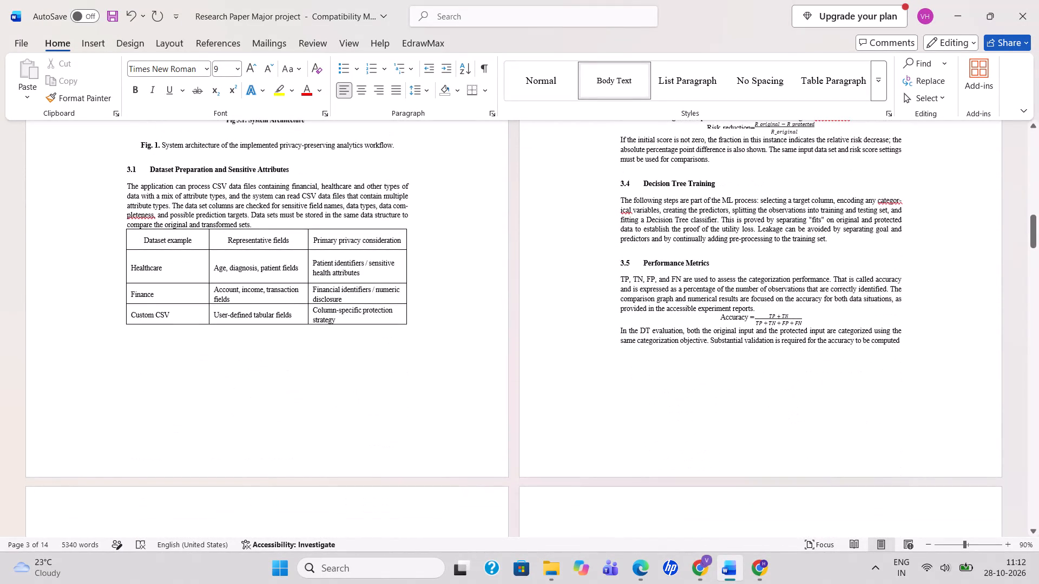
{"action": "scroll", "coordinate": [557, 373], "scroll_direction": "up", "scroll_amount": 1}
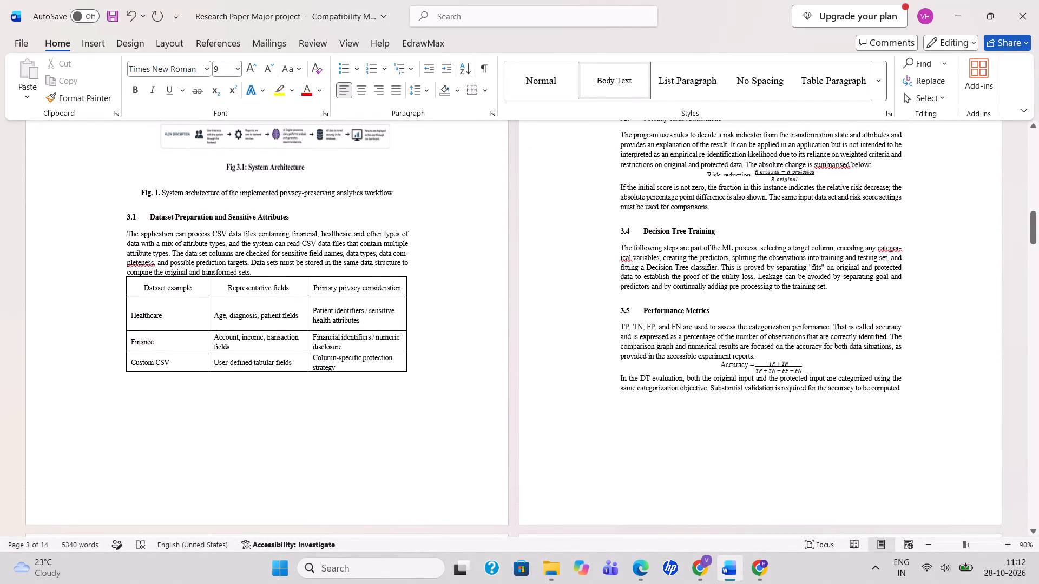
{"action": "scroll", "coordinate": [544, 378], "scroll_direction": "up", "scroll_amount": 5}
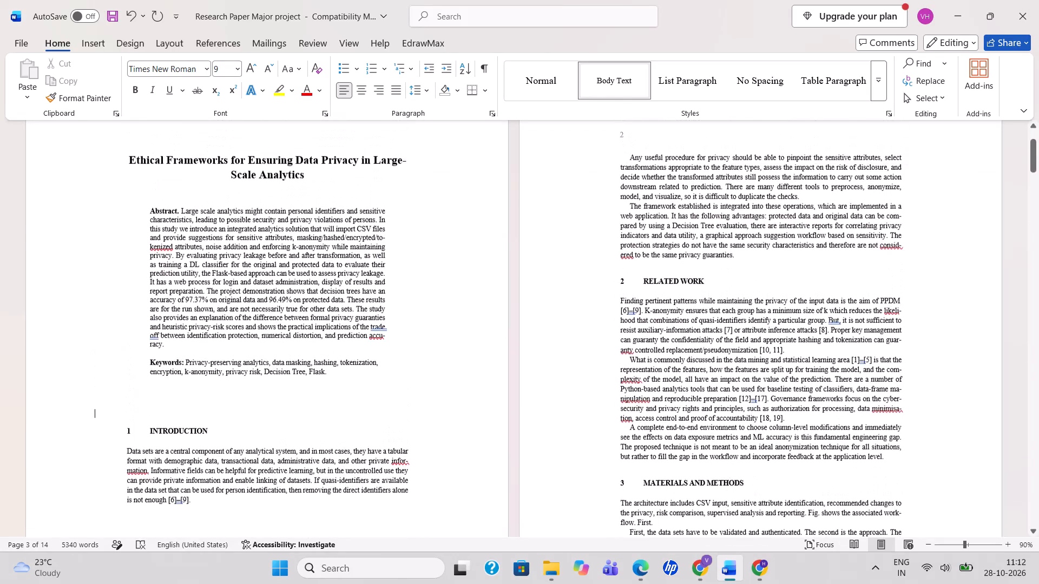
{"action": "scroll", "coordinate": [544, 378], "scroll_direction": "up", "scroll_amount": 1}
{"action": "scroll", "coordinate": [544, 378], "scroll_direction": "down", "scroll_amount": 1}
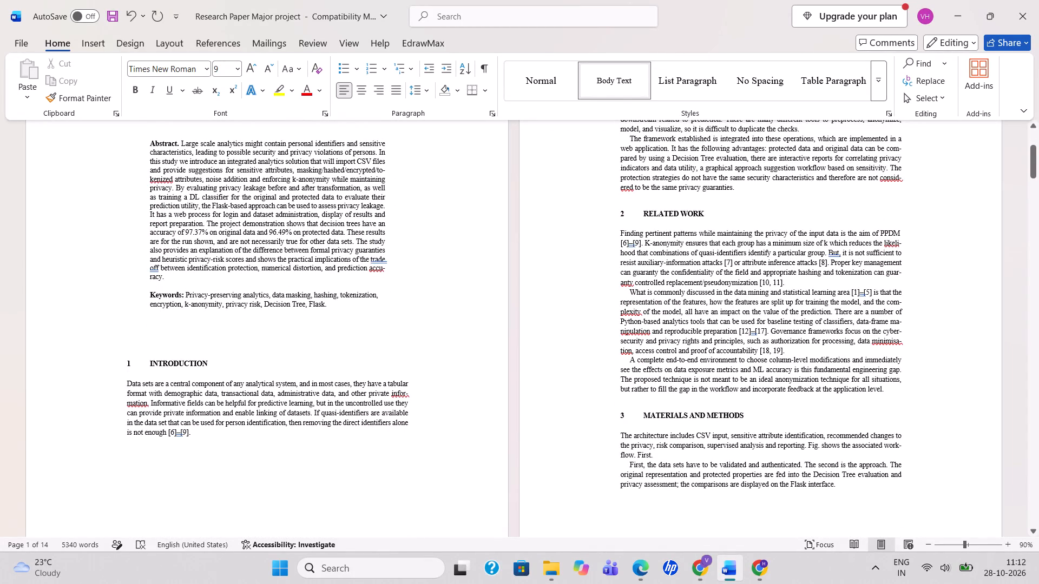
{"action": "scroll", "coordinate": [443, 408], "scroll_direction": "up", "scroll_amount": 1}
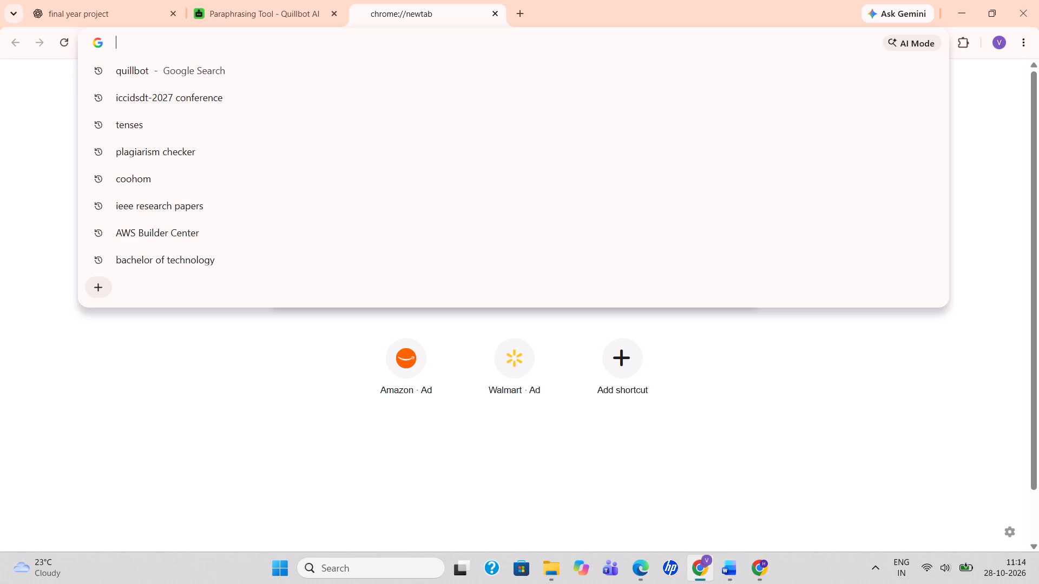
{"action": "left_click", "coordinate": [333, 152]}
{"action": "left_click", "coordinate": [305, 213]}
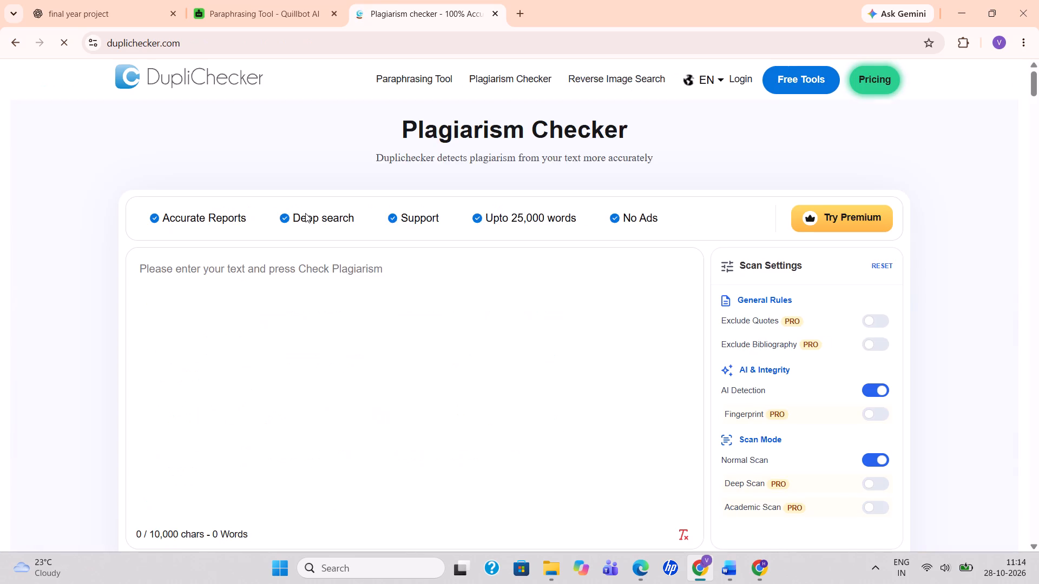
{"action": "left_click", "coordinate": [333, 328]}
{"action": "key", "text": "ctrl+v"}
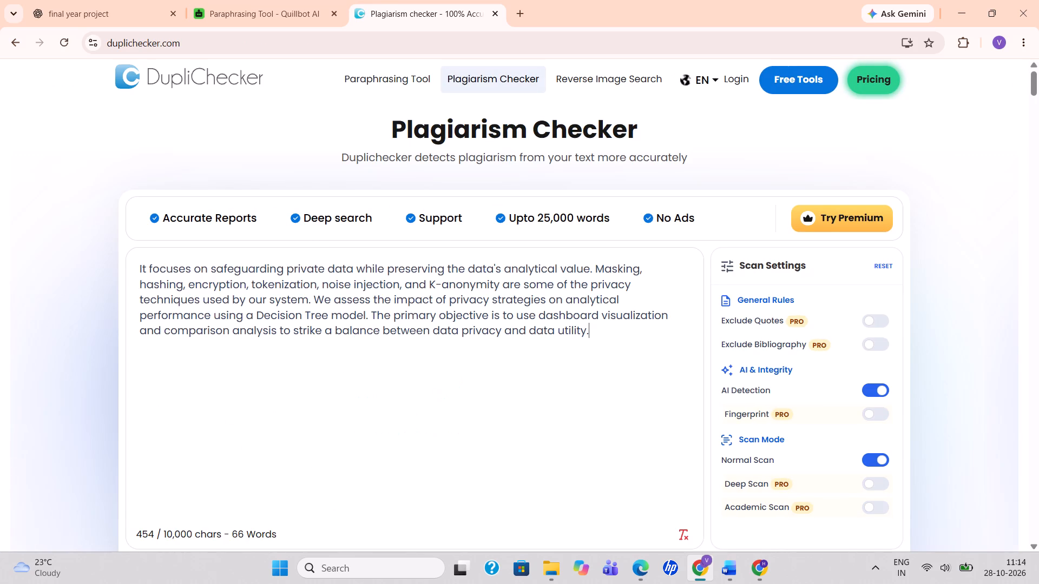
Run the DupliChecker plagiarism check on the pasted introduction, completing the human verification.
{"action": "scroll", "coordinate": [333, 328], "scroll_direction": "down", "scroll_amount": 3}
{"action": "left_click", "coordinate": [563, 395]}
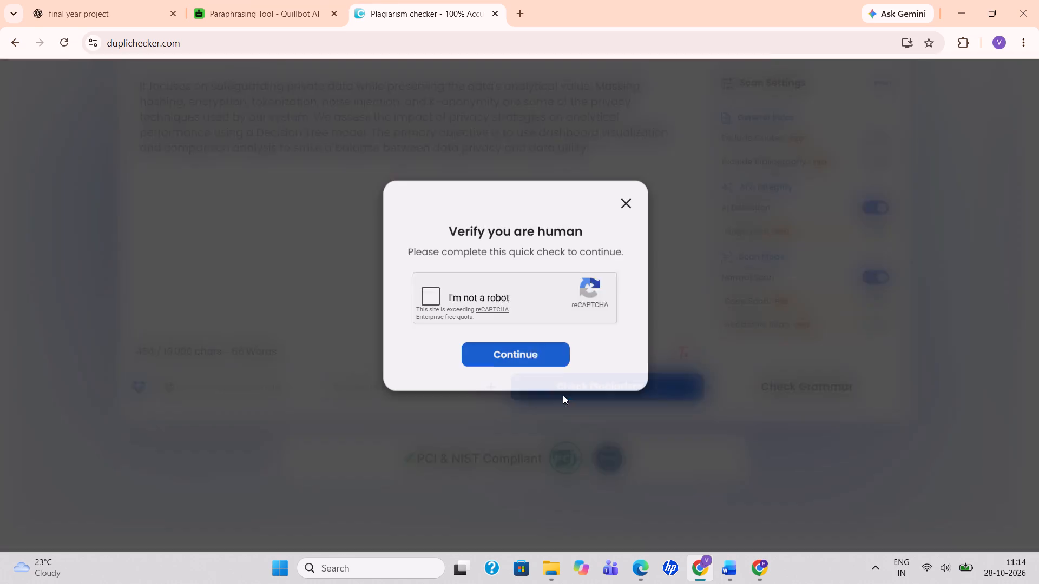
{"action": "left_click", "coordinate": [440, 323]}
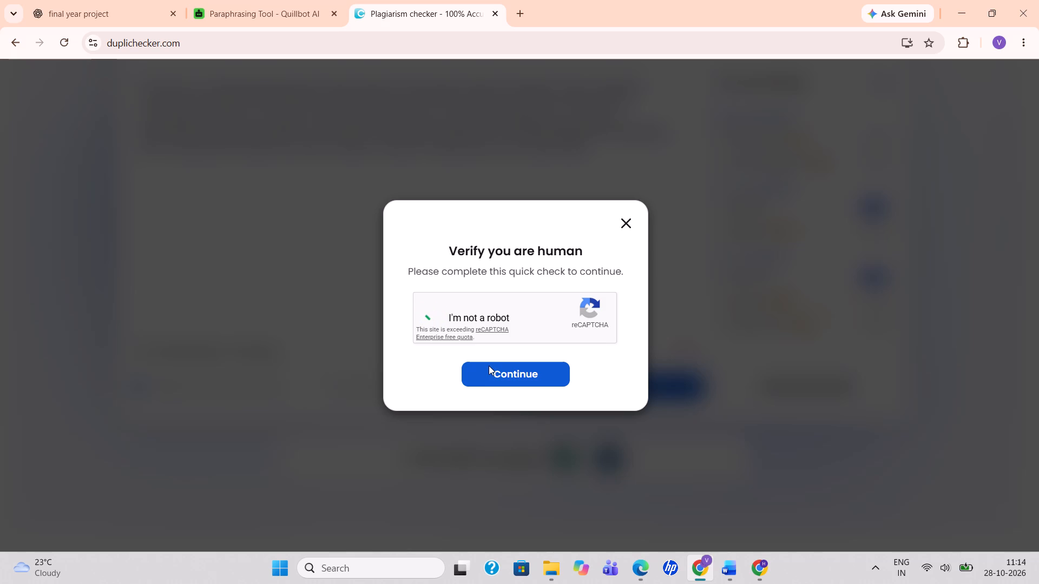
{"action": "left_click", "coordinate": [489, 366]}
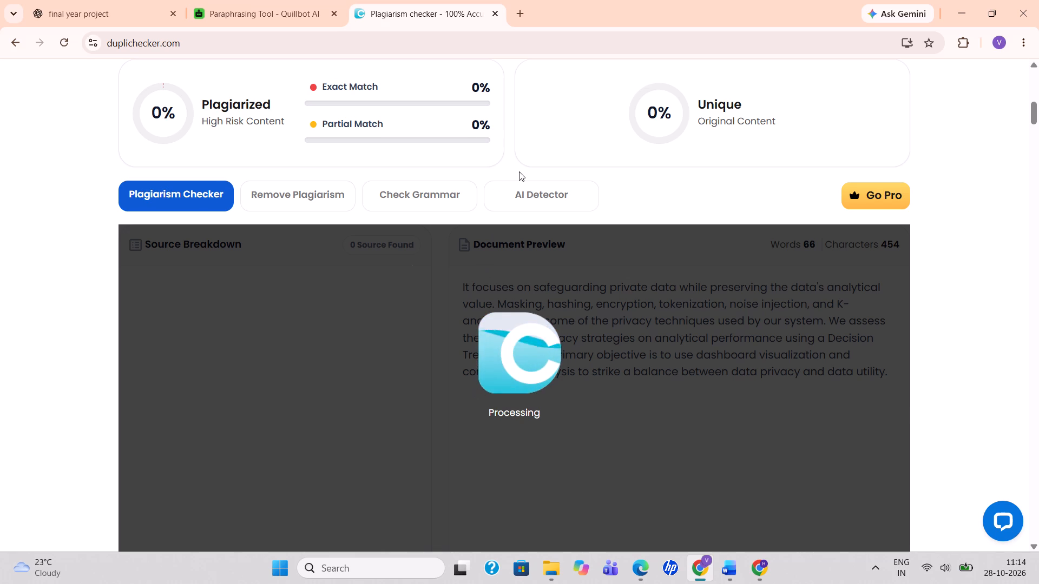
{"action": "scroll", "coordinate": [519, 171], "scroll_direction": "down", "scroll_amount": 3}
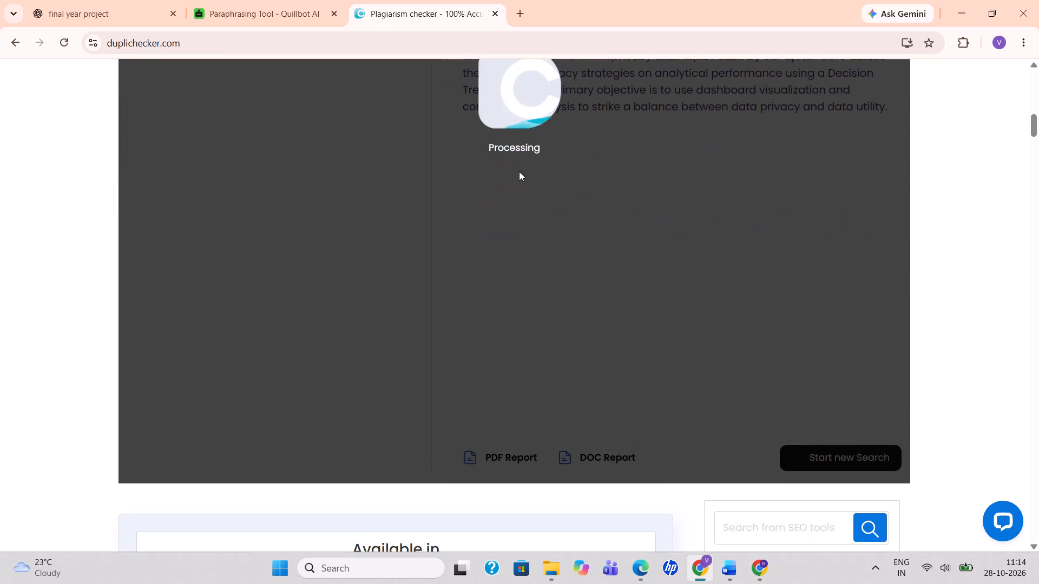
{"action": "scroll", "coordinate": [519, 171], "scroll_direction": "down", "scroll_amount": 1}
{"action": "scroll", "coordinate": [519, 171], "scroll_direction": "up", "scroll_amount": 2}
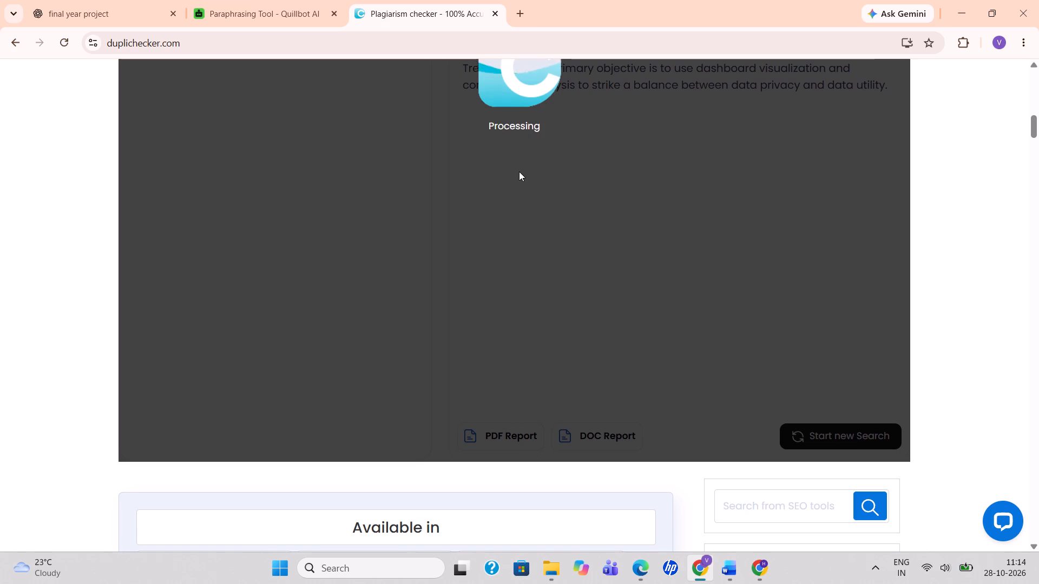
{"action": "scroll", "coordinate": [519, 171], "scroll_direction": "up", "scroll_amount": 2}
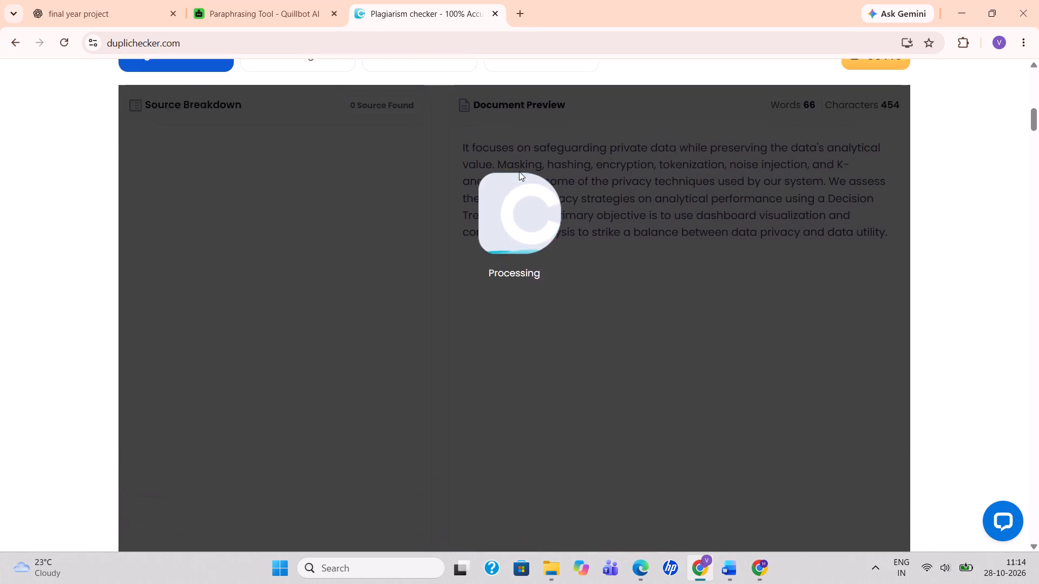
{"action": "scroll", "coordinate": [519, 171], "scroll_direction": "up", "scroll_amount": 1}
Switch to the research paper in Word and paste the paraphrased text on a new, space-indented line below the first Introduction paragraph.
{"action": "left_click", "coordinate": [740, 579]}
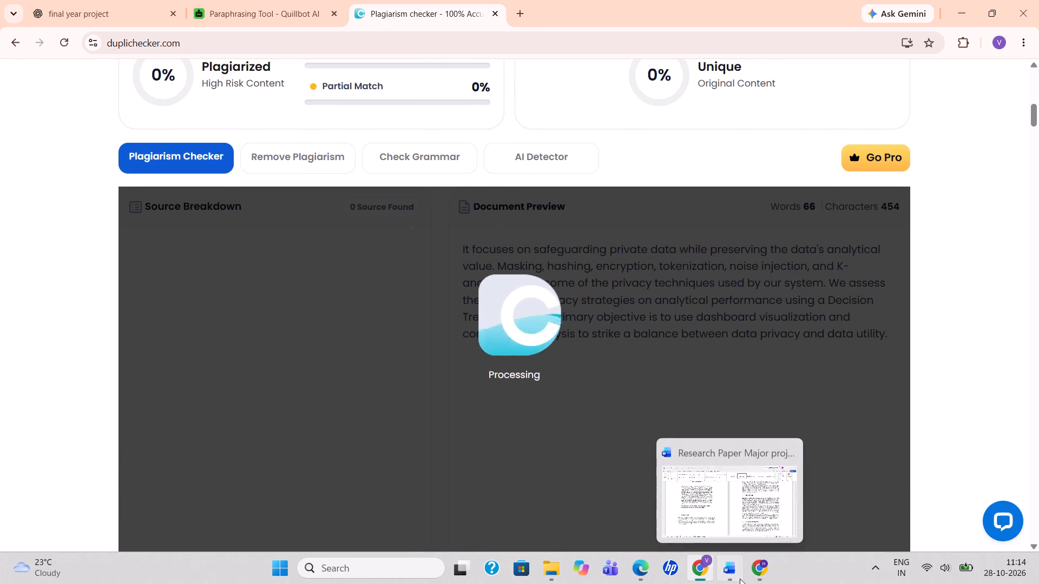
{"action": "left_click", "coordinate": [284, 457]}
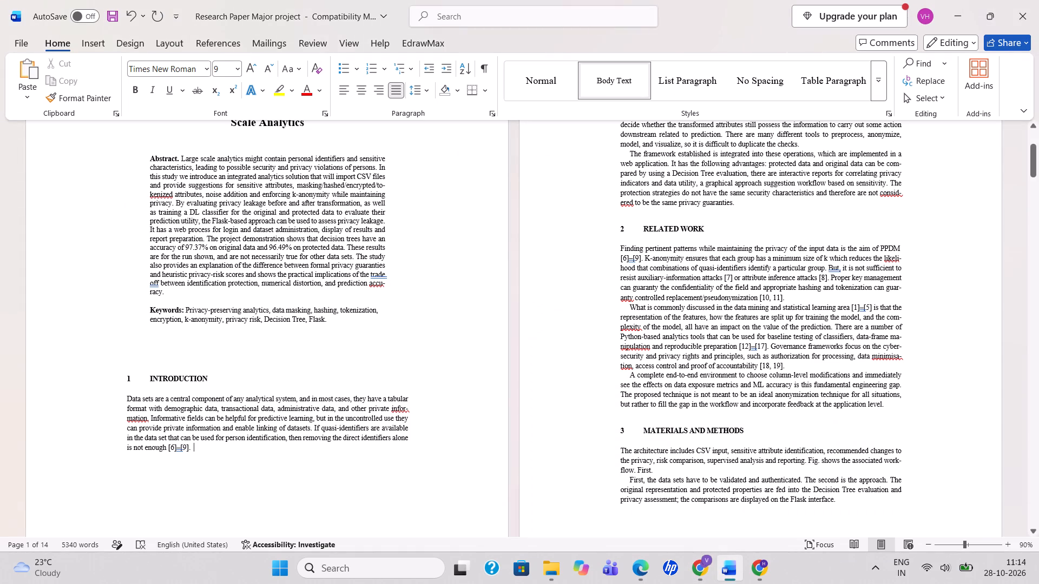
{"action": "key", "text": "Return"}
{"action": "key", "text": "space"}
{"action": "key", "text": "space"}
{"action": "key", "text": "space"}
{"action": "key", "text": "space"}
{"action": "key", "text": "space"}
{"action": "key", "text": "space"}
{"action": "key", "text": "space"}
{"action": "key", "text": "space"}
{"action": "key", "text": "space"}
{"action": "key", "text": "space"}
{"action": "key", "text": "space"}
{"action": "key", "text": "space"}
{"action": "key", "text": "space"}
{"action": "key", "text": "space"}
{"action": "key", "text": "space"}
{"action": "key", "text": "space"}
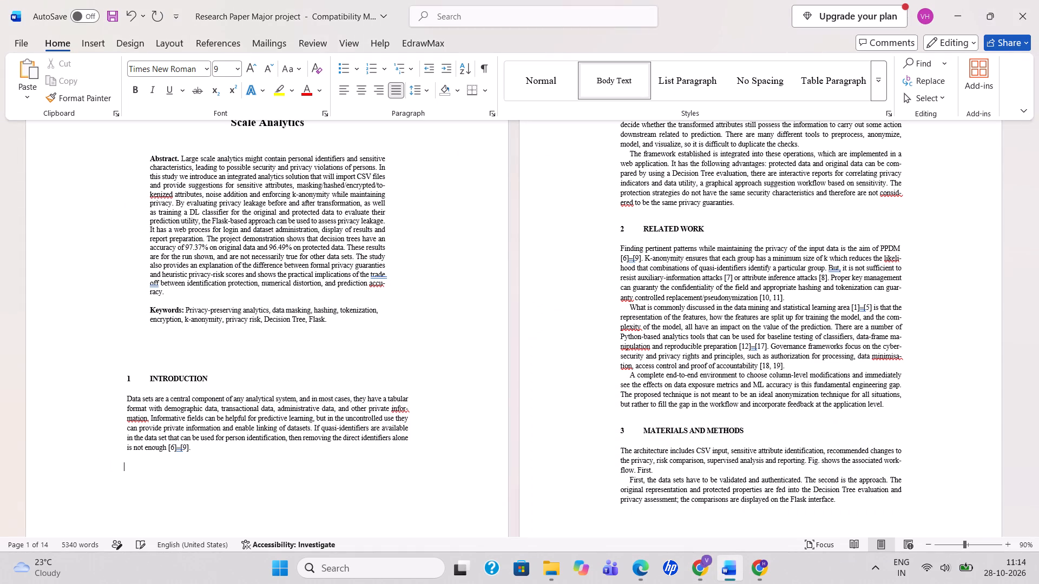
{"action": "key", "text": "space"}
{"action": "key", "text": "space"}
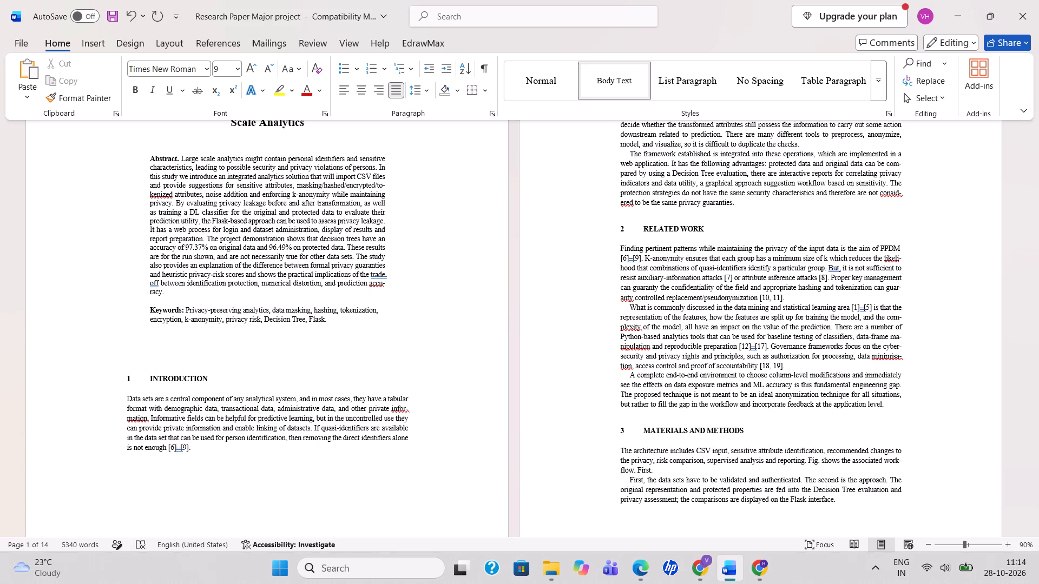
{"action": "key", "text": "ctrl+v"}
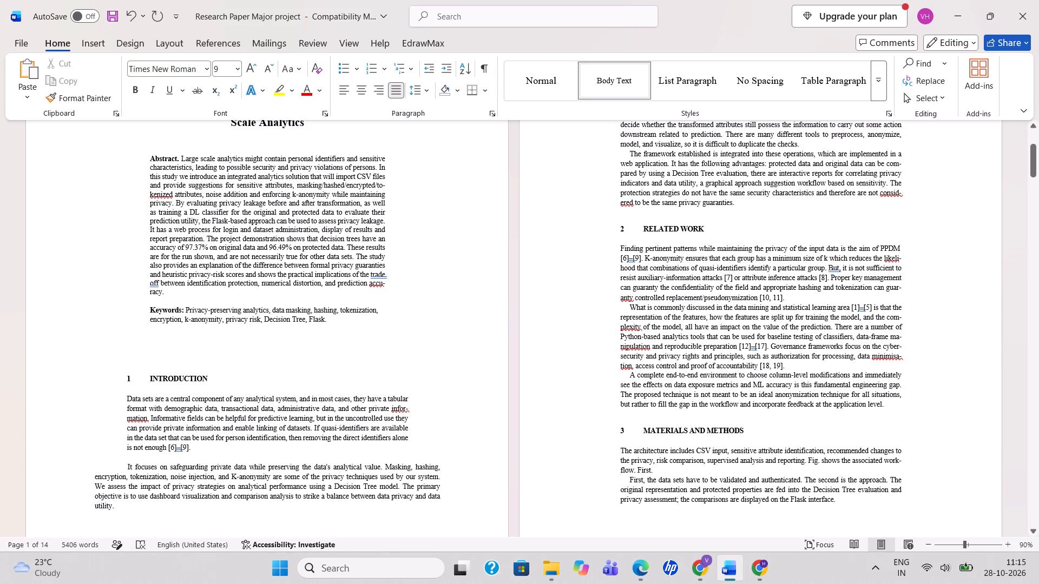
Join the pasted text to the end of the first Introduction paragraph, after "[6]–[9].", by removing the indent spaces and line break.
{"action": "left_click", "coordinate": [126, 469]}
{"action": "key", "text": "BackSpace"}
{"action": "key", "text": "BackSpace"}
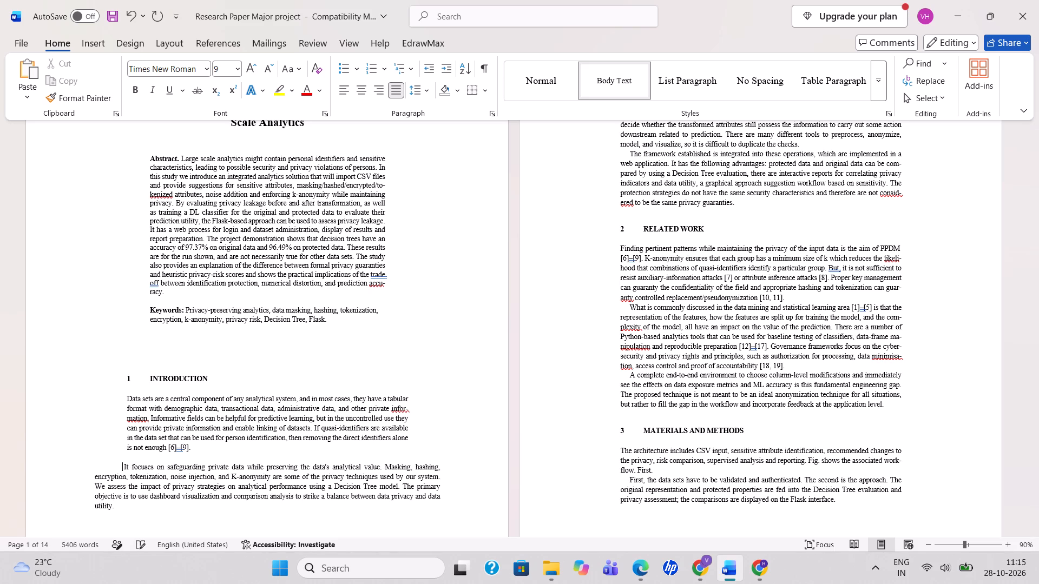
{"action": "key", "text": "BackSpace"}
{"action": "key", "text": "BackSpace"}
{"action": "key", "text": "BackSpace"}
{"action": "key", "text": "BackSpace"}
{"action": "key", "text": "BackSpace"}
{"action": "key", "text": "BackSpace"}
{"action": "key", "text": "BackSpace"}
{"action": "key", "text": "BackSpace"}
{"action": "key", "text": "BackSpace"}
{"action": "key", "text": "BackSpace"}
{"action": "key", "text": "BackSpace"}
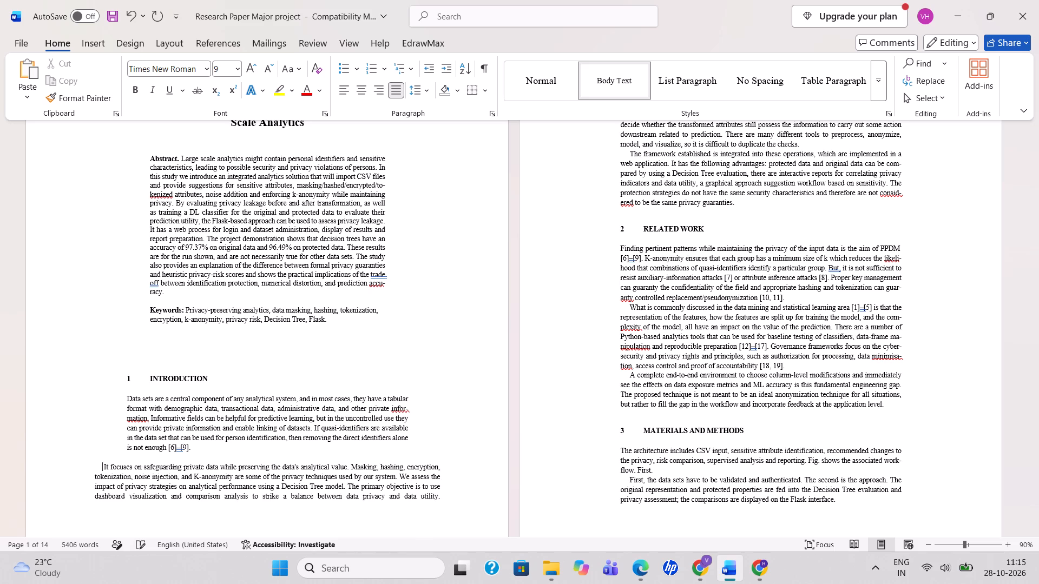
{"action": "key", "text": "BackSpace"}
{"action": "key", "text": "BackSpace"}
{"action": "key", "text": "BackSpace"}
{"action": "key", "text": "BackSpace"}
{"action": "key", "text": "BackSpace"}
{"action": "key", "text": "BackSpace"}
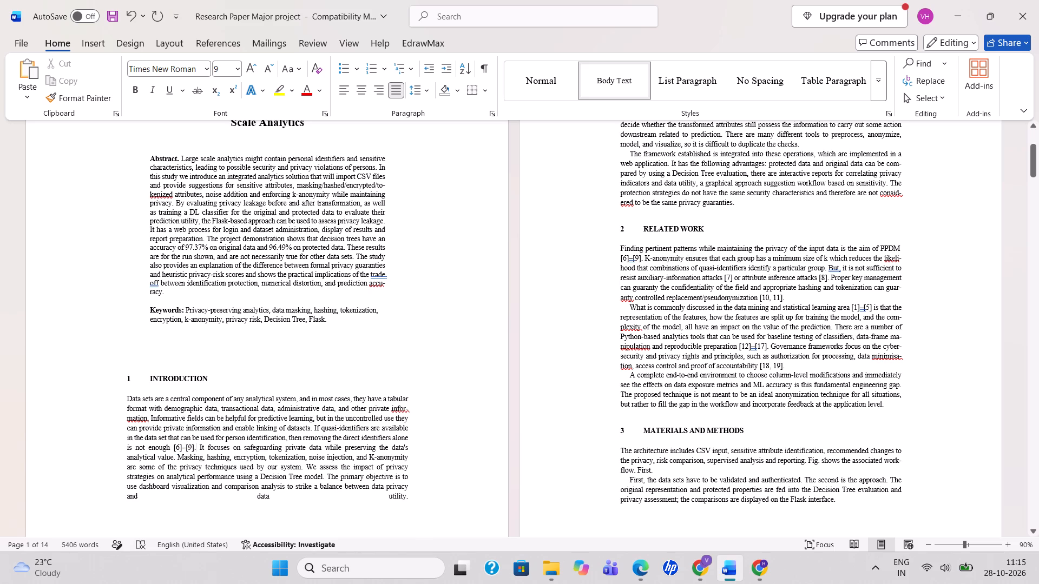
Adjust the Introduction's closing words: re-enter the space between "and" and "data", retry the space before "utility", and add two spaces before "balance".
{"action": "left_click", "coordinate": [253, 496]}
{"action": "key", "text": "BackSpace"}
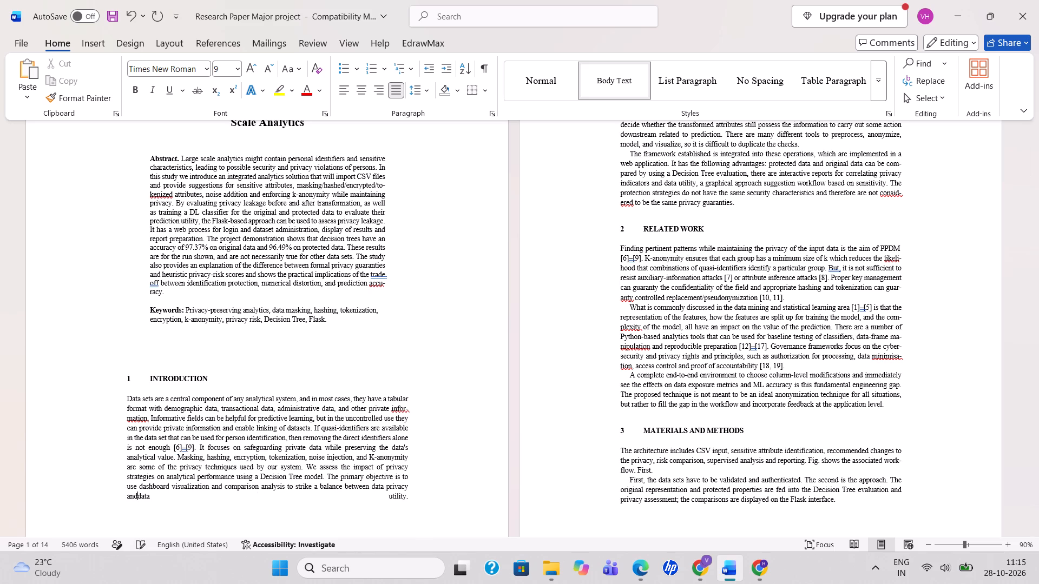
{"action": "left_click", "coordinate": [388, 499]}
{"action": "key", "text": "BackSpace"}
{"action": "key", "text": "space"}
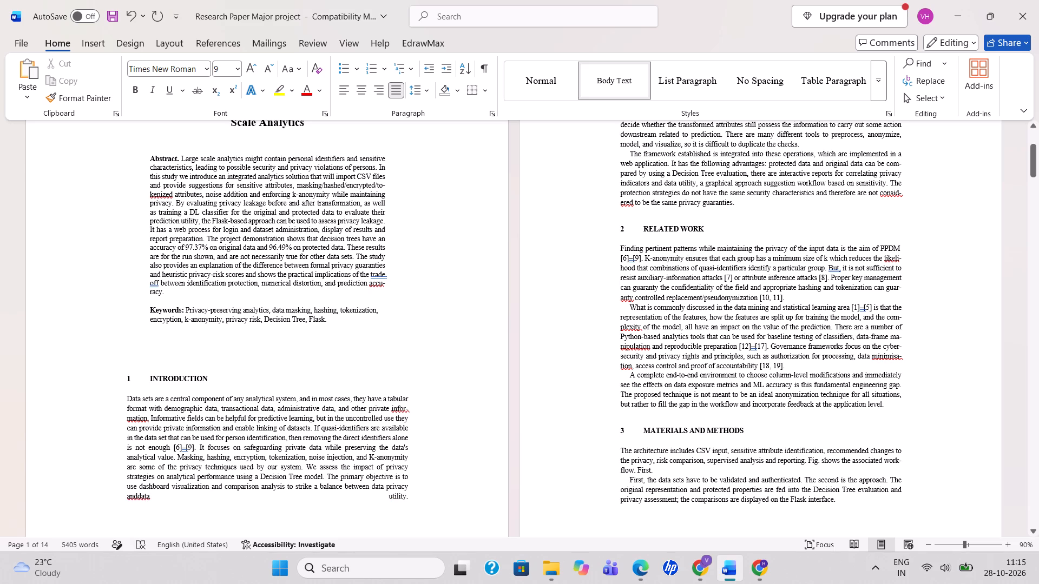
{"action": "left_click", "coordinate": [320, 484]}
{"action": "key", "text": "space"}
{"action": "key", "text": "space"}
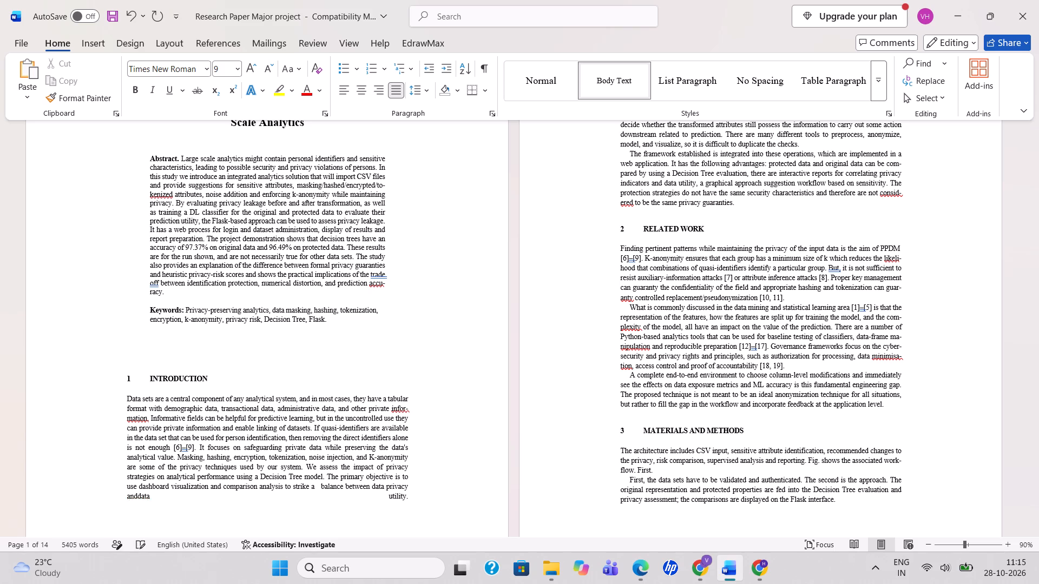
{"action": "left_click", "coordinate": [140, 498]}
{"action": "key", "text": "Left"}
{"action": "key", "text": "space"}
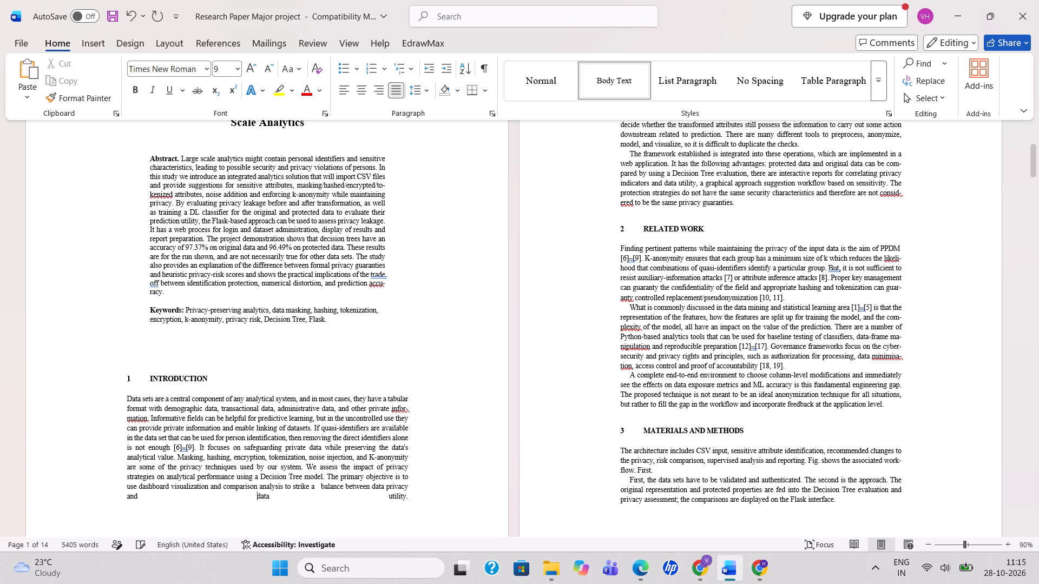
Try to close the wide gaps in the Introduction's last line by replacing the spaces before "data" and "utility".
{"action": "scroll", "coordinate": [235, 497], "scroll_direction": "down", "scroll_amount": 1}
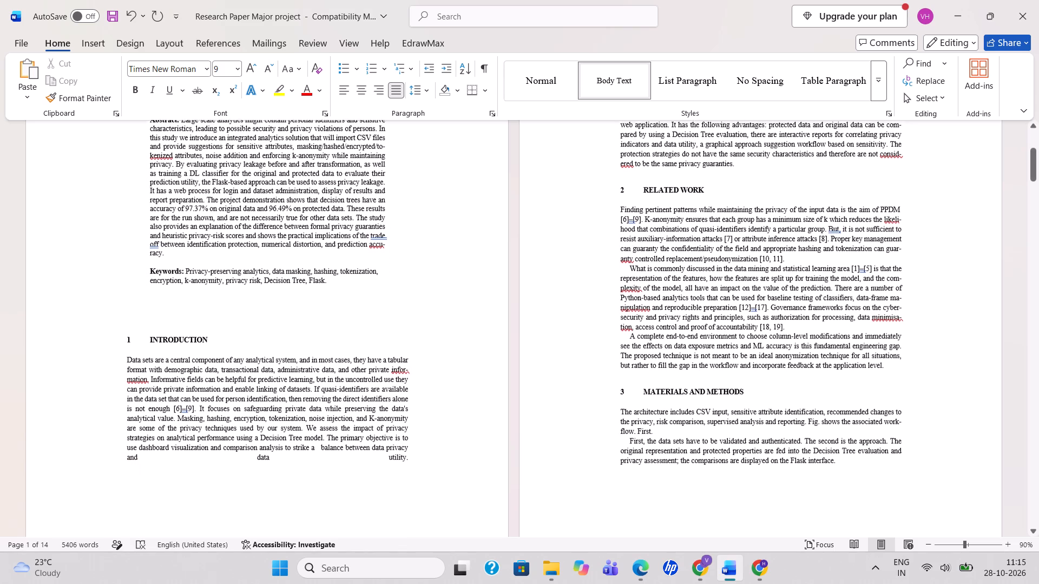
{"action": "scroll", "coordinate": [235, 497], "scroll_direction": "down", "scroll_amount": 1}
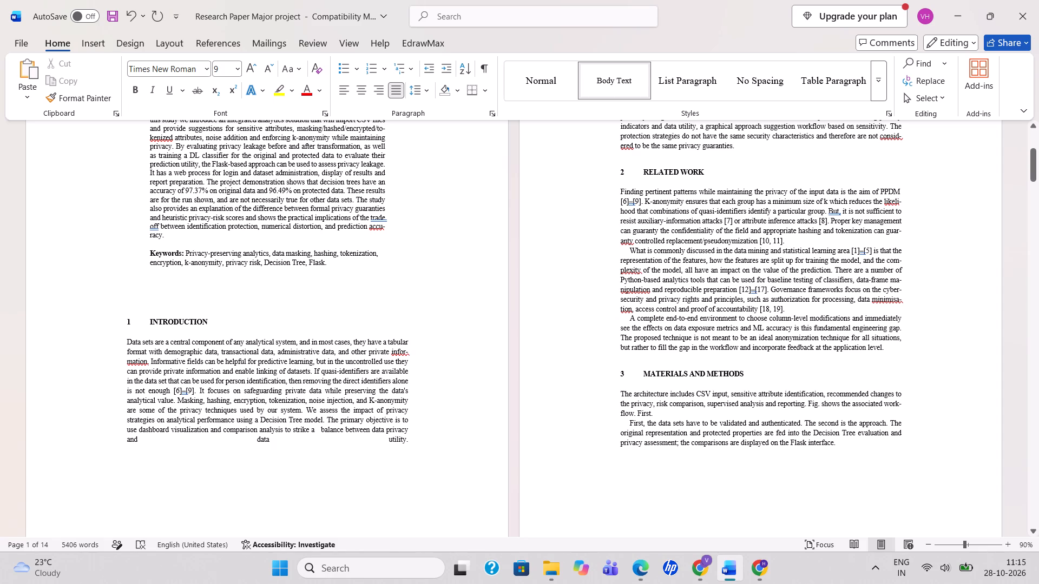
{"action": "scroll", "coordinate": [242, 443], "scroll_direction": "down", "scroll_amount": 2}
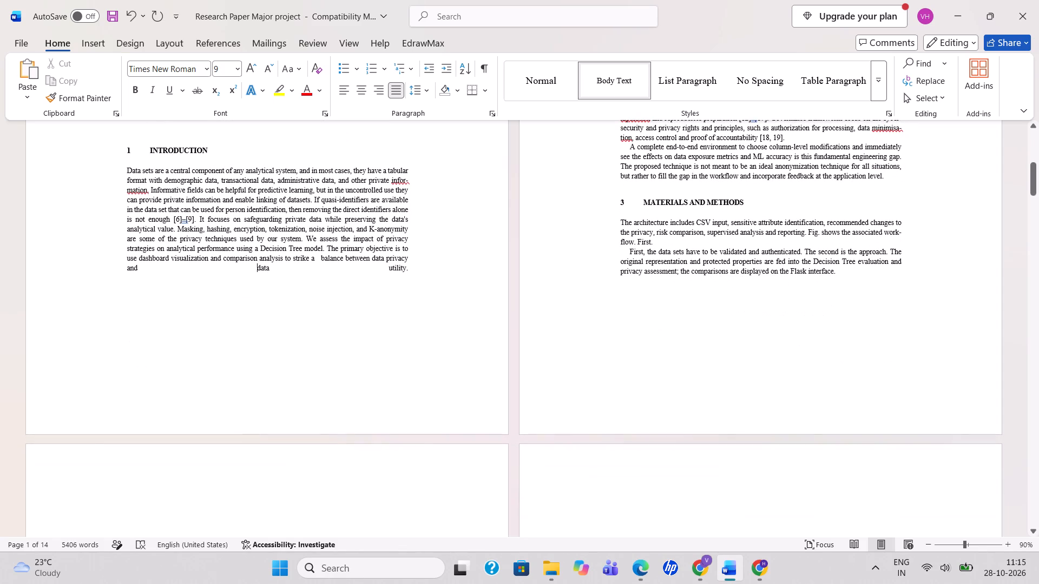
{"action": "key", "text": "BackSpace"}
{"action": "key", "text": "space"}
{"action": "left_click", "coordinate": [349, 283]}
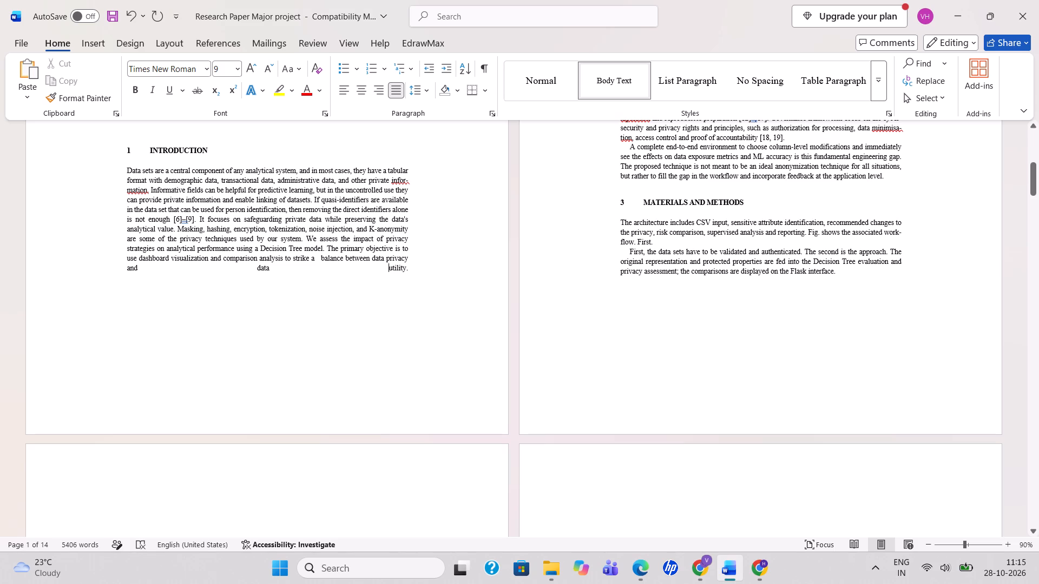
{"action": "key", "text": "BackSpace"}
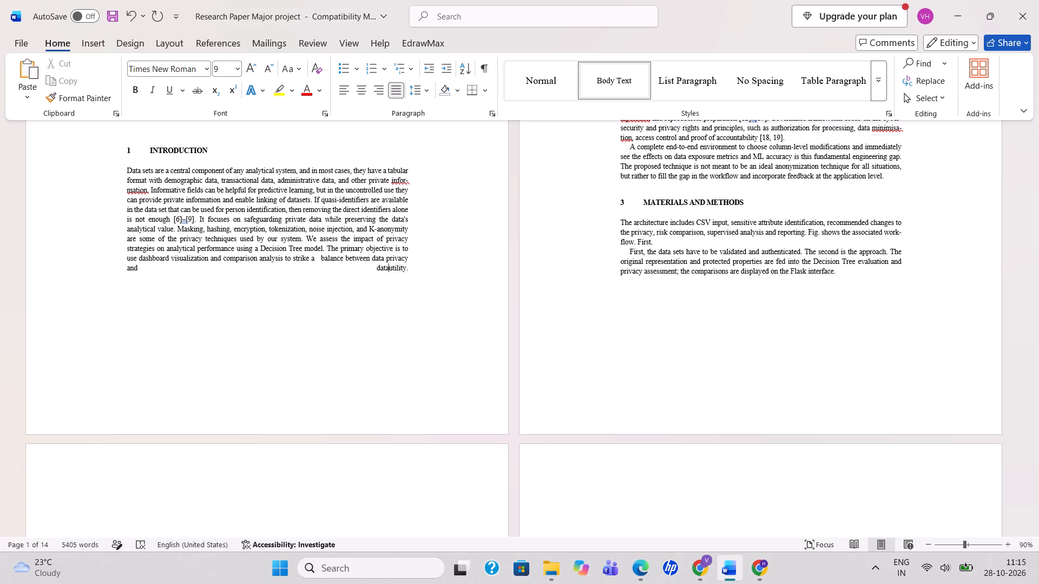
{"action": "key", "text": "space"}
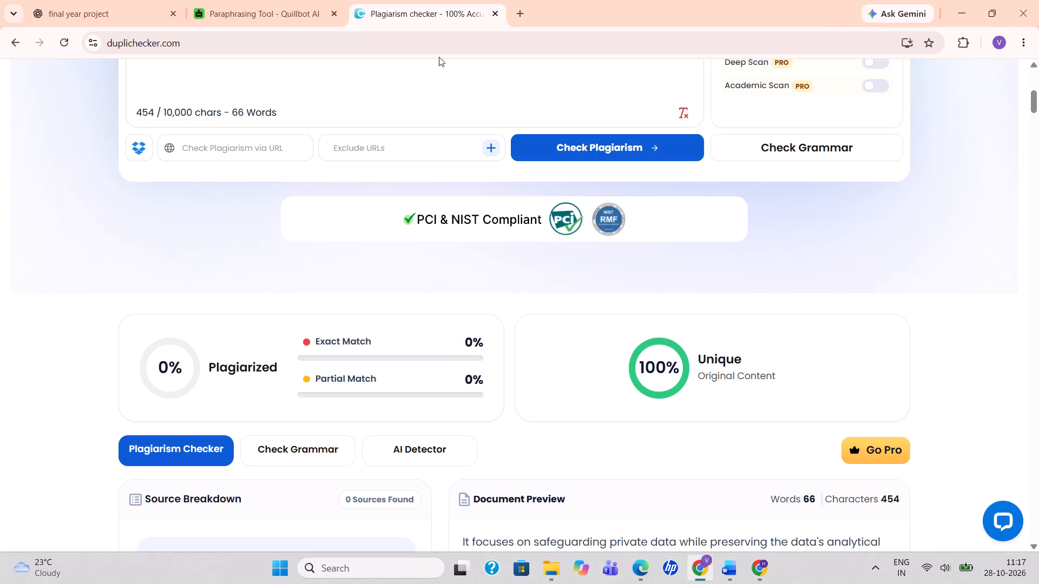
{"action": "scroll", "coordinate": [458, 315], "scroll_direction": "down", "scroll_amount": 4}
{"action": "scroll", "coordinate": [621, 258], "scroll_direction": "up", "scroll_amount": 6}
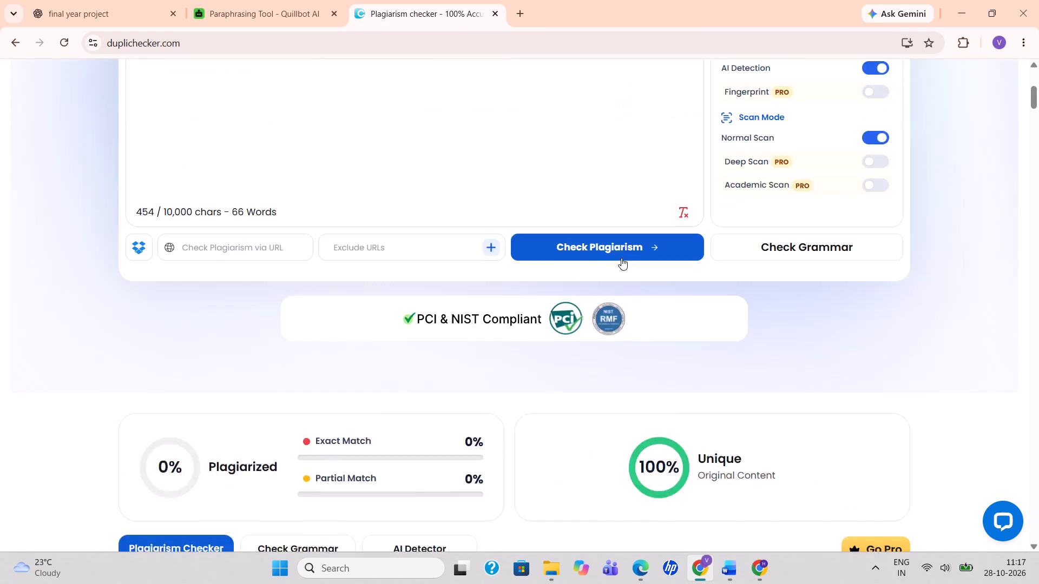
{"action": "scroll", "coordinate": [621, 258], "scroll_direction": "up", "scroll_amount": 2}
{"action": "left_click_drag", "start_coordinate": [627, 314], "coordinate": [132, 230]}
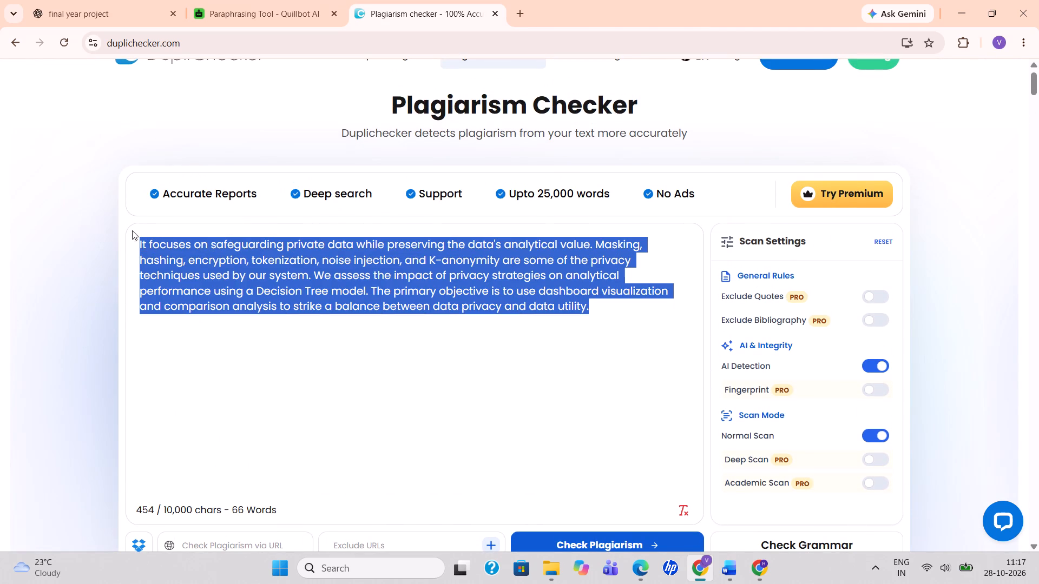
{"action": "left_click_drag", "start_coordinate": [132, 230], "coordinate": [120, 230]}
{"action": "key", "text": "BackSpace"}
{"action": "key", "text": "ctrl+v"}
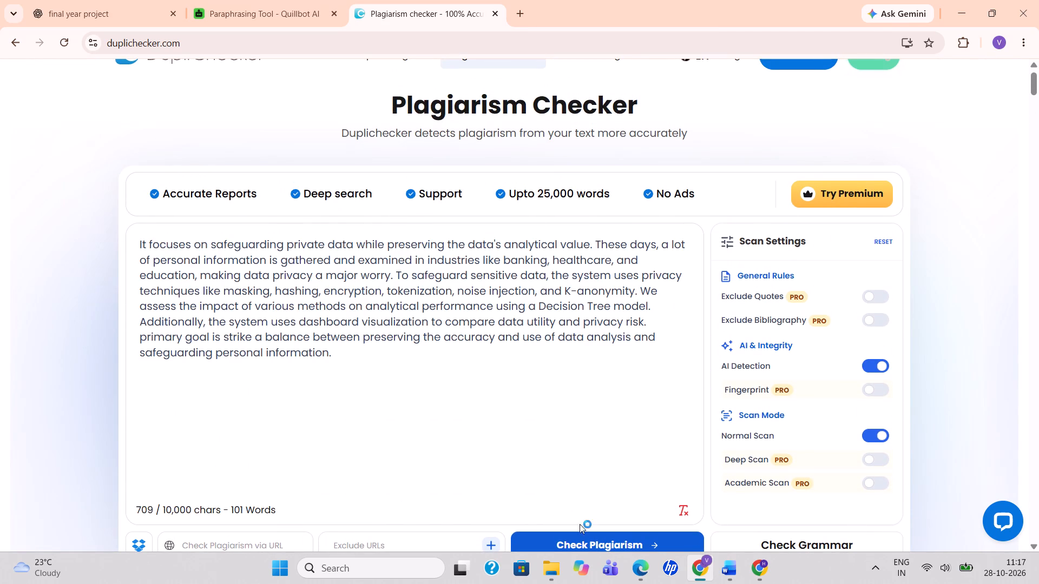
Run the plagiarism check on the new text, completing the human verification.
{"action": "left_click", "coordinate": [591, 539]}
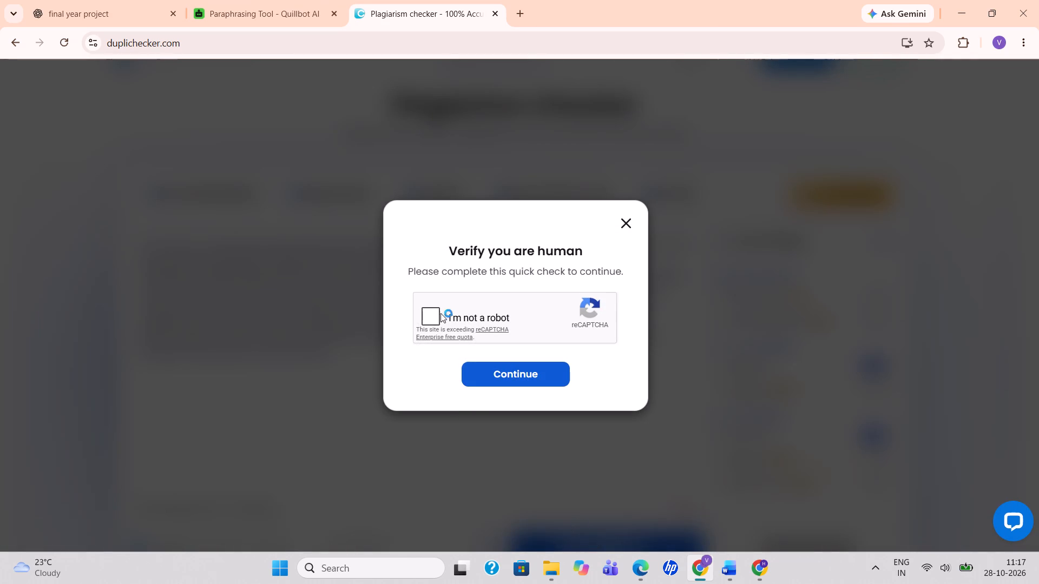
{"action": "left_click", "coordinate": [436, 312]}
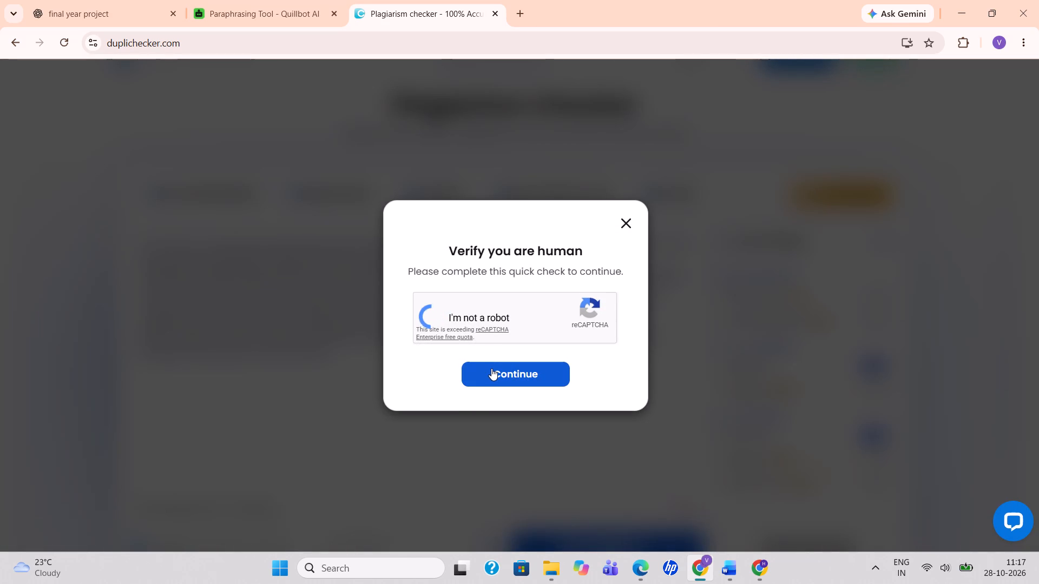
{"action": "left_click", "coordinate": [491, 368]}
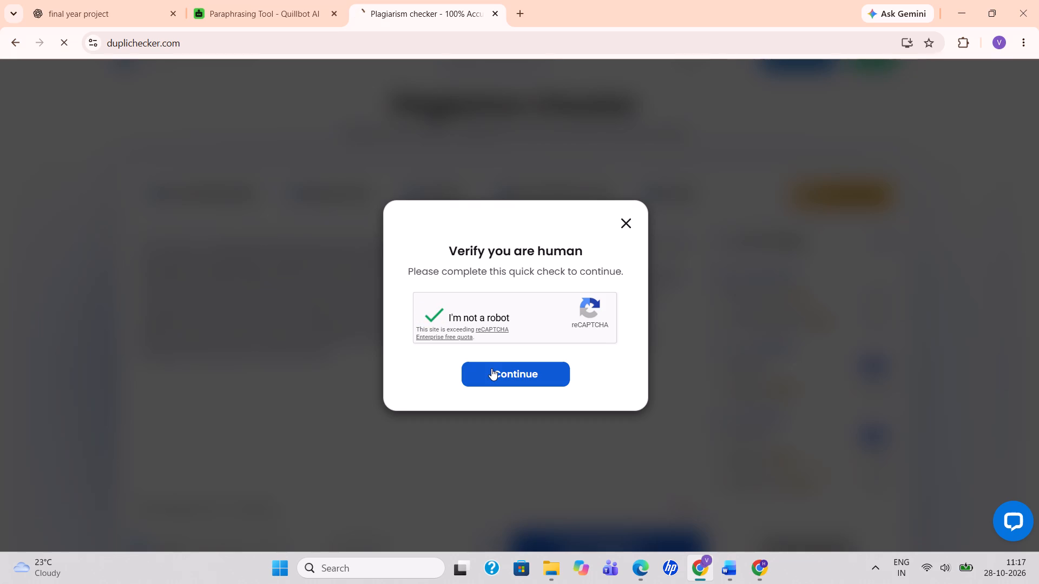
{"action": "left_click", "coordinate": [491, 368]}
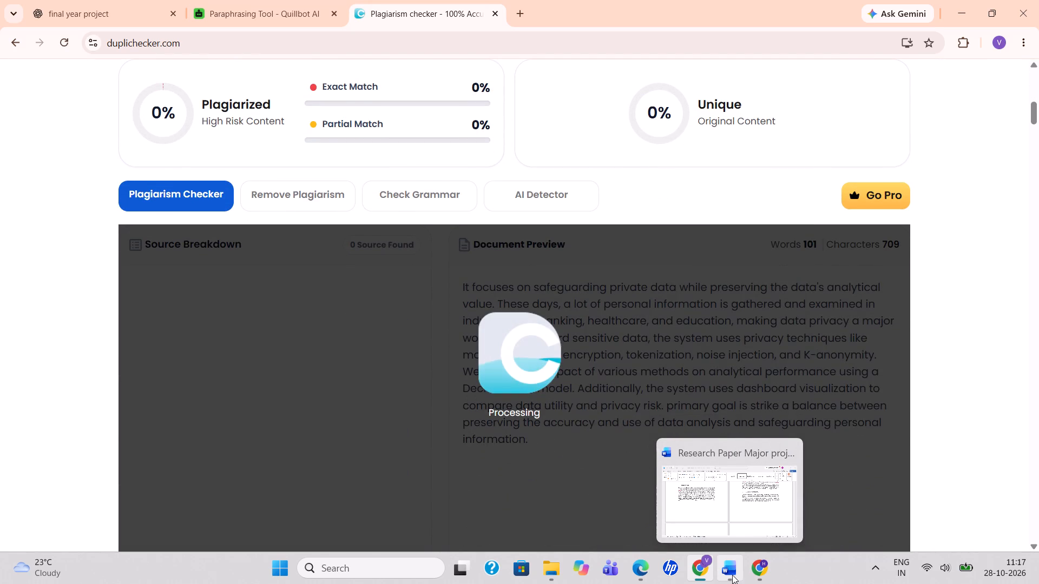
Switch to the research paper in Word and undo the recent Introduction edits back to before the earlier paraphrased paragraph was pasted.
{"action": "left_click", "coordinate": [732, 575]}
{"action": "left_click", "coordinate": [126, 9]}
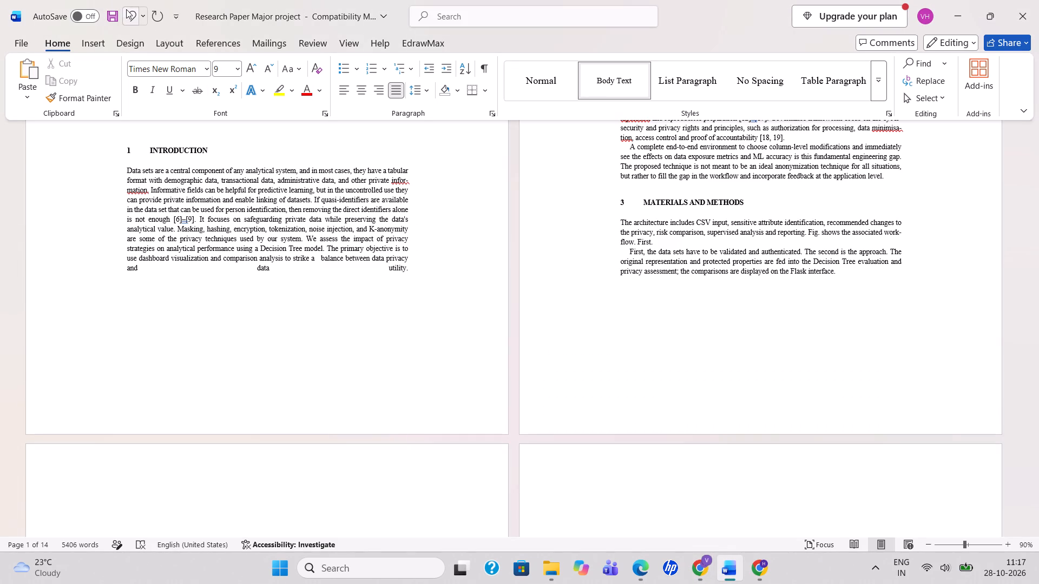
{"action": "left_click", "coordinate": [126, 9]}
{"action": "left_click", "coordinate": [126, 9]}
{"action": "left_click", "coordinate": [126, 9]}
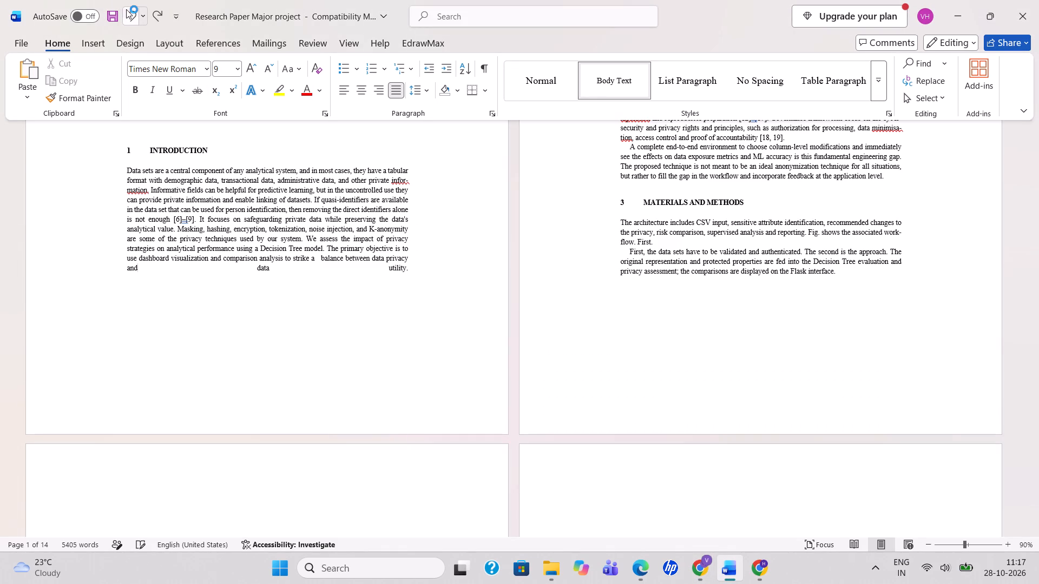
{"action": "left_click", "coordinate": [126, 9]}
{"action": "left_click", "coordinate": [126, 9]}
{"action": "left_click", "coordinate": [126, 9]}
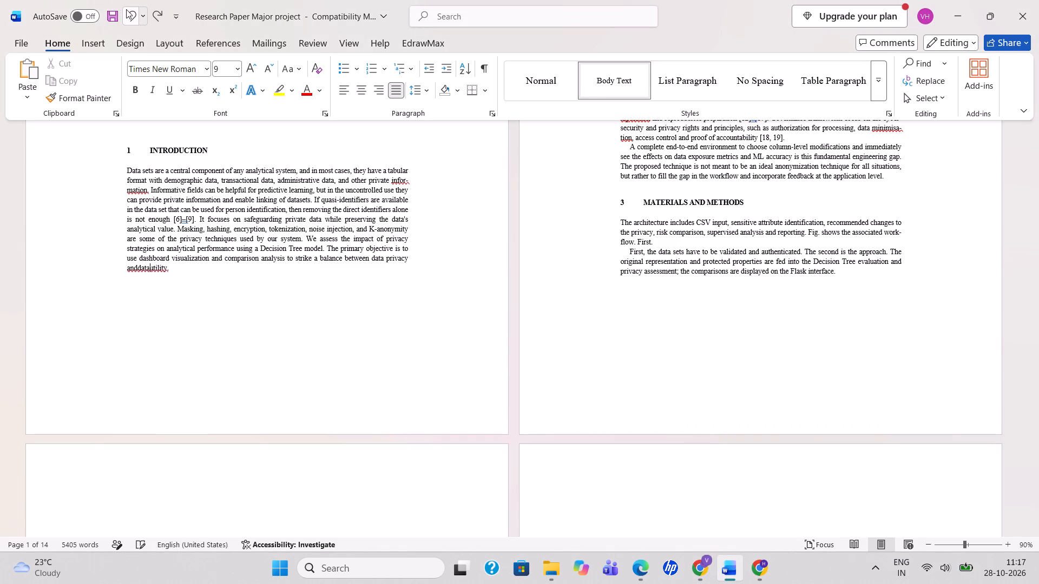
{"action": "left_click", "coordinate": [126, 9]}
{"action": "left_click", "coordinate": [126, 9]}
{"action": "left_click", "coordinate": [126, 9]}
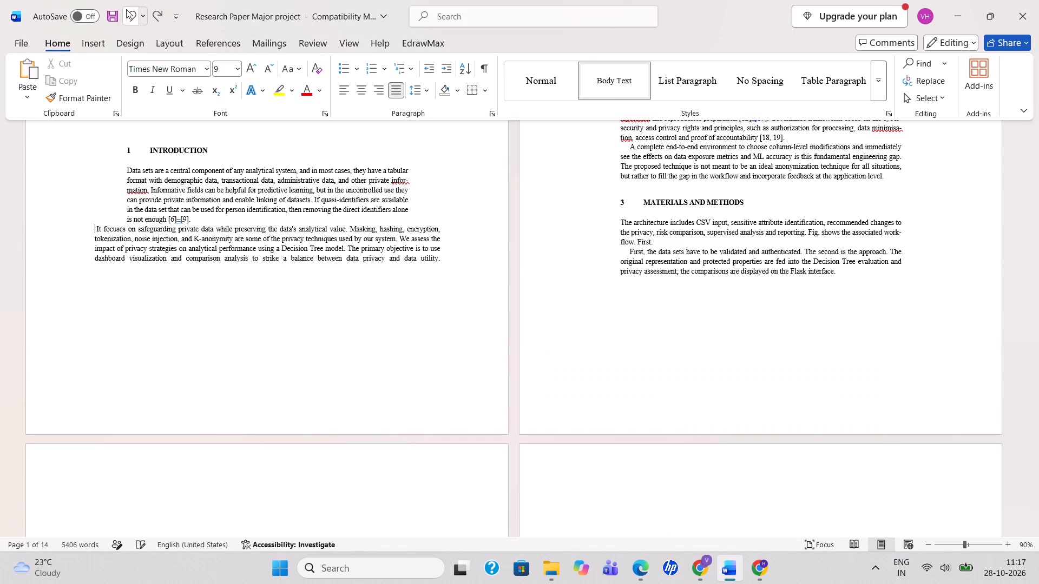
{"action": "left_click", "coordinate": [126, 9]}
{"action": "left_click", "coordinate": [126, 9]}
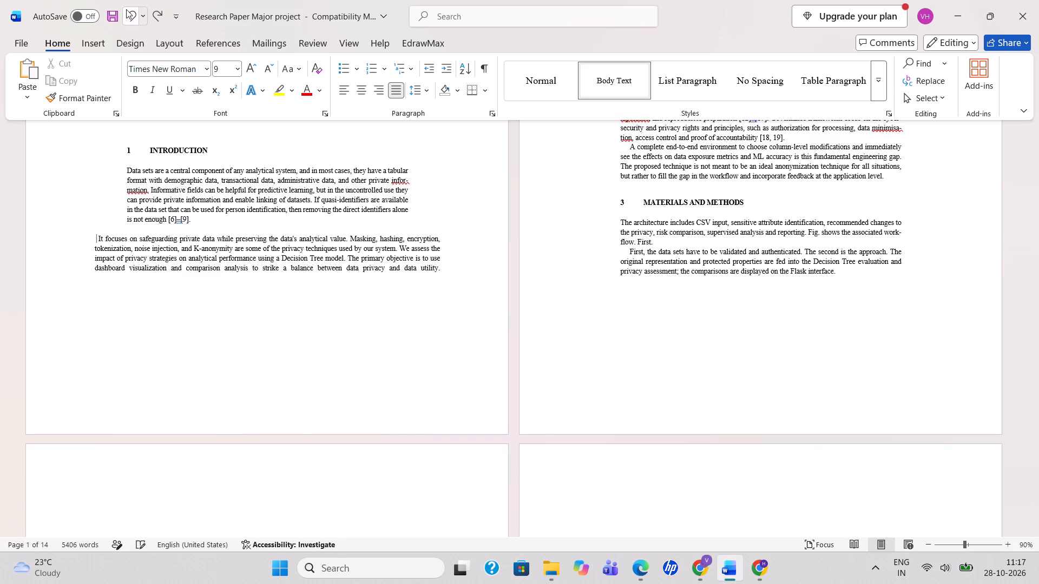
{"action": "triple_click", "coordinate": [126, 9]}
{"action": "triple_click", "coordinate": [126, 9]}
{"action": "triple_click", "coordinate": [126, 9]}
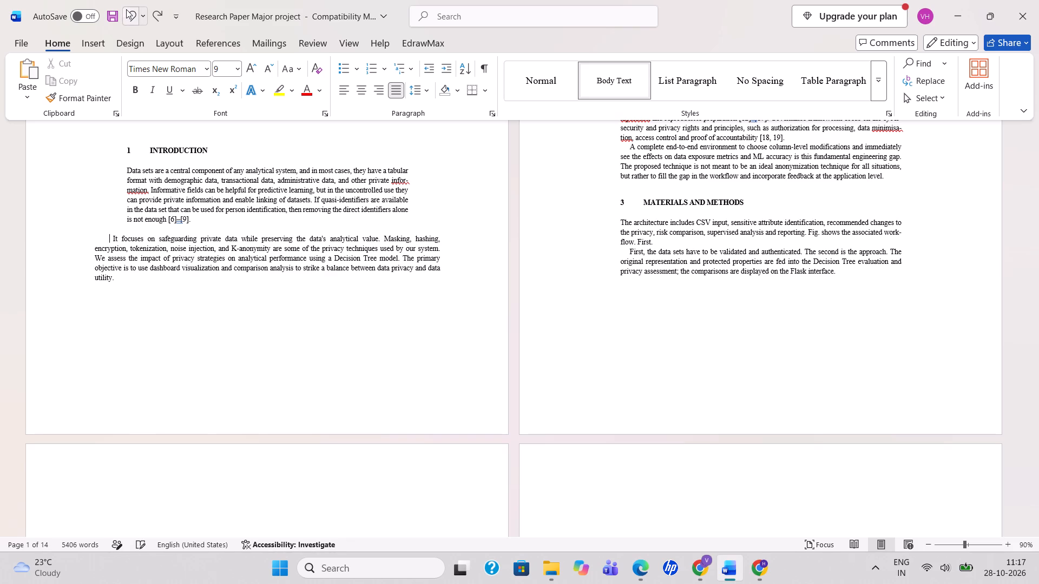
{"action": "triple_click", "coordinate": [126, 9]}
{"action": "triple_click", "coordinate": [126, 9]}
{"action": "triple_click", "coordinate": [126, 9]}
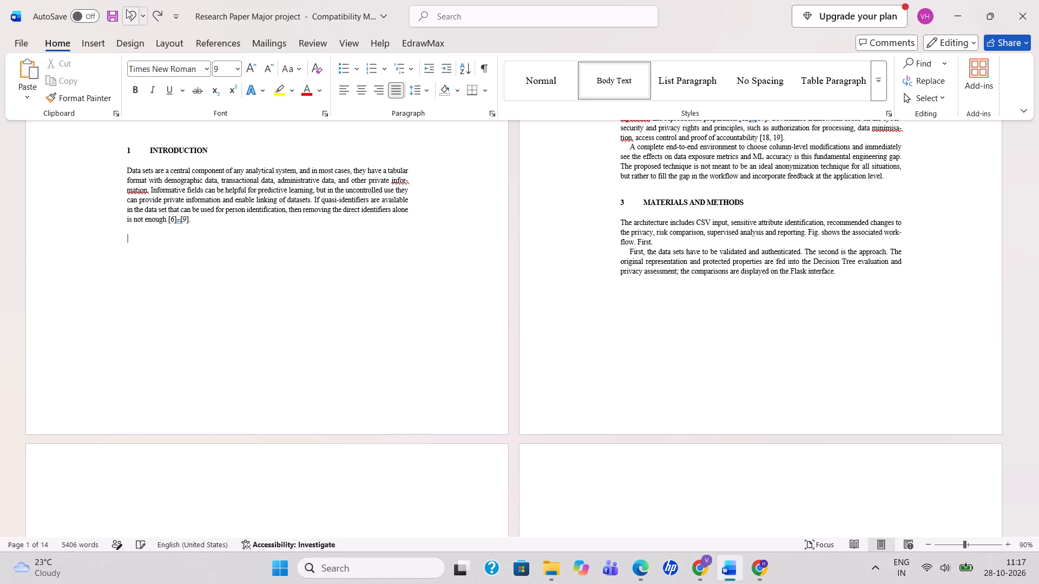
{"action": "left_click", "coordinate": [126, 9]}
{"action": "left_click", "coordinate": [126, 9]}
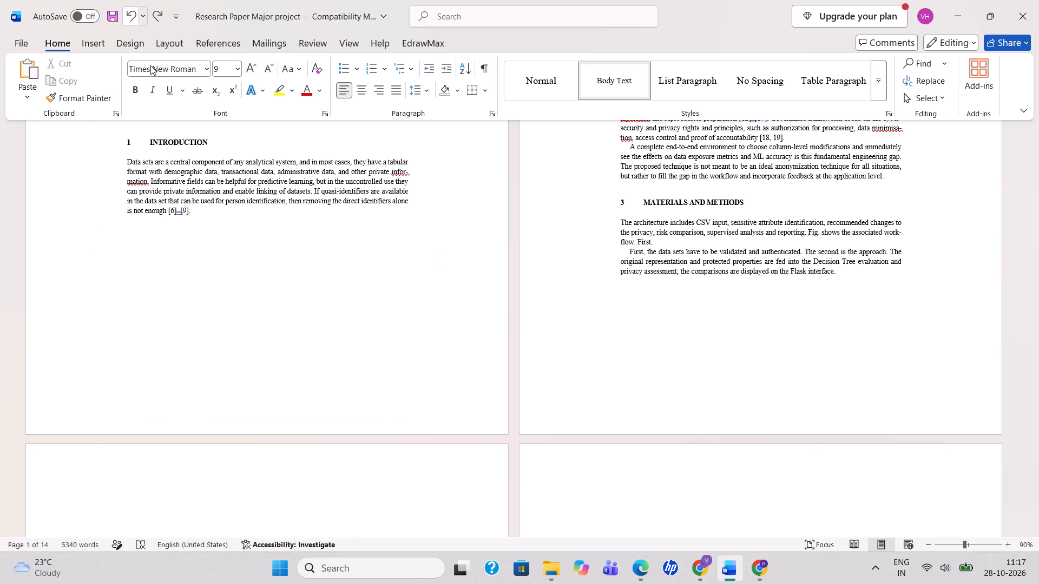
Insert an empty line between the Keywords and the Introduction heading.
{"action": "scroll", "coordinate": [110, 177], "scroll_direction": "up", "scroll_amount": 1}
{"action": "key", "text": "Return"}
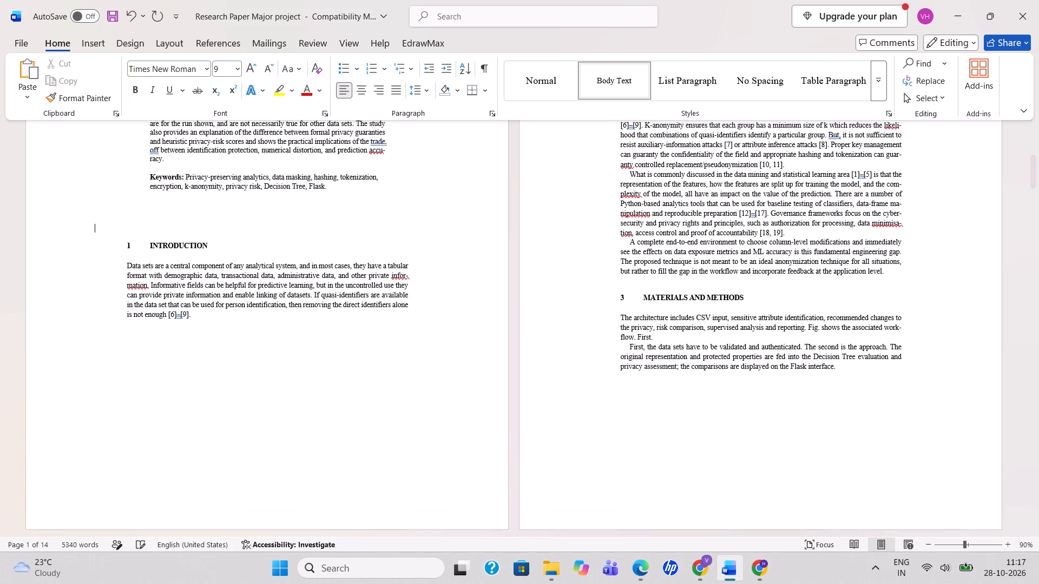
Paste the copied paraphrased text after "[6]–[9]." in the Introduction and join it to that paragraph, separated by one space.
{"action": "left_click", "coordinate": [230, 319]}
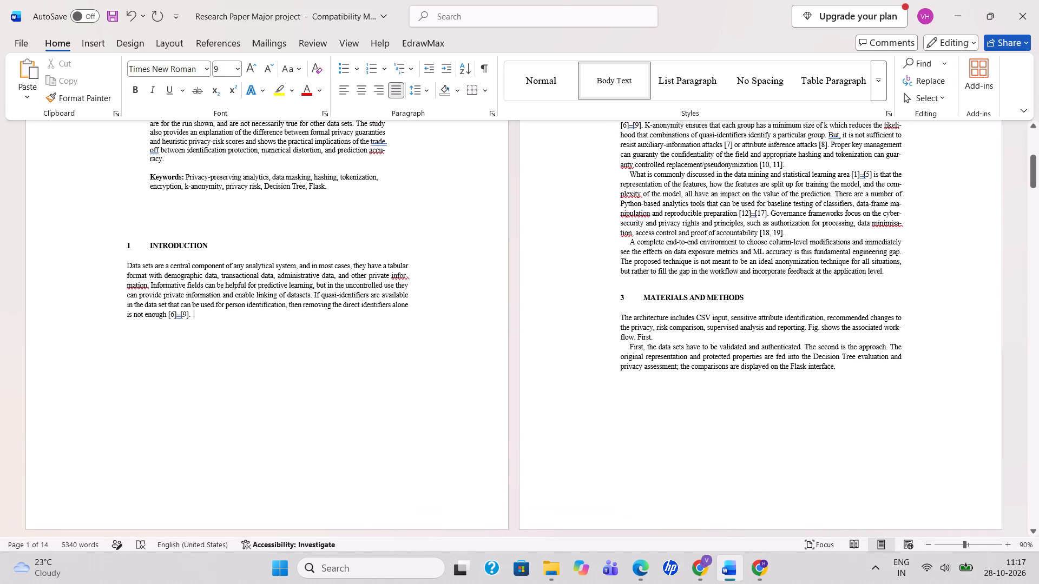
{"action": "key", "text": "ctrl+v"}
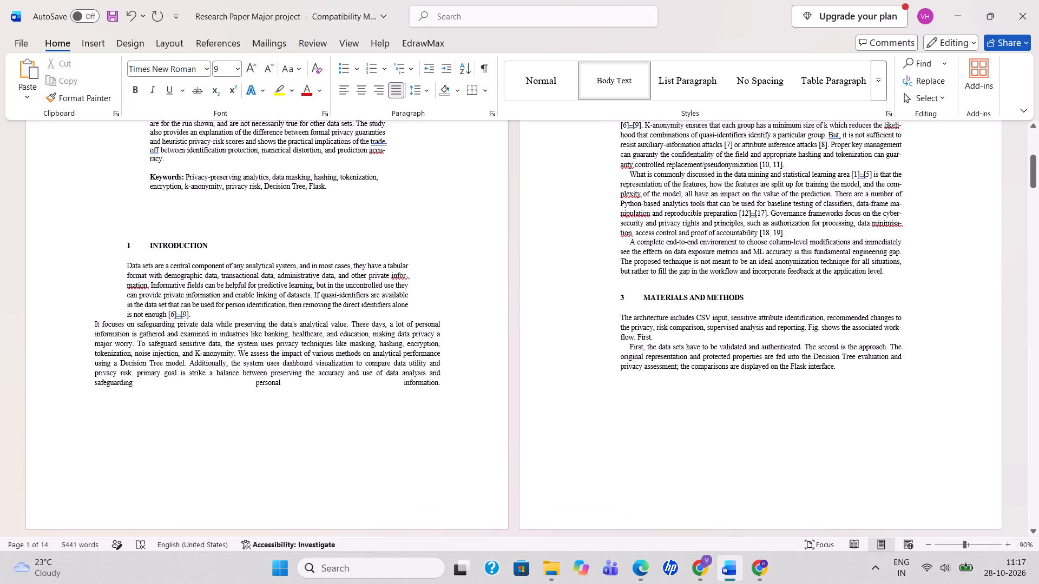
{"action": "left_click", "coordinate": [94, 326]}
{"action": "key", "text": "BackSpace"}
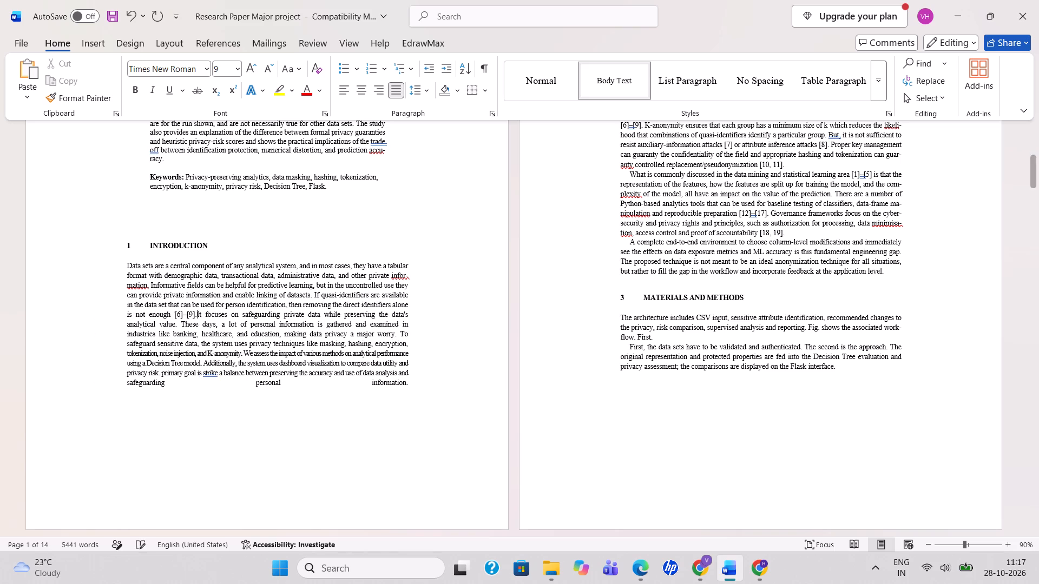
{"action": "key", "text": "space"}
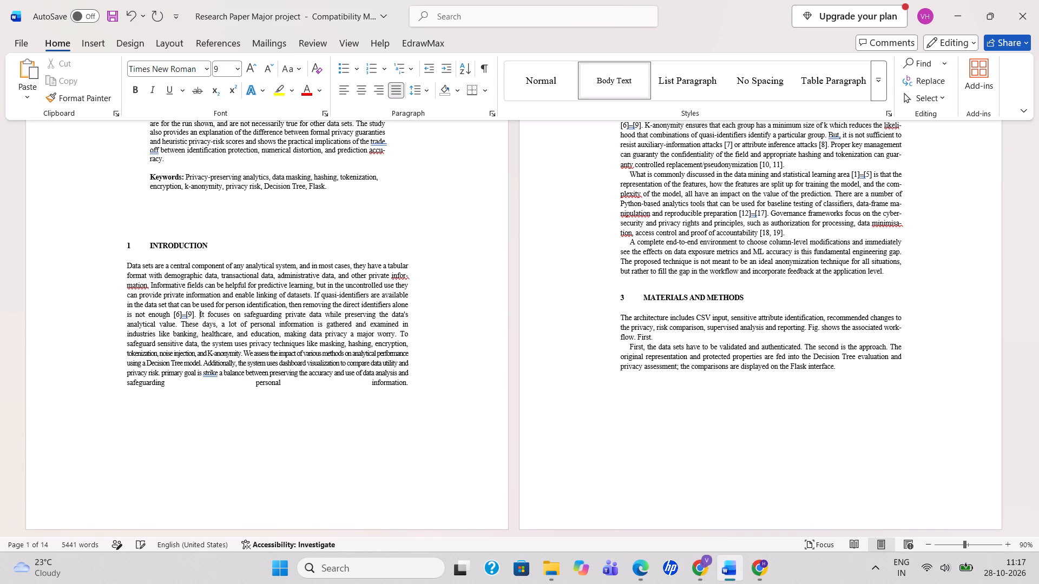
Fix the compressed line spacing of the pasted text by adding and removing a space inside the word "tokenization".
{"action": "scroll", "coordinate": [370, 388], "scroll_direction": "down", "scroll_amount": 1}
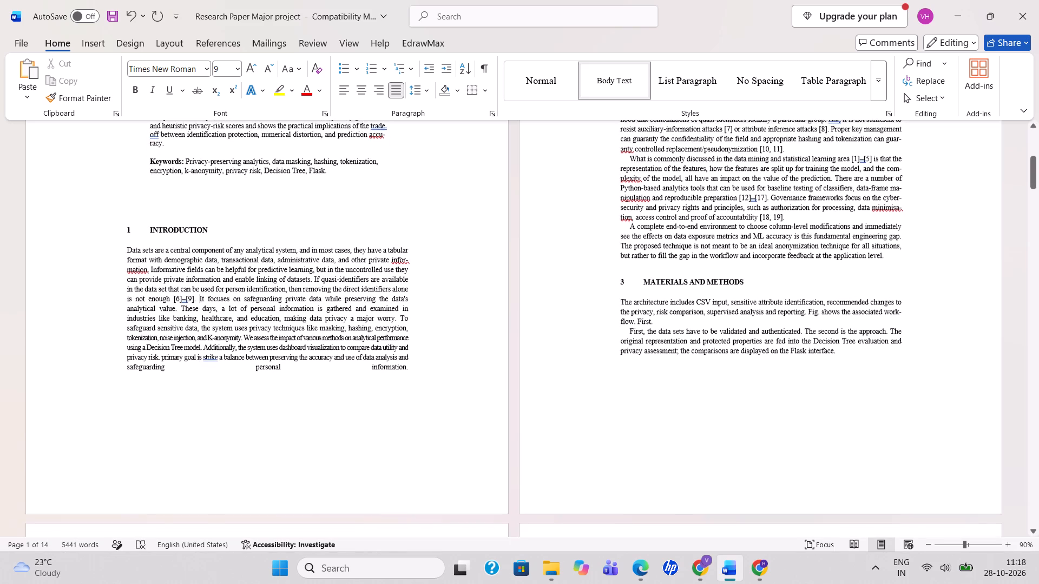
{"action": "scroll", "coordinate": [370, 388], "scroll_direction": "up", "scroll_amount": 6, "text": "ctrl"}
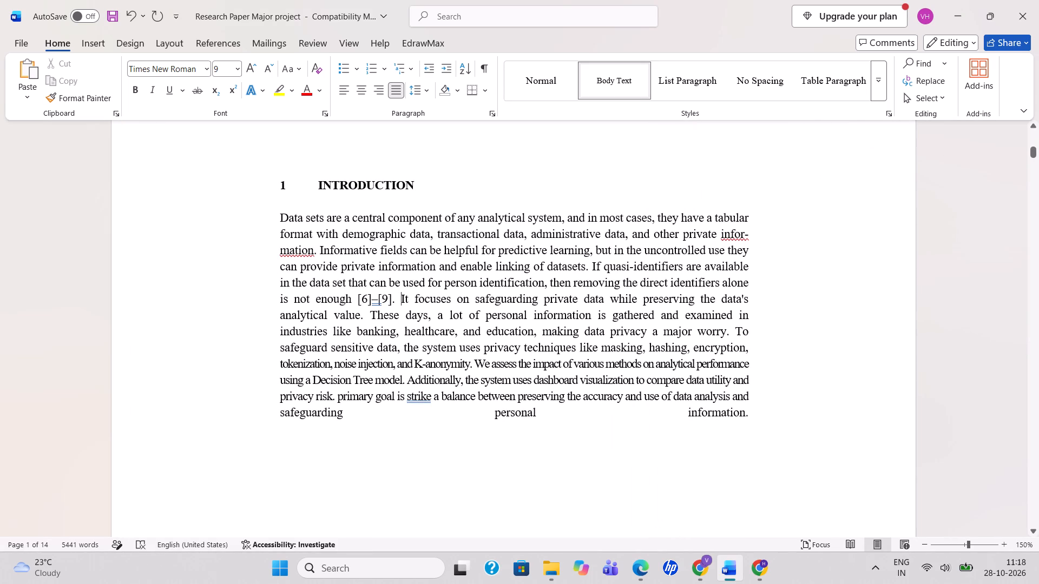
{"action": "left_click", "coordinate": [303, 364]}
{"action": "key", "text": "space"}
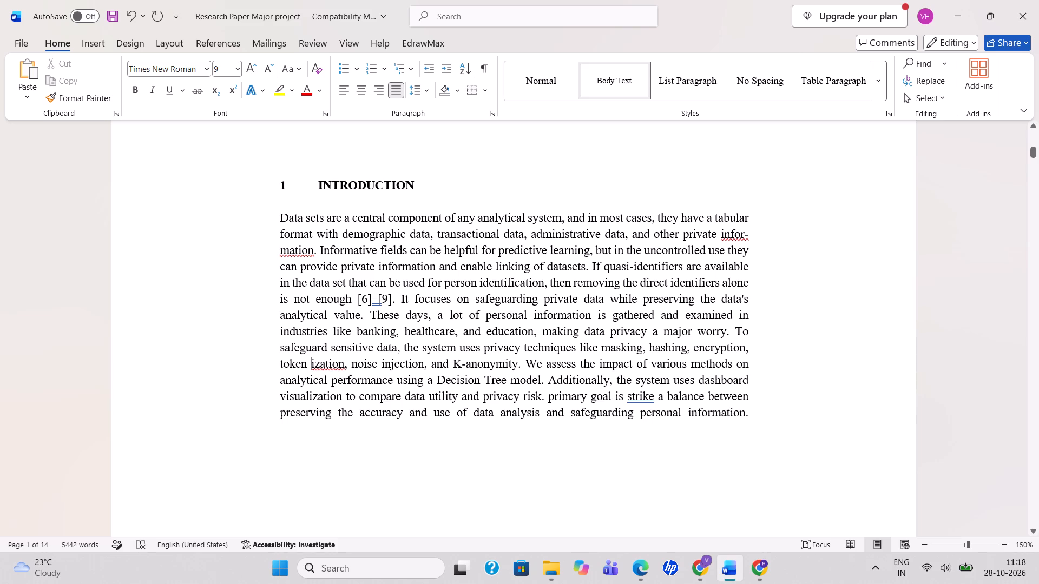
{"action": "key", "text": "BackSpace"}
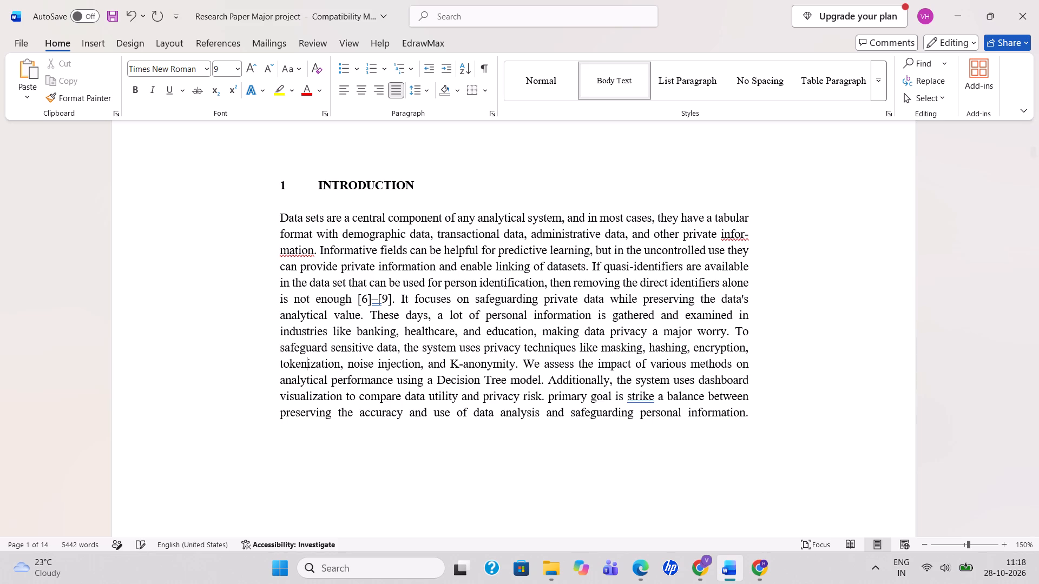
Review the layout of the extended Introduction and the following sections across the paper's first pages.
{"action": "scroll", "coordinate": [453, 420], "scroll_direction": "down", "scroll_amount": 3, "text": "ctrl"}
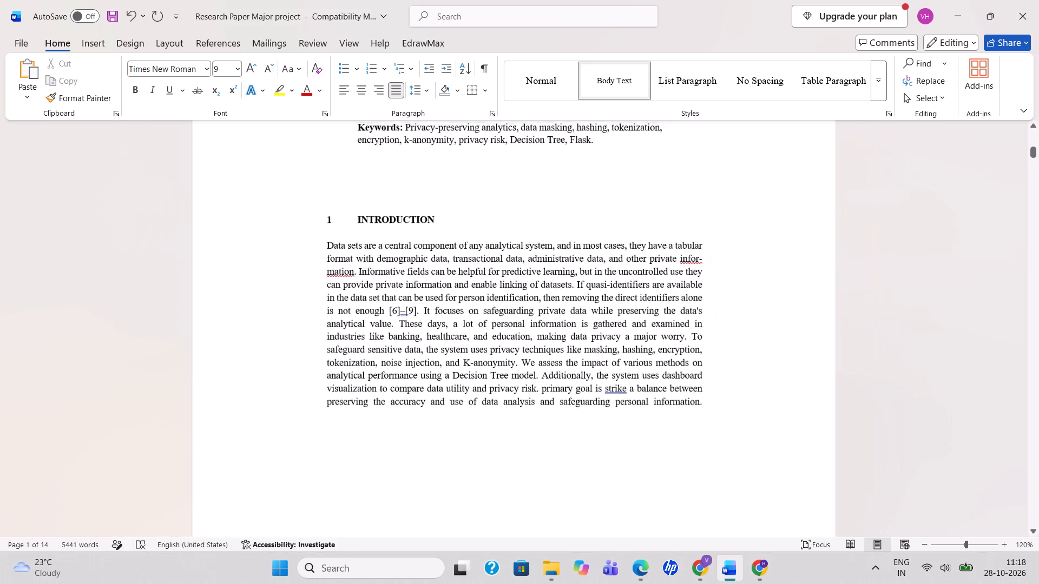
{"action": "scroll", "coordinate": [453, 420], "scroll_direction": "down", "scroll_amount": 2, "text": "ctrl"}
{"action": "scroll", "coordinate": [453, 413], "scroll_direction": "up", "scroll_amount": 3, "text": "ctrl"}
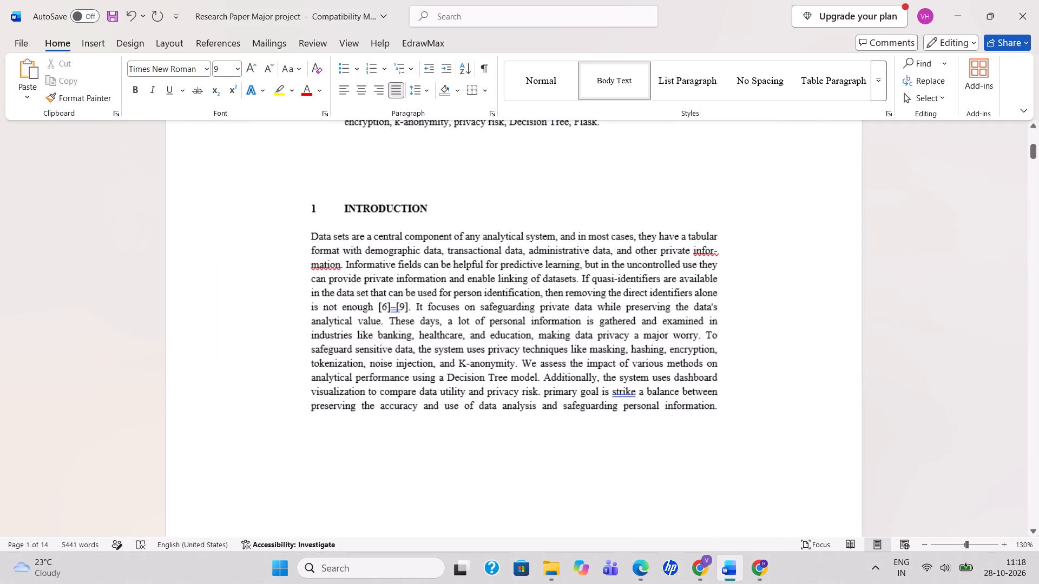
{"action": "scroll", "coordinate": [453, 413], "scroll_direction": "down", "scroll_amount": 1}
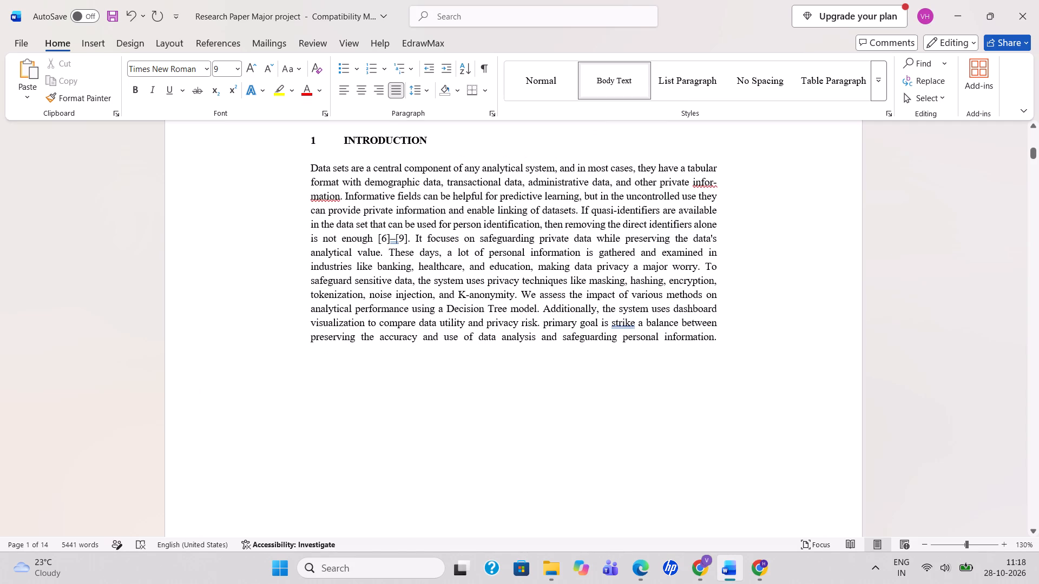
{"action": "left_click", "coordinate": [465, 236]}
{"action": "scroll", "coordinate": [465, 236], "scroll_direction": "down", "scroll_amount": 5}
{"action": "left_click", "coordinate": [465, 236]}
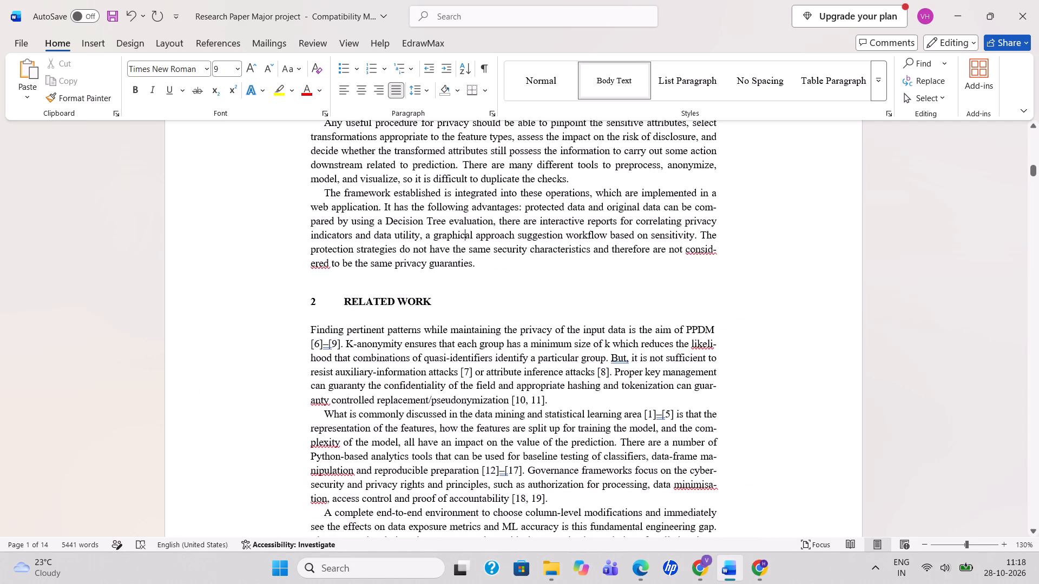
{"action": "scroll", "coordinate": [465, 236], "scroll_direction": "down", "scroll_amount": 5, "text": "ctrl"}
{"action": "scroll", "coordinate": [465, 236], "scroll_direction": "up", "scroll_amount": 1}
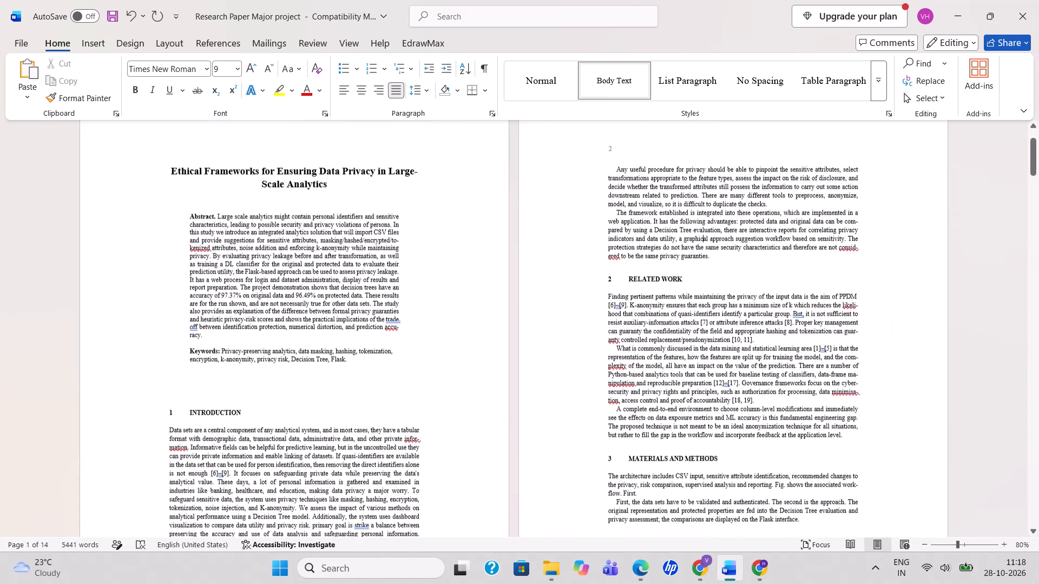
{"action": "scroll", "coordinate": [465, 236], "scroll_direction": "down", "scroll_amount": 1}
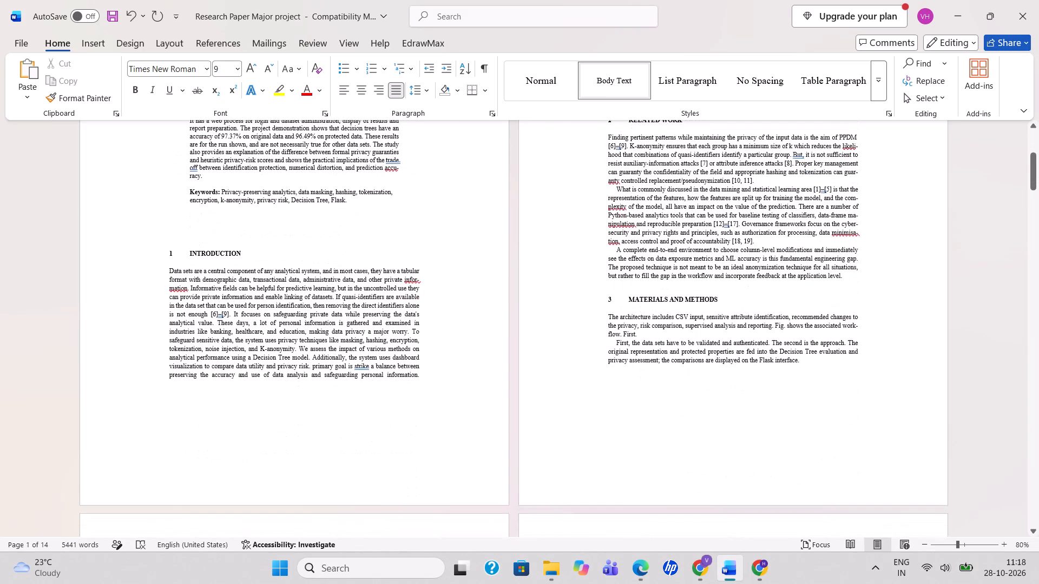
{"action": "scroll", "coordinate": [465, 236], "scroll_direction": "down", "scroll_amount": 1}
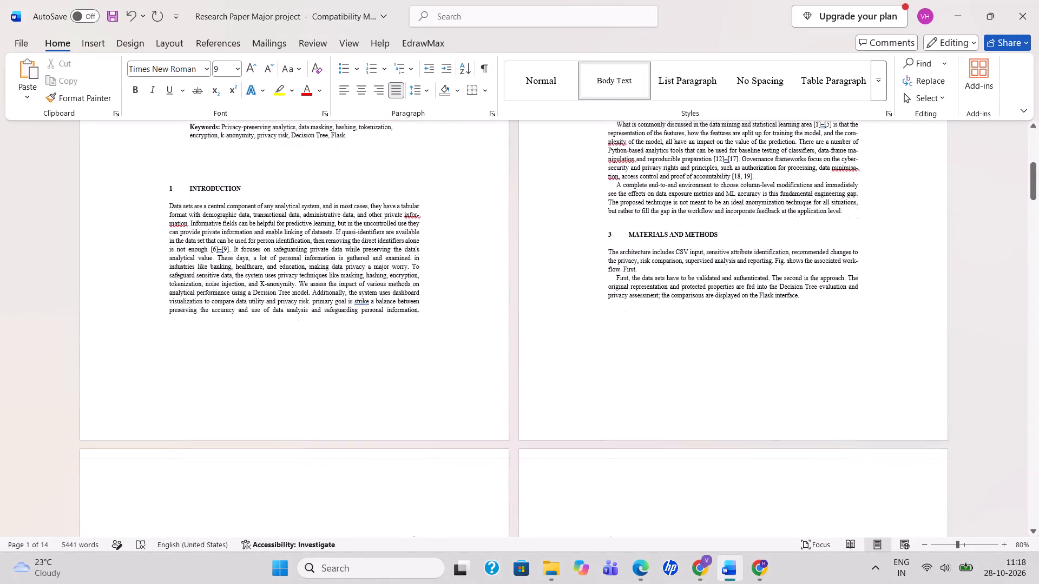
{"action": "scroll", "coordinate": [465, 236], "scroll_direction": "down", "scroll_amount": 2}
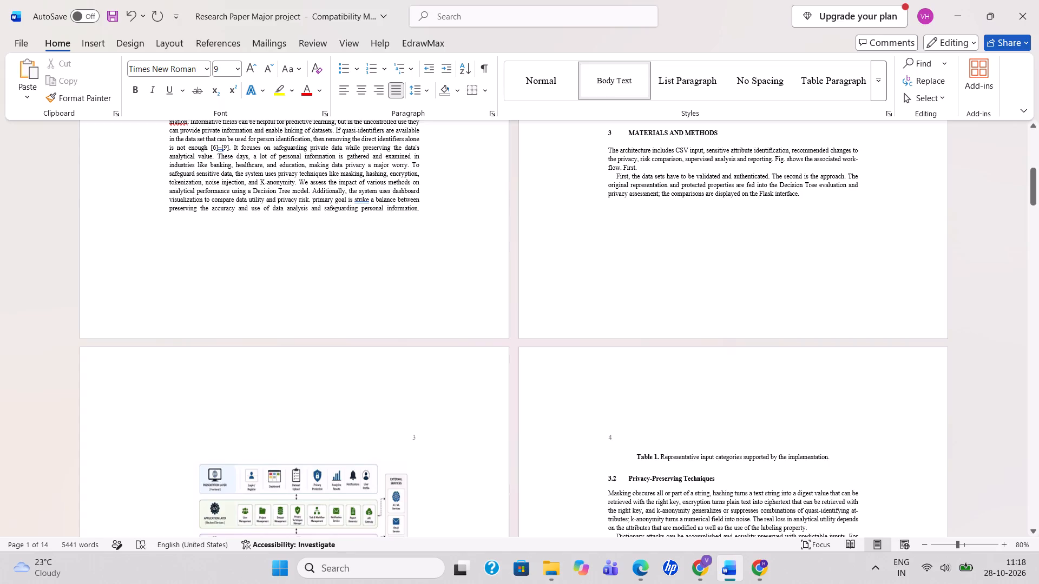
Save the paper as a PDF named "harini" in the Downloads folder.
{"action": "left_click", "coordinate": [23, 41]}
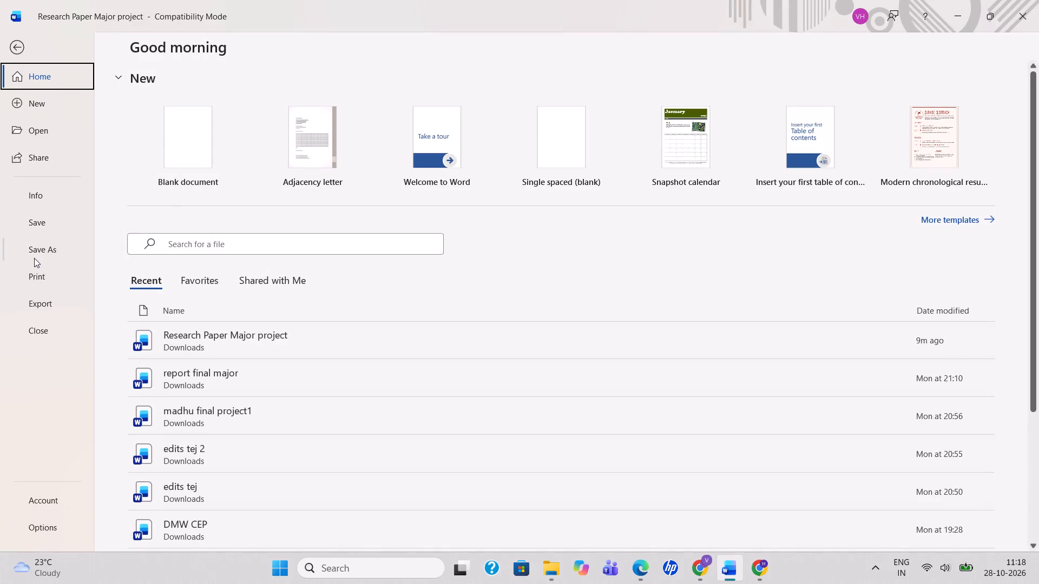
{"action": "left_click", "coordinate": [34, 258]}
{"action": "left_click", "coordinate": [437, 156]}
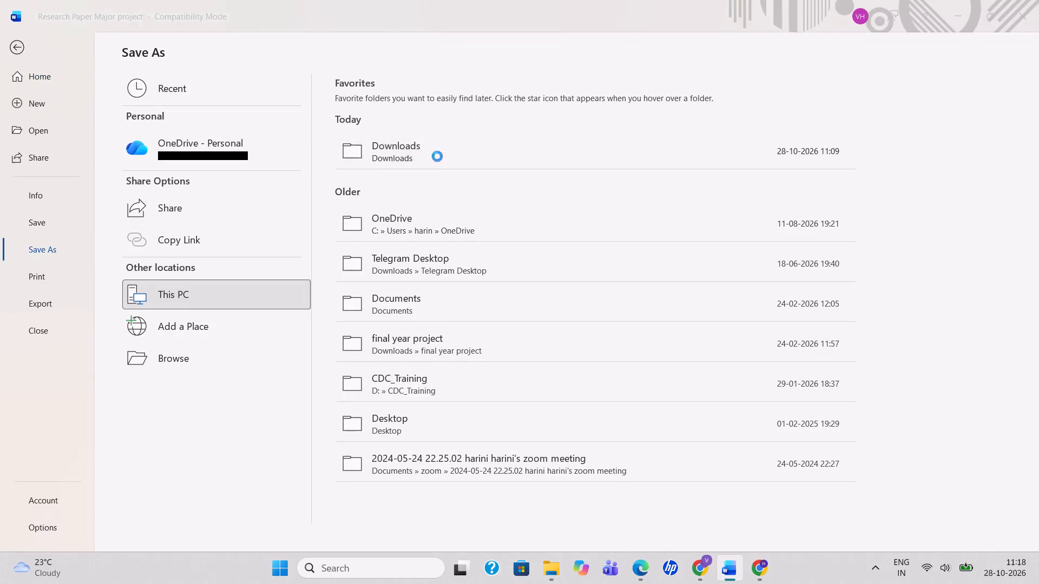
{"action": "left_click", "coordinate": [346, 246]}
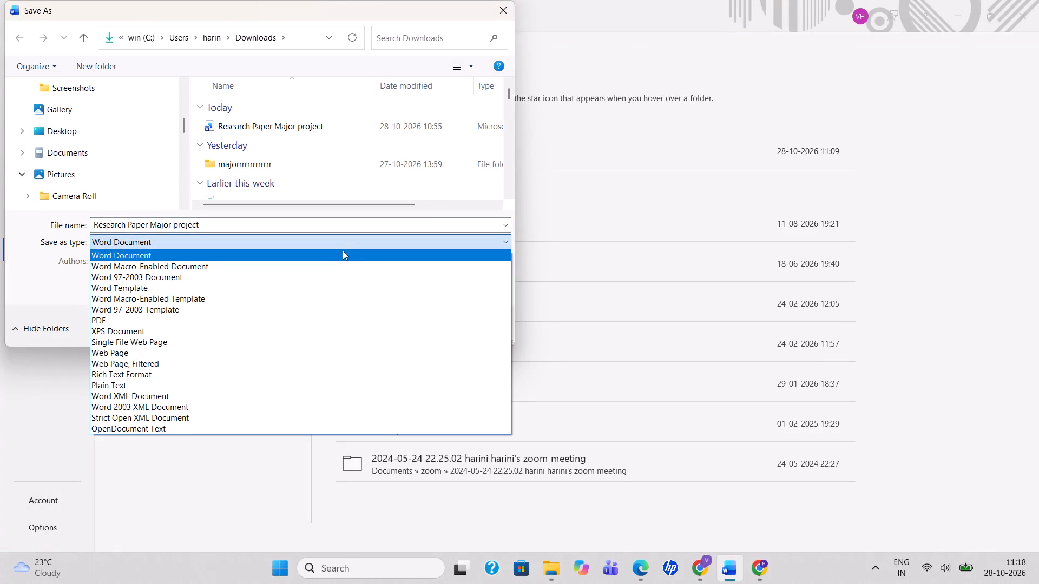
{"action": "left_click", "coordinate": [336, 325]}
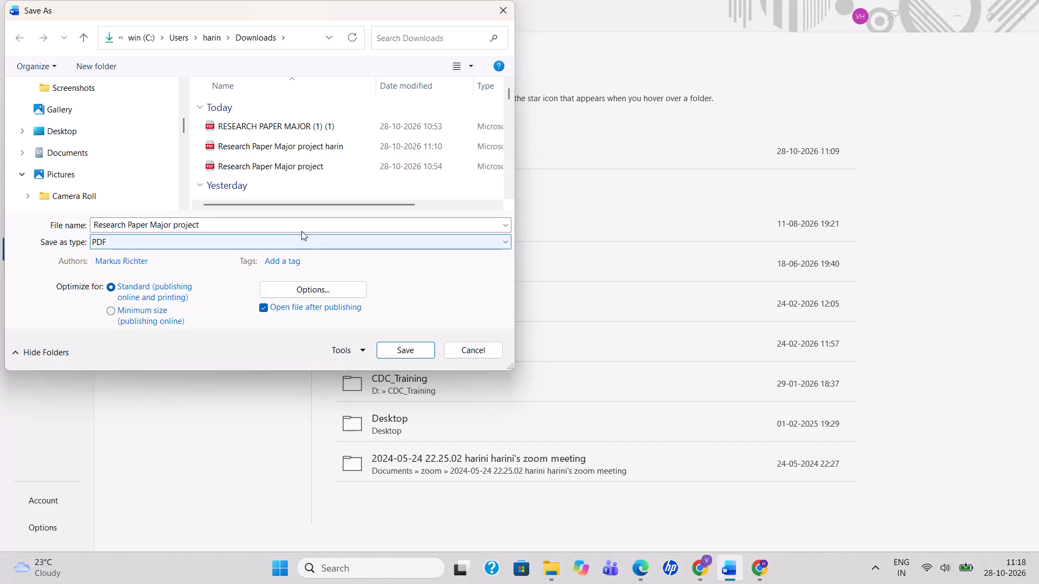
{"action": "left_click", "coordinate": [299, 227]}
{"action": "key", "text": "space"}
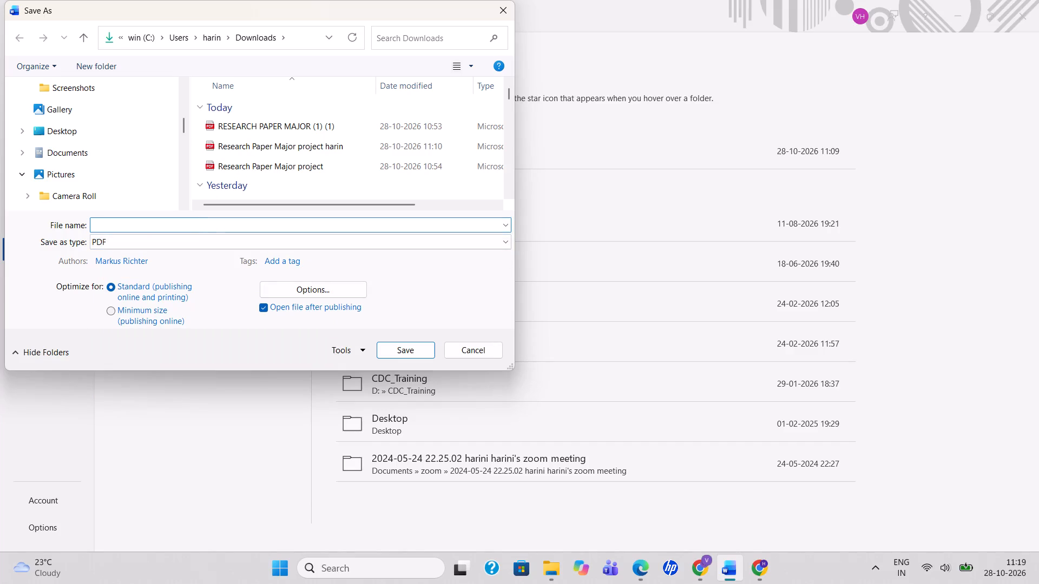
{"action": "type", "text": "harini"}
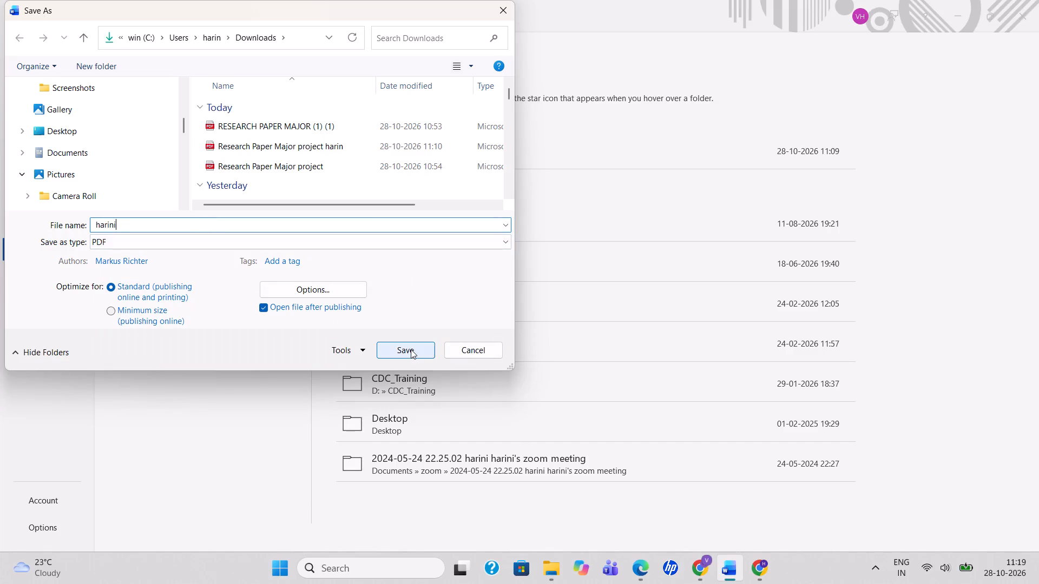
{"action": "left_click", "coordinate": [411, 349]}
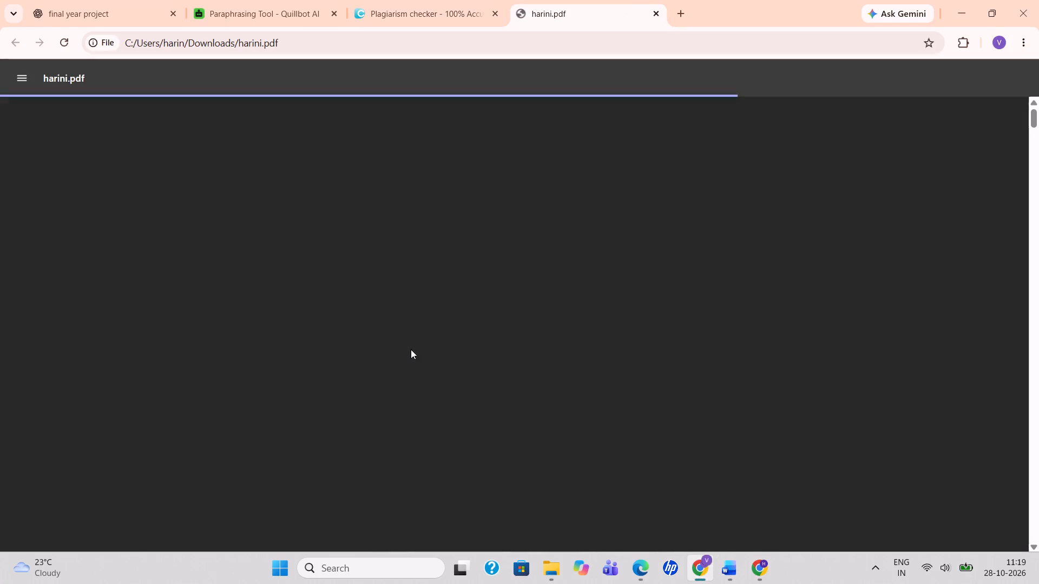
Look through the exported PDF from the Introduction to section 3.1, checking text, figure and table layout.
{"action": "scroll", "coordinate": [411, 349], "scroll_direction": "down", "scroll_amount": 4}
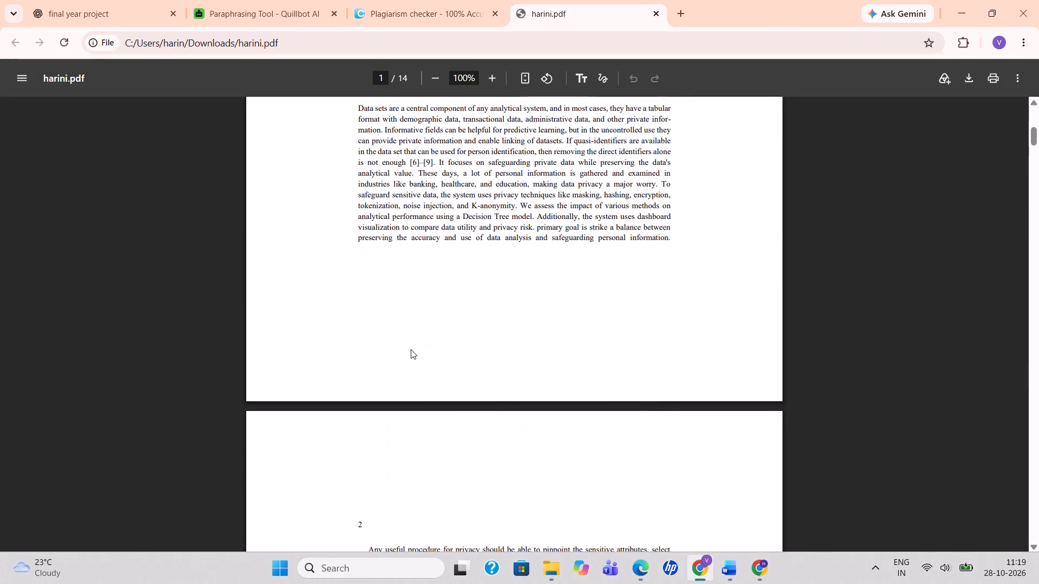
{"action": "scroll", "coordinate": [411, 349], "scroll_direction": "down", "scroll_amount": 2}
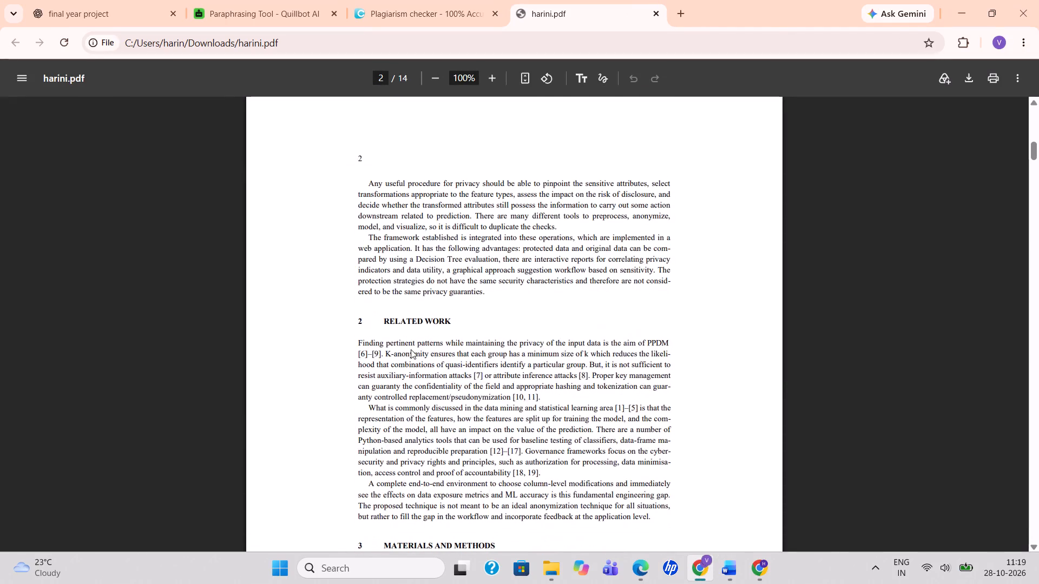
{"action": "scroll", "coordinate": [411, 349], "scroll_direction": "down", "scroll_amount": 4}
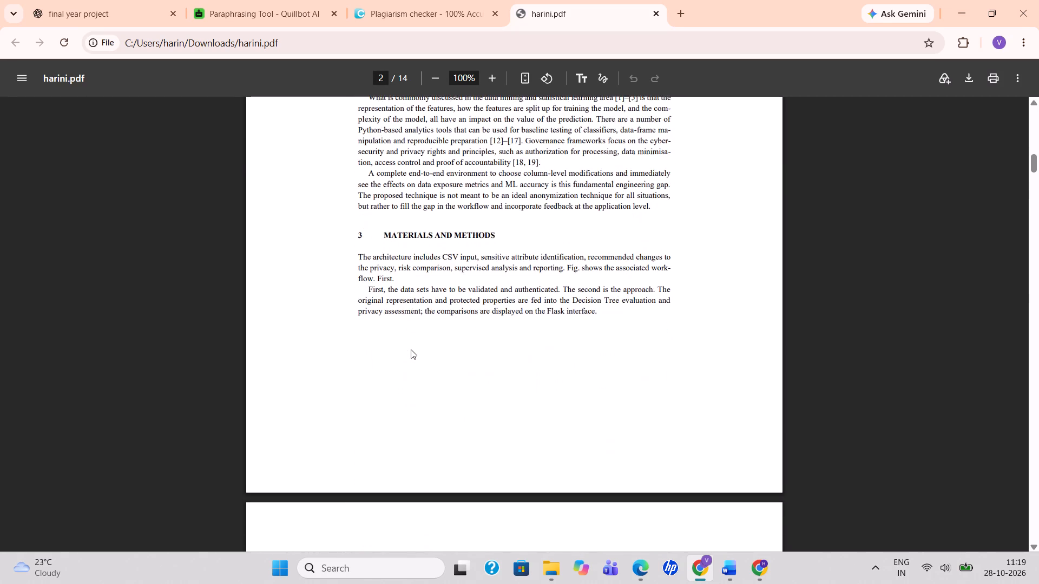
{"action": "scroll", "coordinate": [411, 349], "scroll_direction": "down", "scroll_amount": 2}
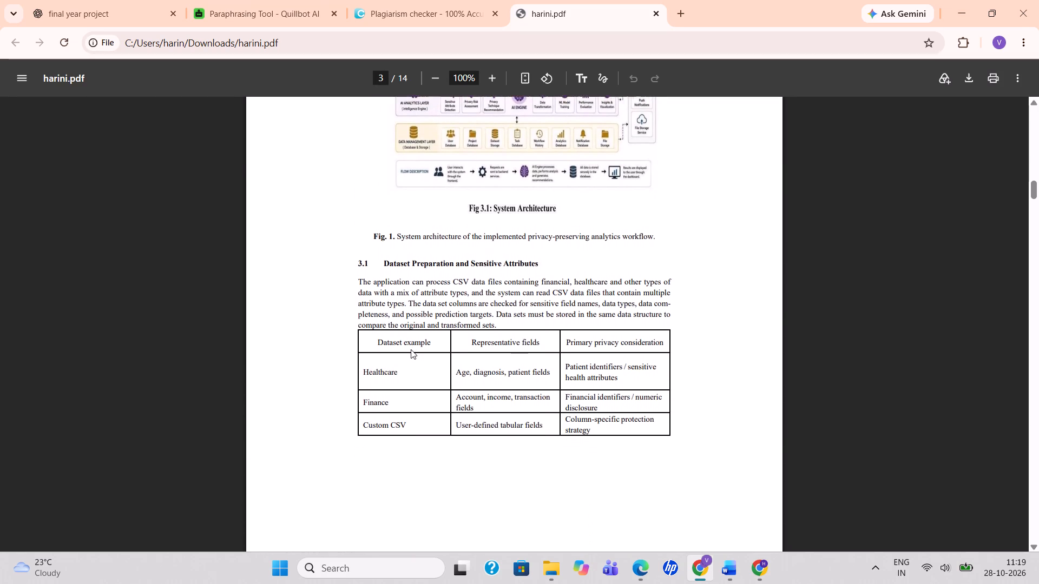
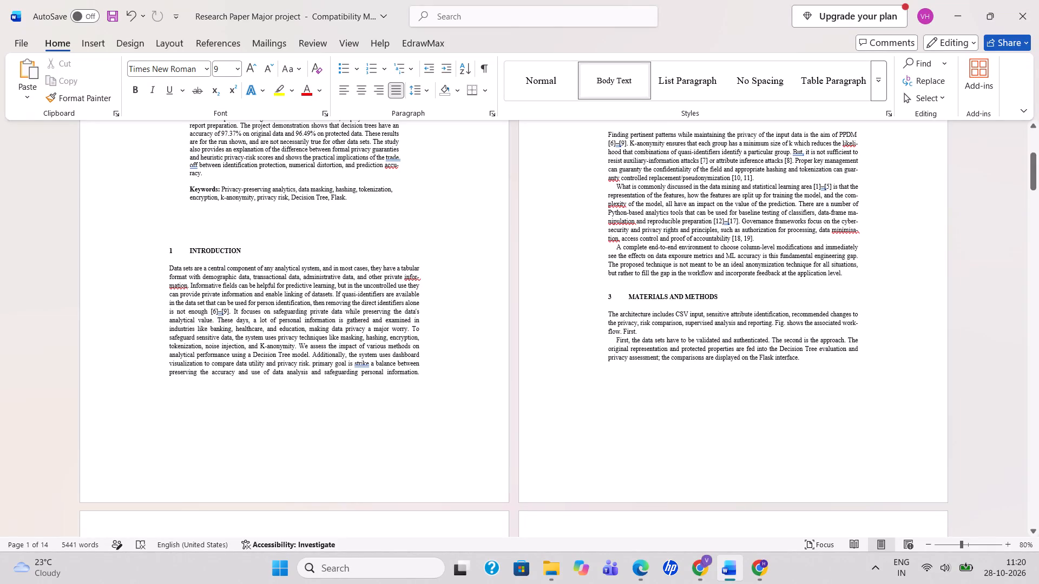
Start a new Introduction paragraph at "It focuses on safeguarding private data" and indent its first line with spaces.
{"action": "left_click", "coordinate": [246, 273]}
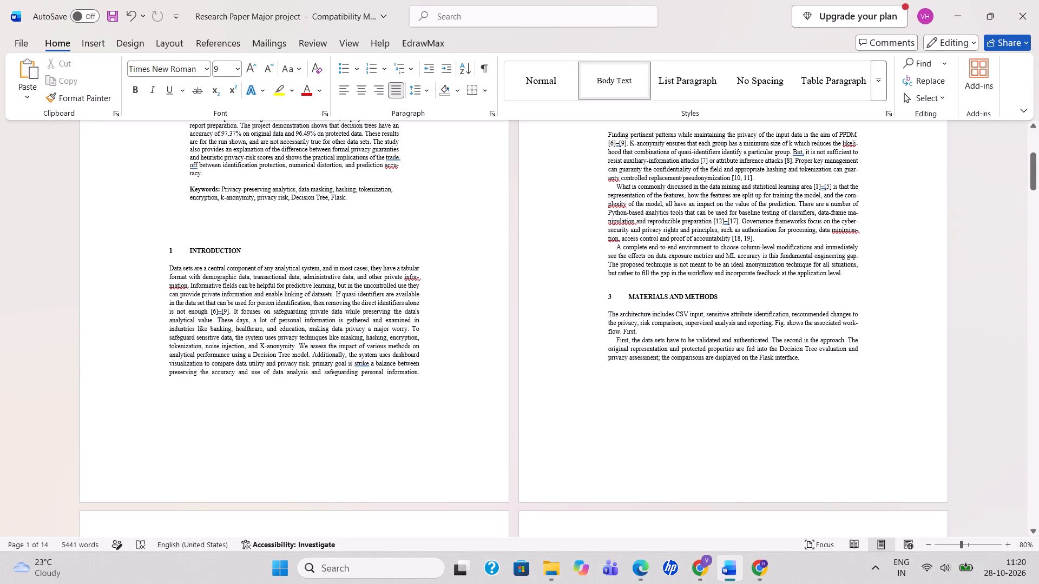
{"action": "left_click", "coordinate": [280, 360]}
{"action": "scroll", "coordinate": [333, 368], "scroll_direction": "right", "scroll_amount": 1}
{"action": "scroll", "coordinate": [333, 368], "scroll_direction": "up", "scroll_amount": 5, "text": "ctrl"}
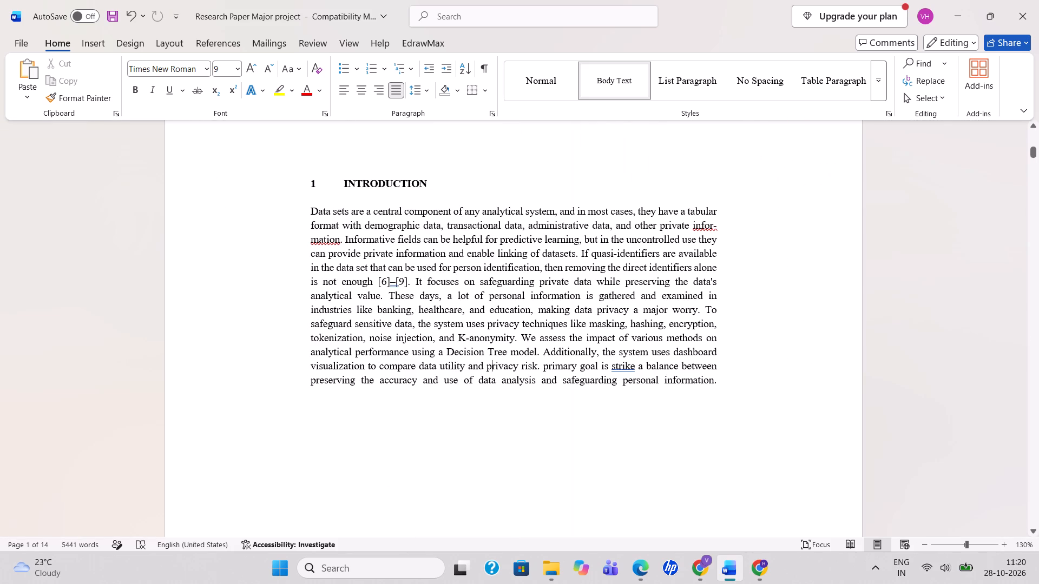
{"action": "left_click", "coordinate": [417, 282]}
{"action": "key", "text": "Left"}
{"action": "key", "text": "Return"}
{"action": "key", "text": "space"}
{"action": "key", "text": "space"}
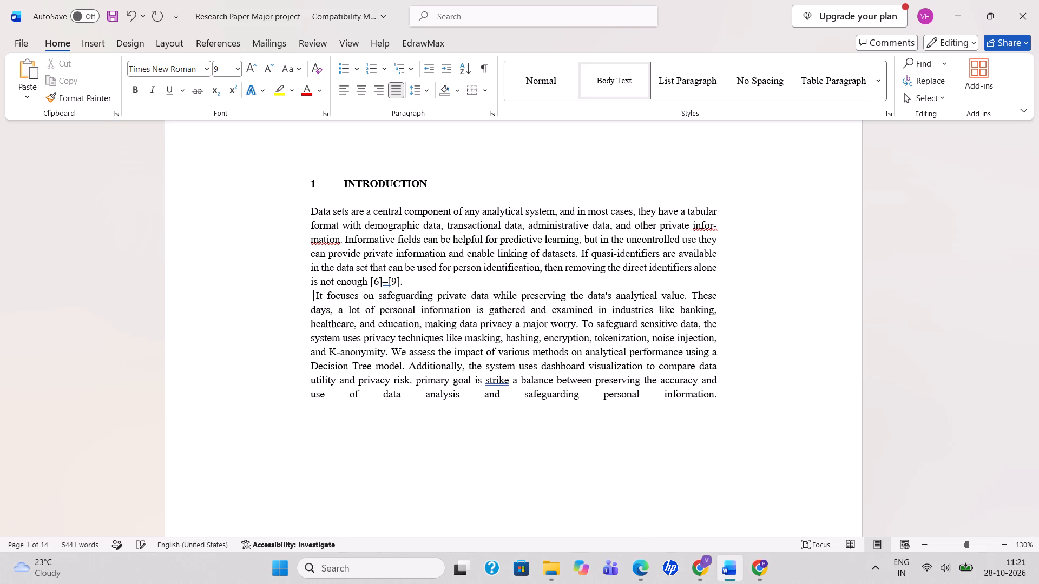
{"action": "key", "text": "space"}
{"action": "key", "text": "space"}
{"action": "key", "text": "space"}
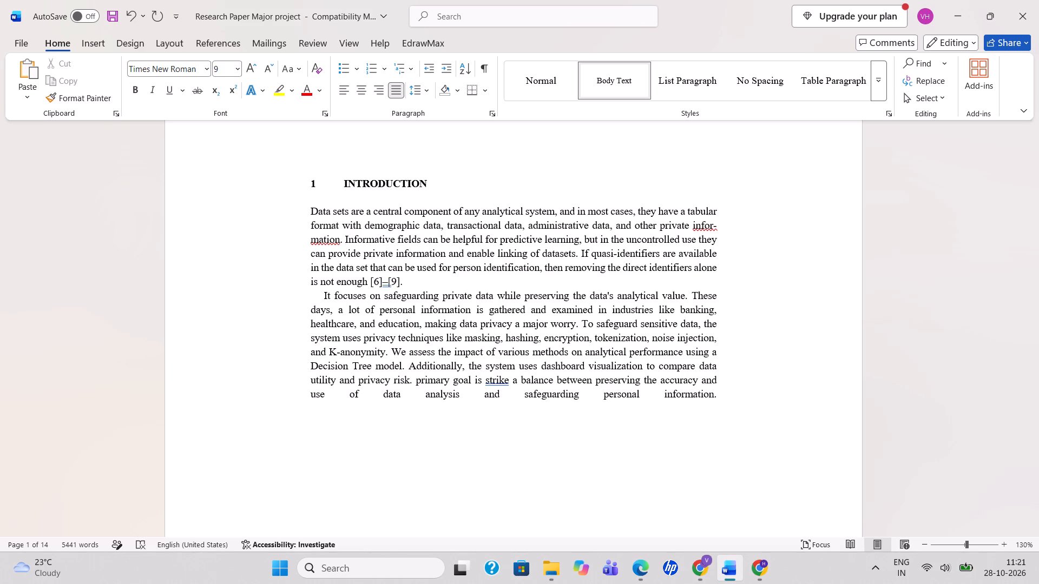
Redo the first-line indent of the "It focuses on" paragraph with spaces, making it slightly narrower.
{"action": "key", "text": "BackSpace"}
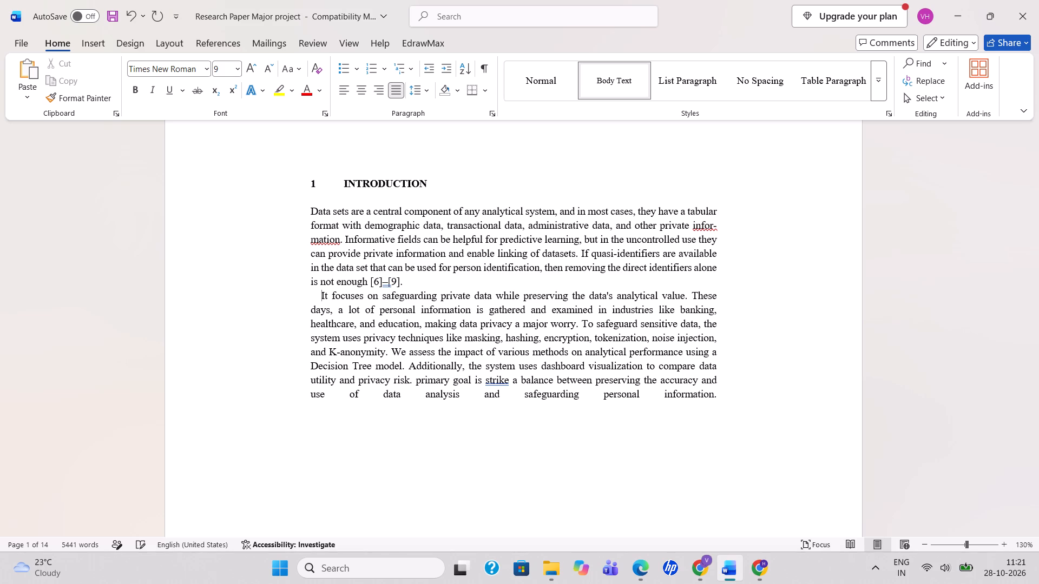
{"action": "key", "text": "BackSpace"}
{"action": "key", "text": "BackSpace"}
{"action": "key", "text": "BackSpace"}
{"action": "key", "text": "Return"}
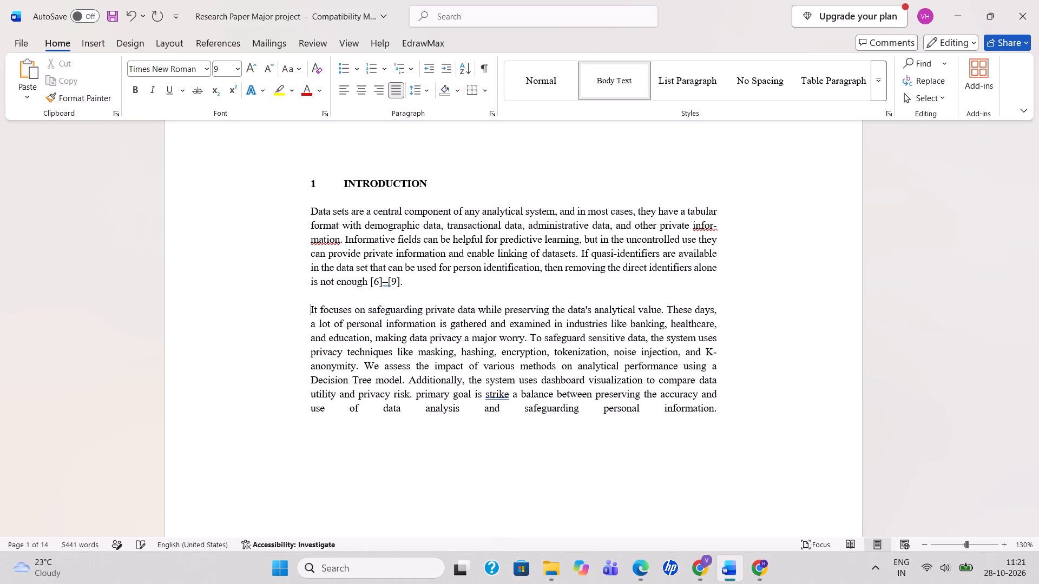
{"action": "key", "text": "BackSpace"}
{"action": "key", "text": "BackSpace"}
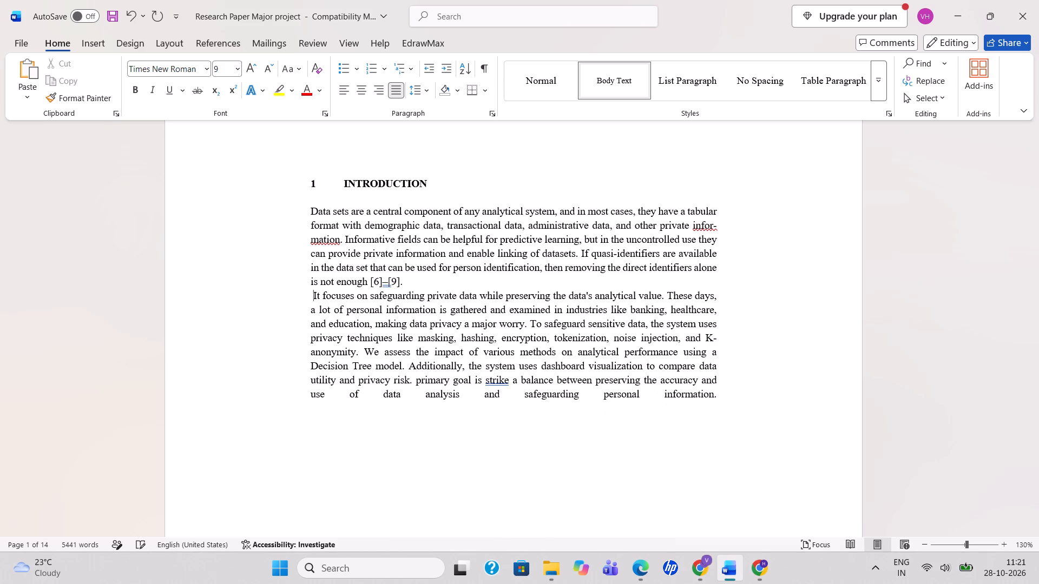
{"action": "key", "text": "space"}
{"action": "key", "text": "space"}
{"action": "key", "text": "space"}
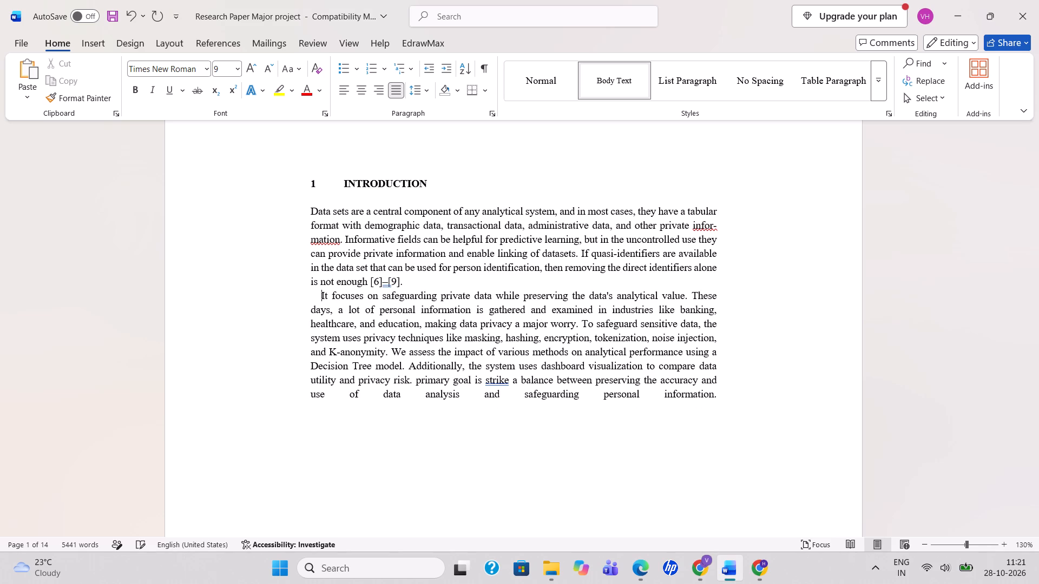
Insert a blank line between the first Introduction paragraph, ending in "[6]–[9].", and the "It focuses on" paragraph.
{"action": "scroll", "coordinate": [522, 419], "scroll_direction": "down", "scroll_amount": 1}
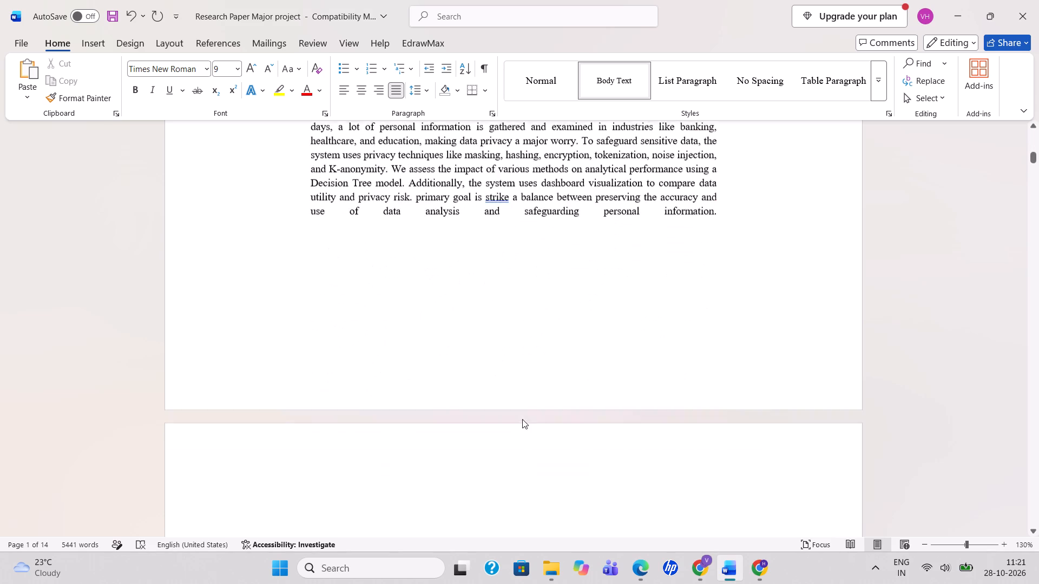
{"action": "scroll", "coordinate": [522, 419], "scroll_direction": "down", "scroll_amount": 1}
{"action": "scroll", "coordinate": [522, 419], "scroll_direction": "up", "scroll_amount": 1}
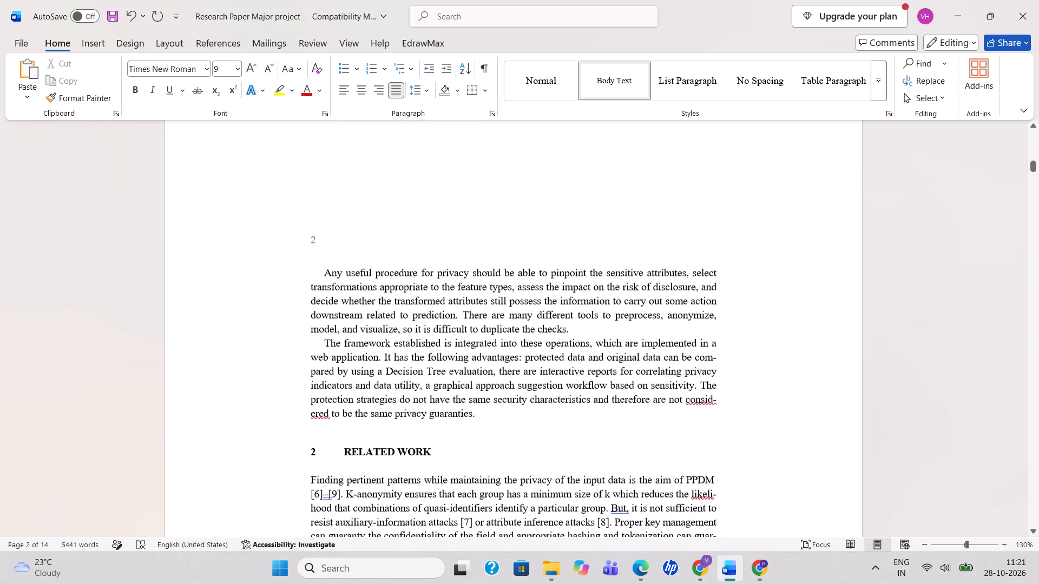
{"action": "scroll", "coordinate": [522, 419], "scroll_direction": "up", "scroll_amount": 2}
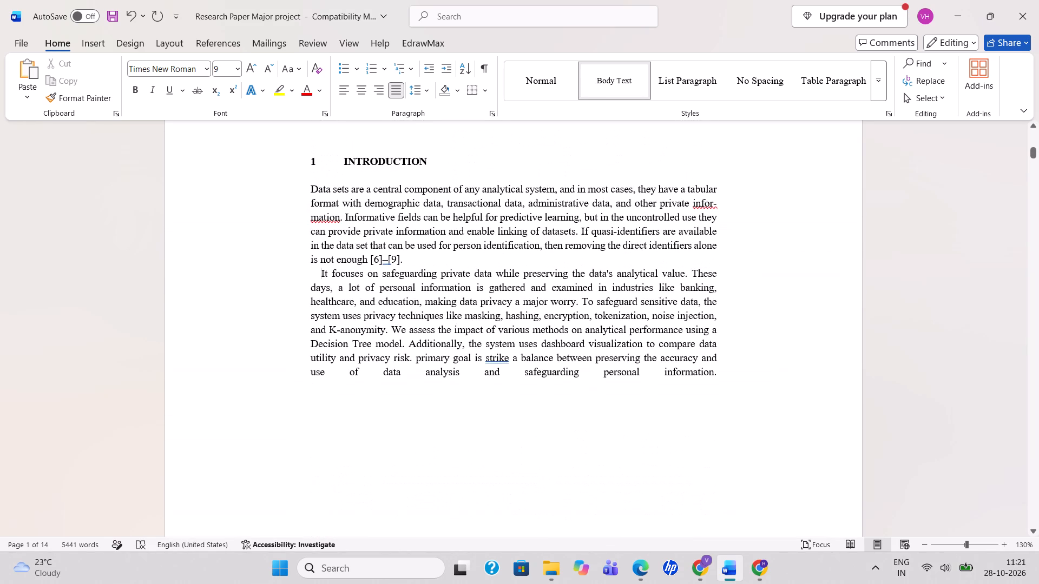
{"action": "left_click", "coordinate": [467, 264]}
{"action": "key", "text": "Return"}
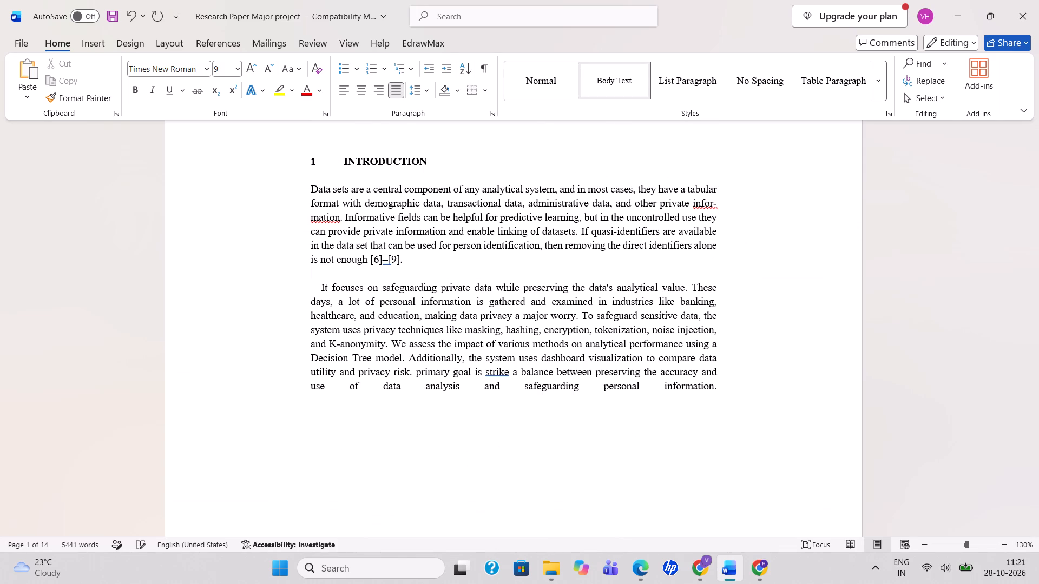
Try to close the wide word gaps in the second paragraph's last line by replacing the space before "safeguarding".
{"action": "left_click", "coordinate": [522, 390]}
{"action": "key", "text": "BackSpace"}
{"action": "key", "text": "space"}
Close the research paper document.
{"action": "left_click", "coordinate": [1035, 0]}
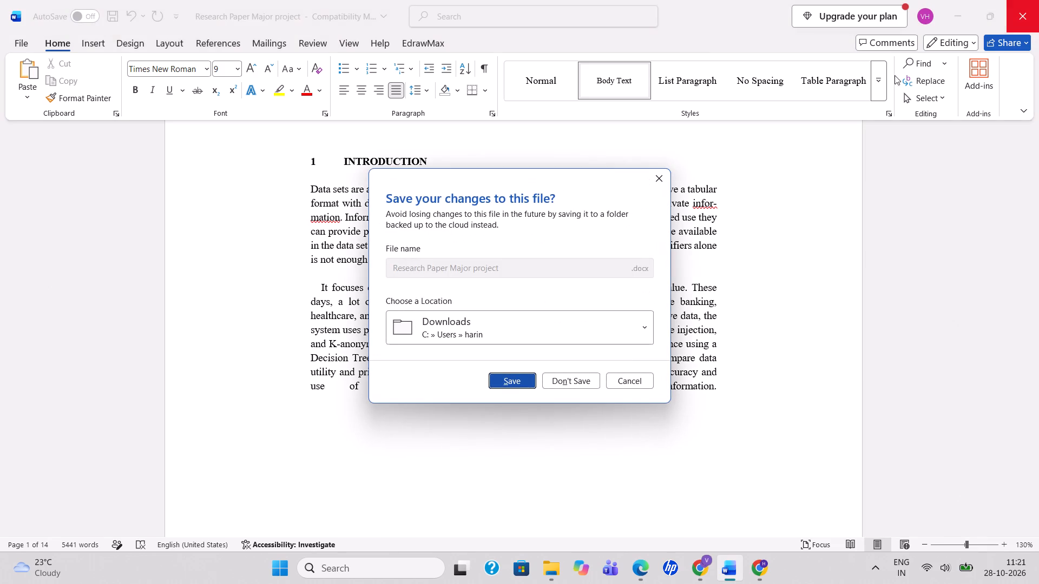